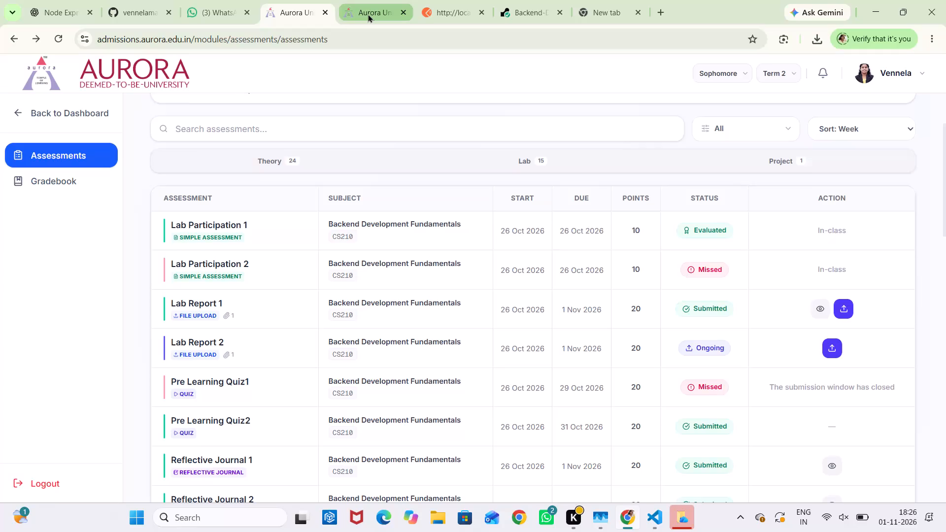
Close the duplicate Aurora University assessments page and return the remaining one to the overview of all courses.
left_click(368, 14)
scroll(376, 346, "up", 9)
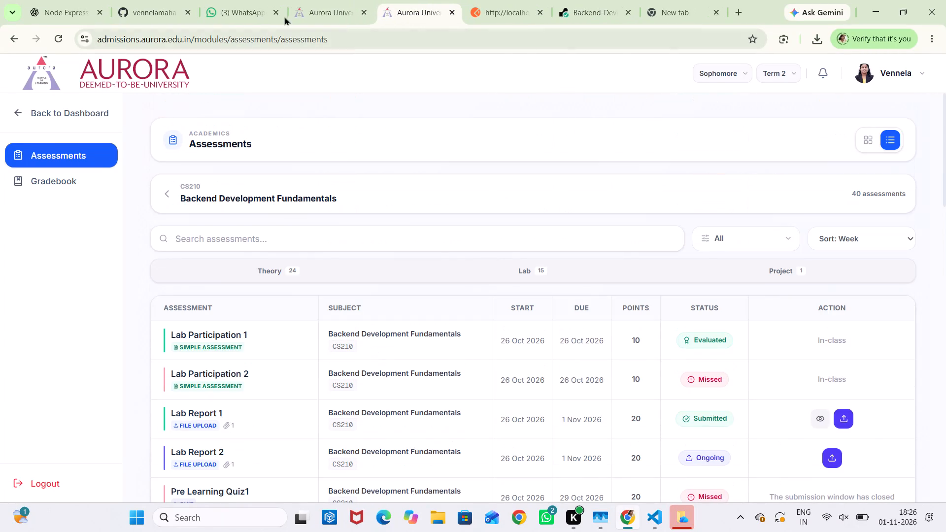
left_click(307, 2)
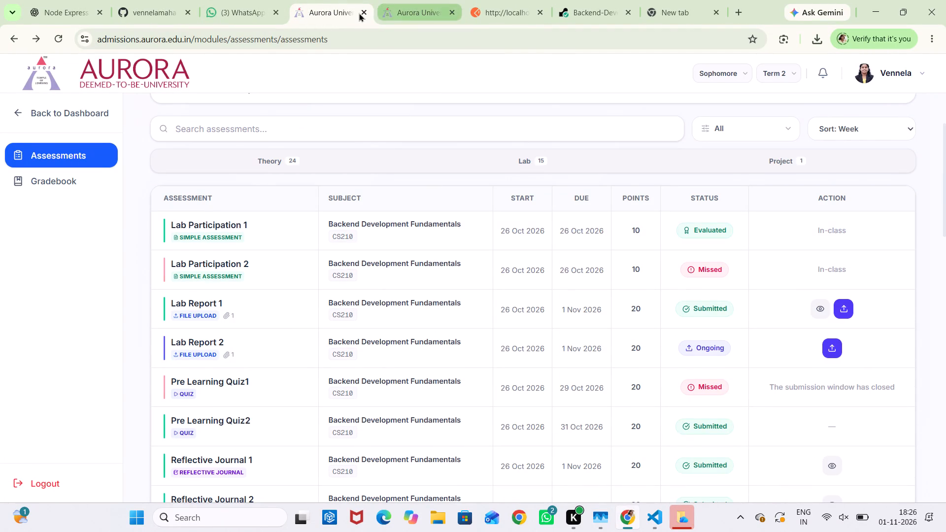
left_click(363, 12)
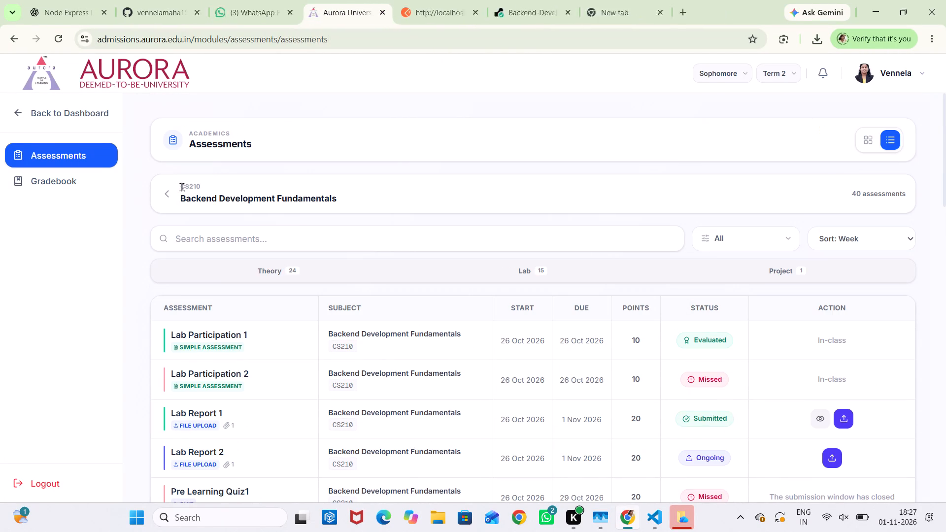
left_click(163, 196)
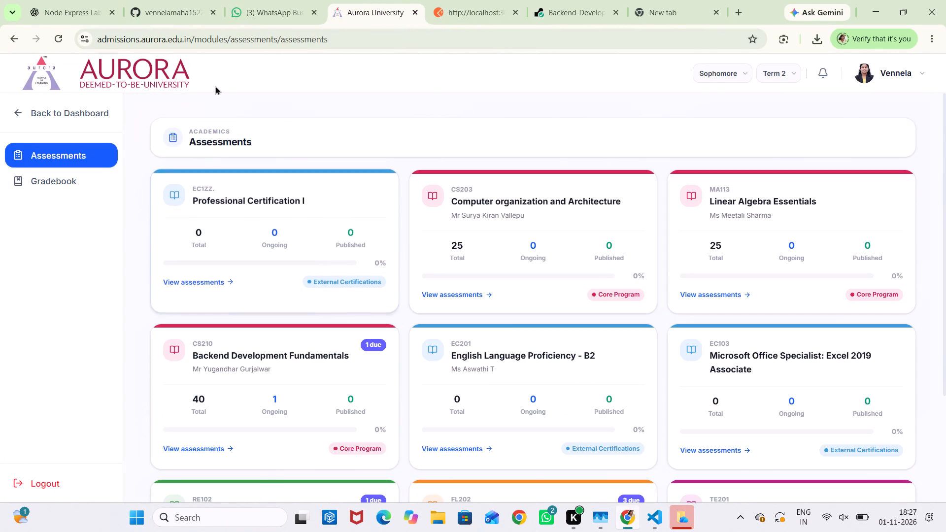
Close the Postman page for the localhost:3000/books/9/ request, discarding its unsaved changes.
left_click(466, 6)
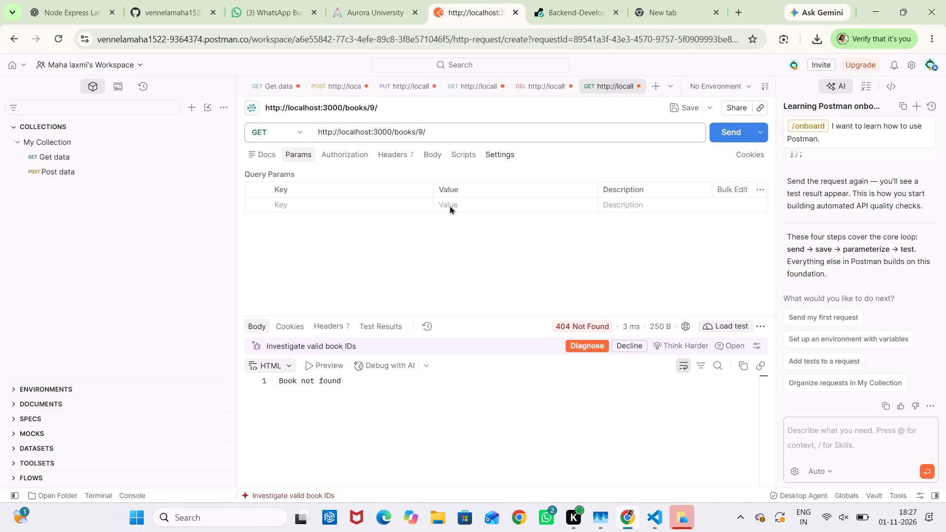
left_click(518, 14)
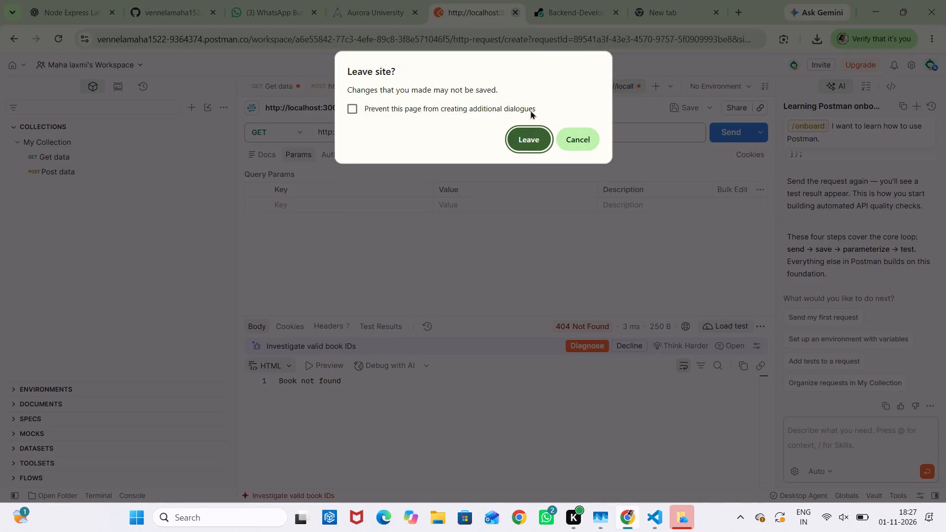
left_click(532, 140)
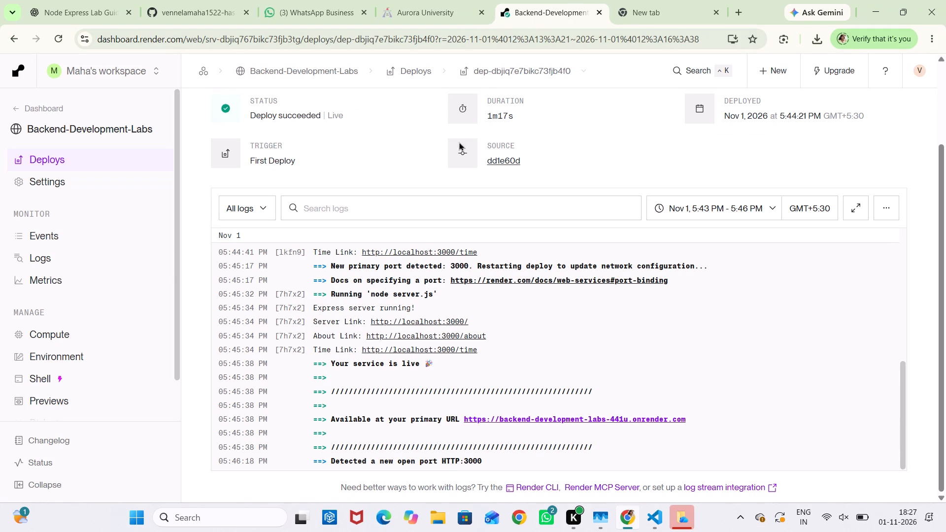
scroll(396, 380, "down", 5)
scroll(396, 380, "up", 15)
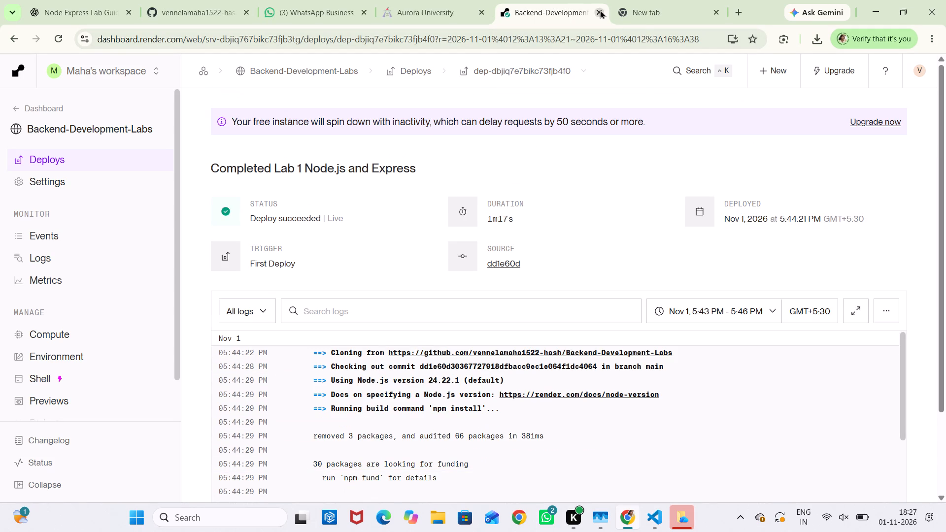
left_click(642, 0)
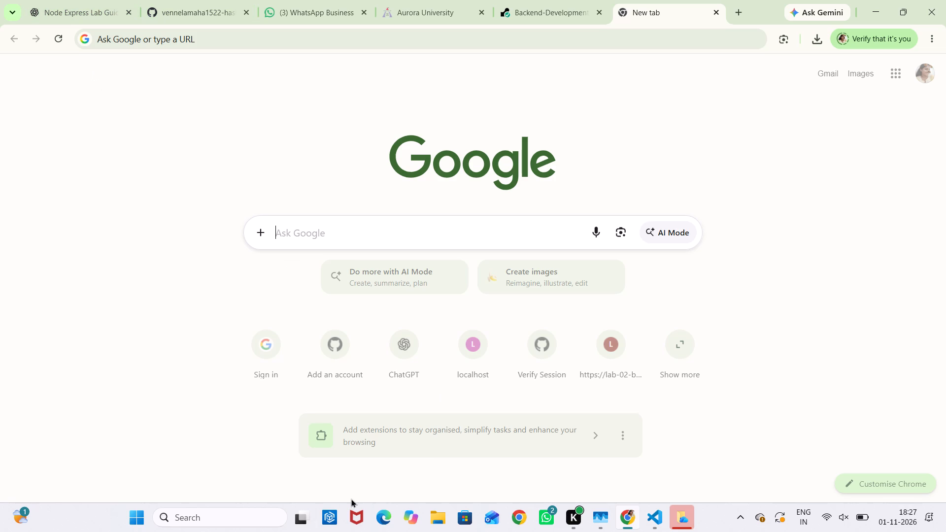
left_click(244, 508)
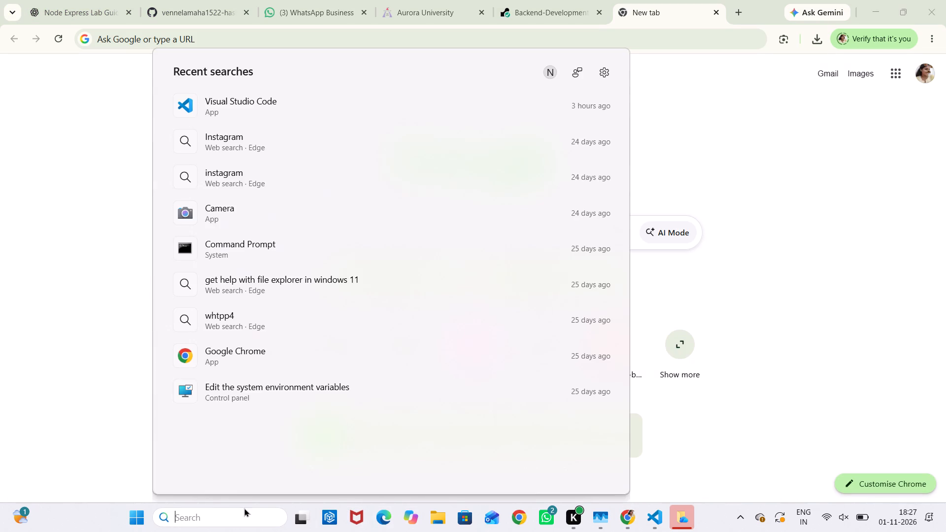
Open the LAB_1 Word document from the recent files in File Explorer.
left_click(443, 523)
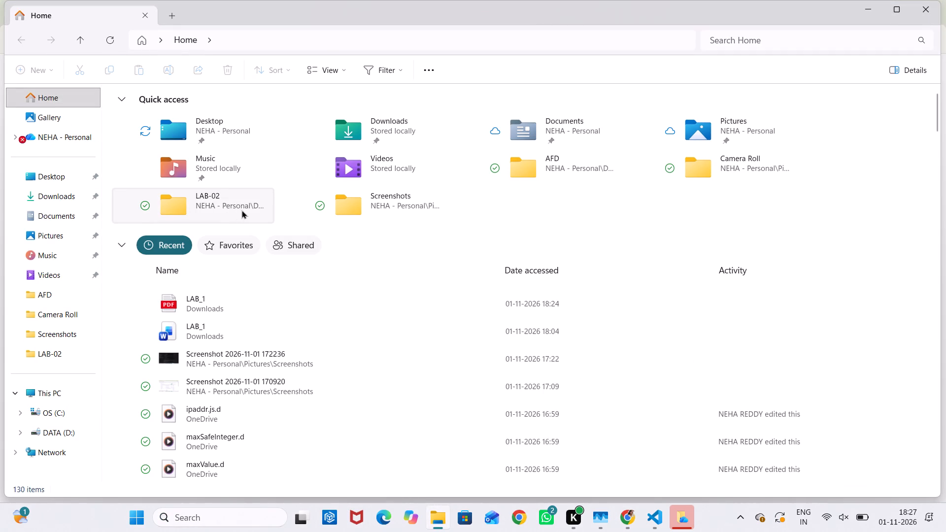
double_click(234, 335)
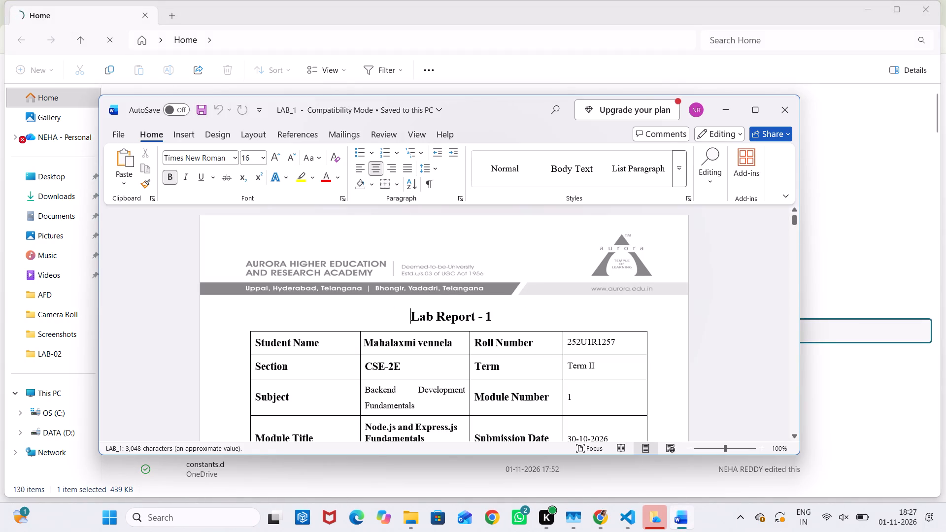
Copy the report's content from the Lab Report - 1 title down through the conclusion on the last page.
left_click(393, 298)
left_click_drag(394, 317, 374, 504)
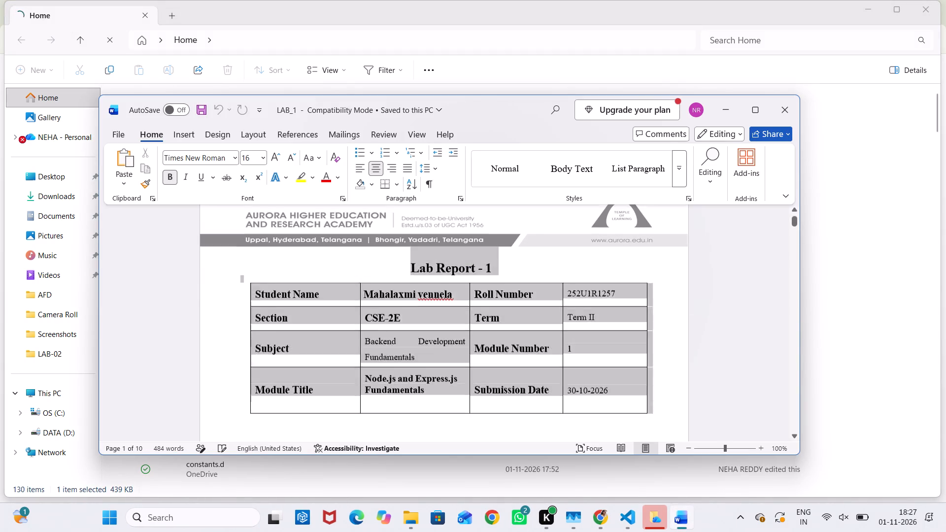
left_click_drag(374, 504, 367, 531)
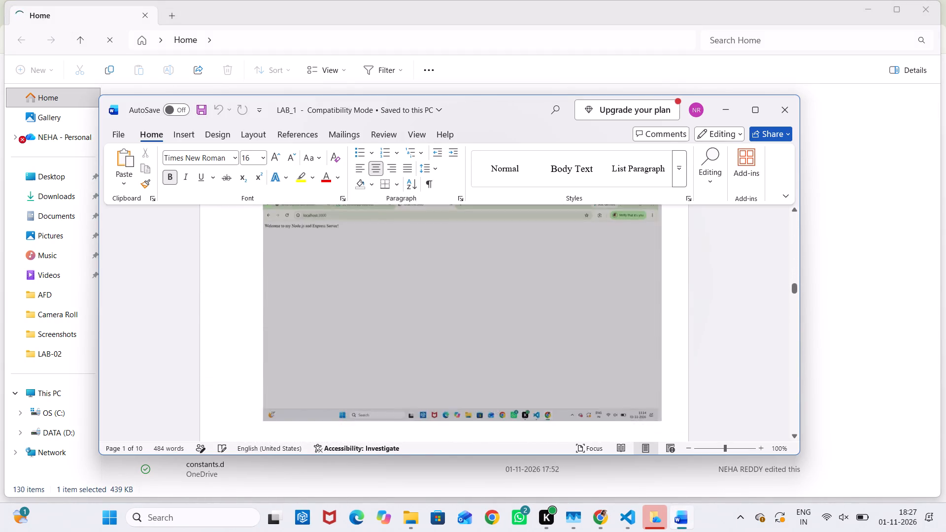
left_click_drag(367, 531, 355, 531)
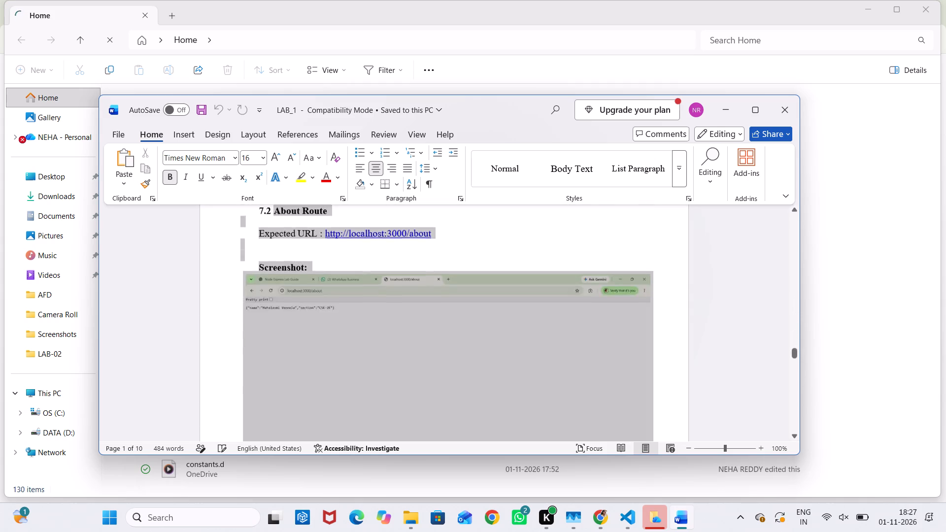
left_click_drag(355, 531, 355, 531)
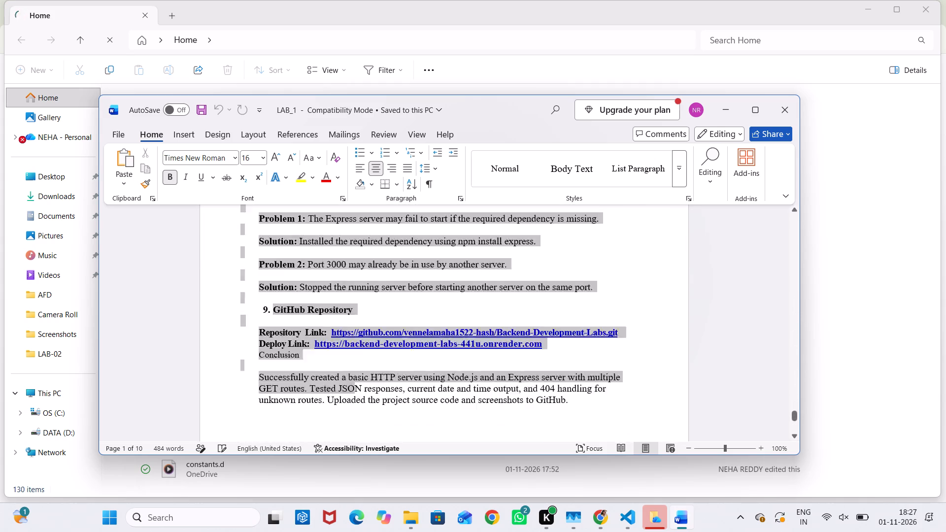
left_click_drag(355, 531, 356, 531)
key("ctrl+c")
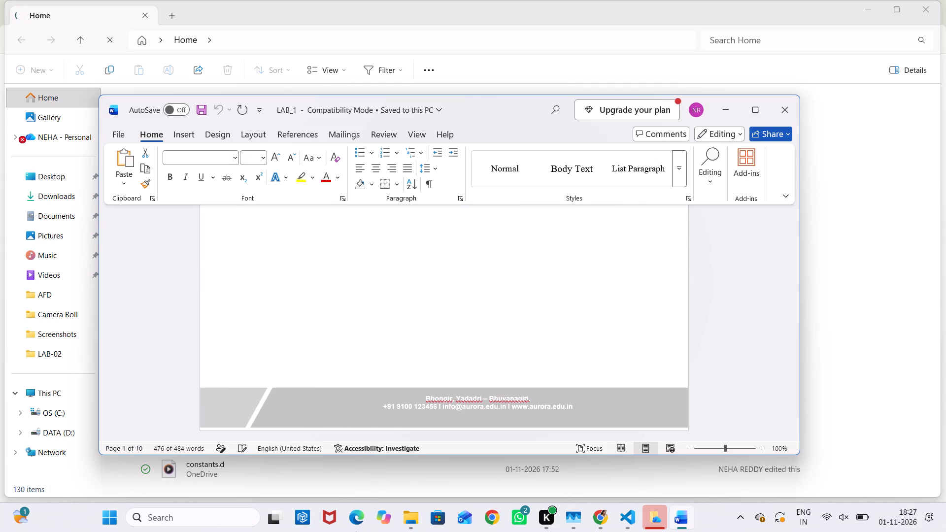
left_click(883, 330)
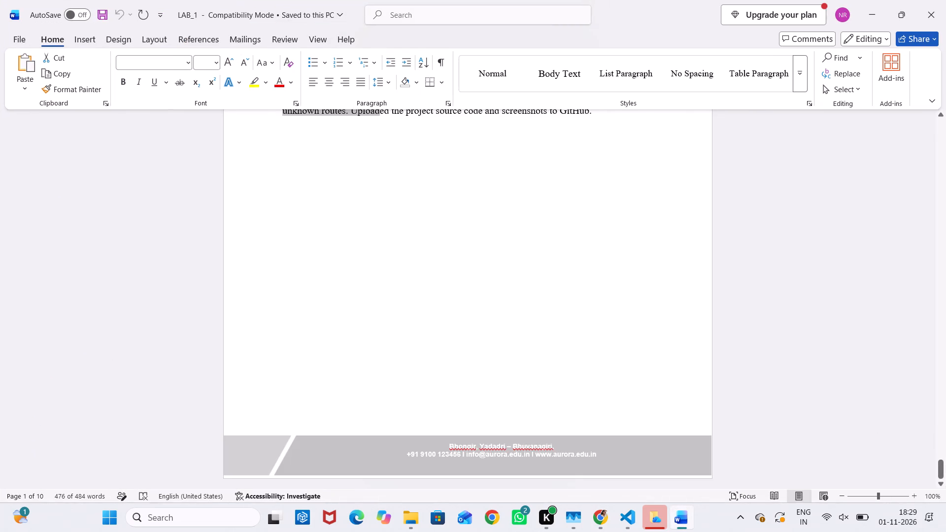
scroll(350, 243, "up", 20)
scroll(350, 243, "up", 9)
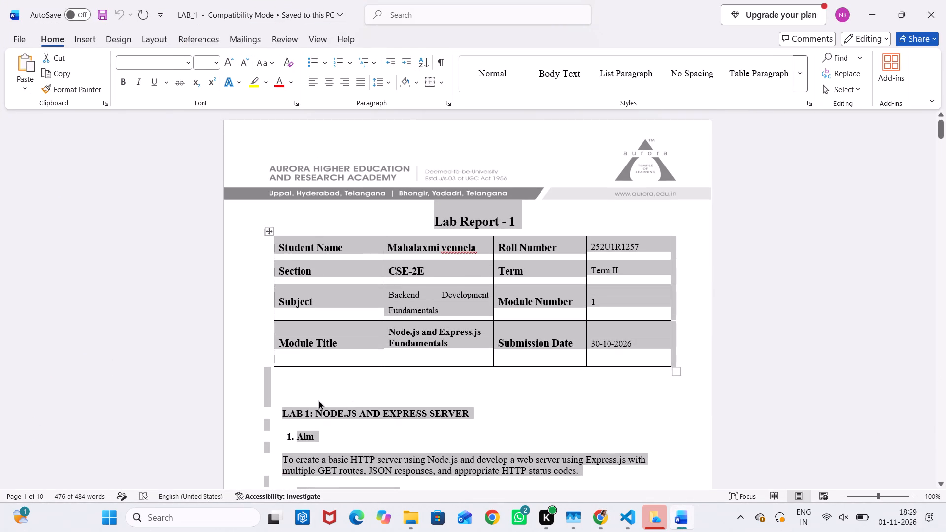
double_click(286, 393)
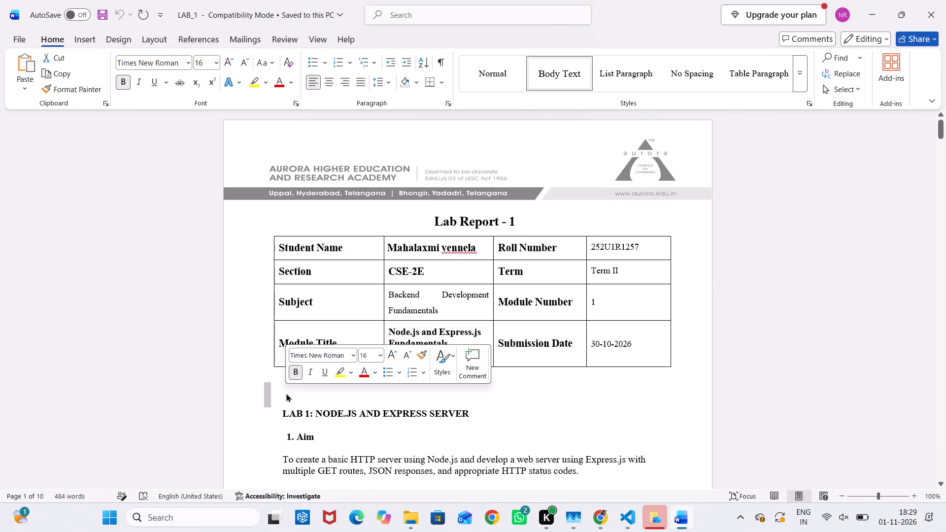
left_click(286, 393)
left_click_drag(286, 393, 298, 531)
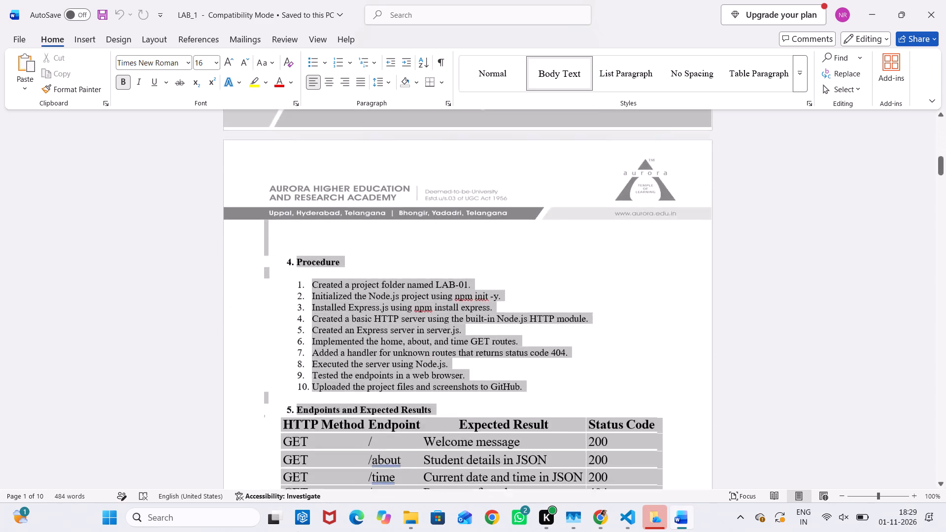
left_click_drag(298, 531, 293, 531)
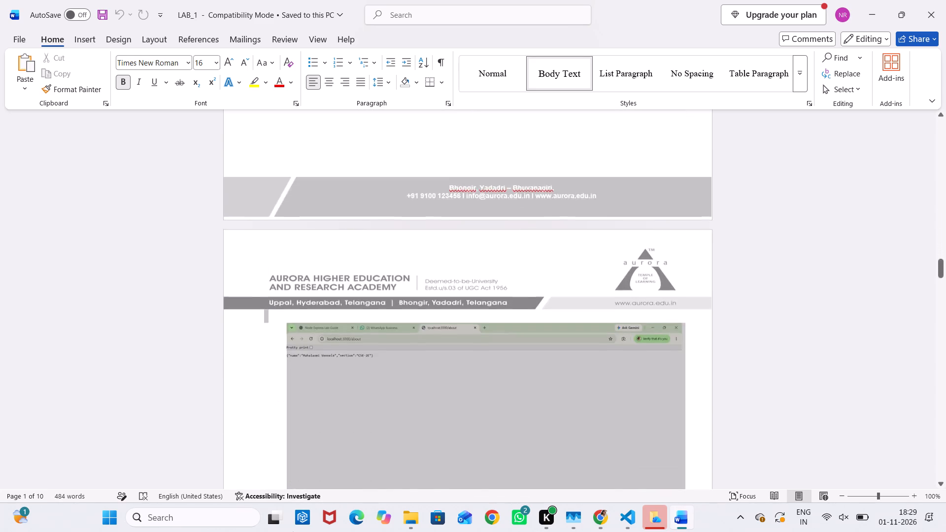
left_click_drag(293, 531, 294, 531)
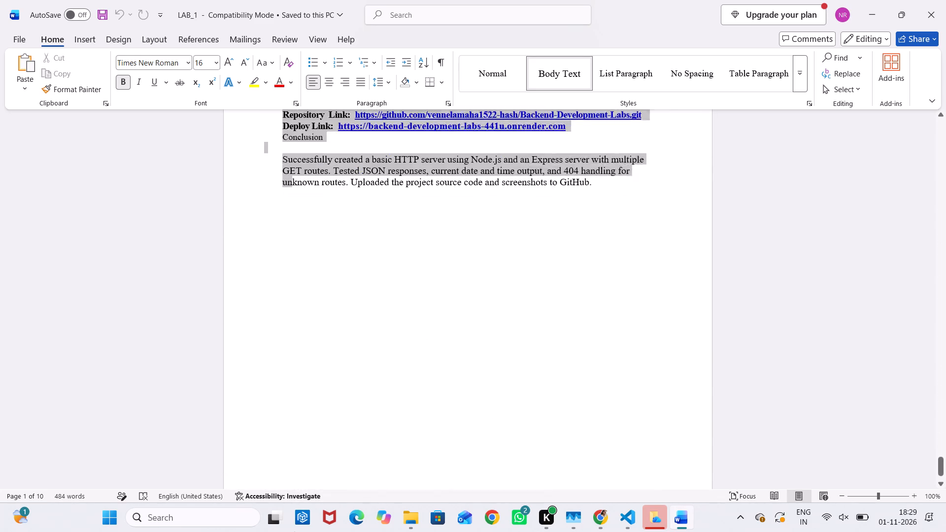
left_click_drag(294, 531, 685, 302)
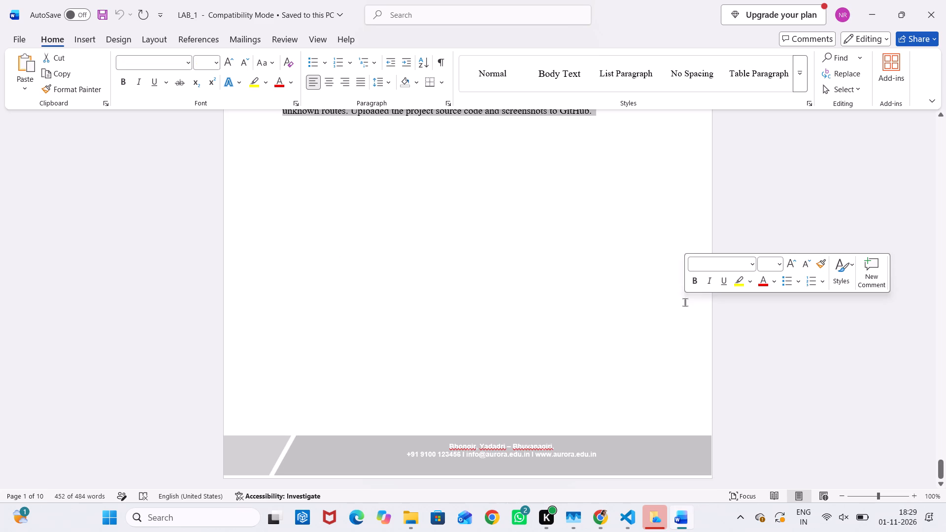
key("BackSpace")
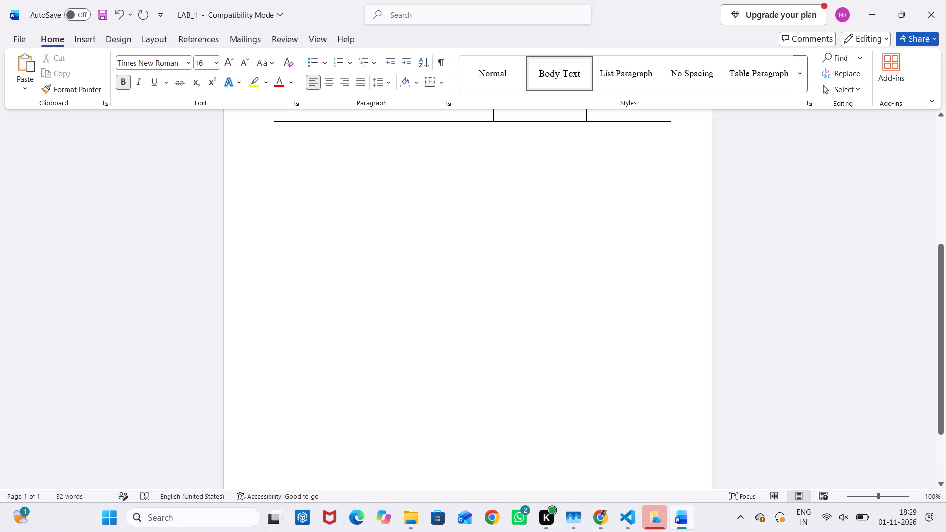
Paste the copied Lab Report 2 text below the student details table.
key("ctrl+v")
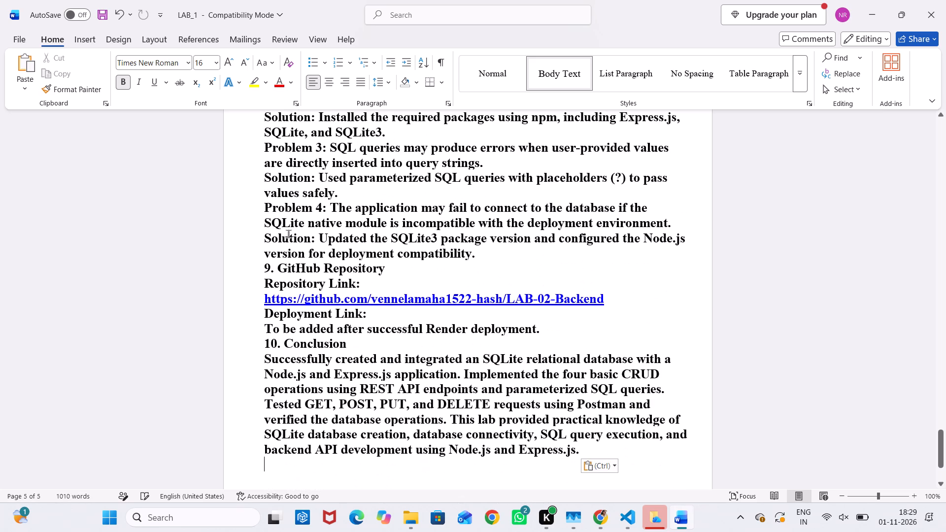
scroll(288, 233, "up", 18)
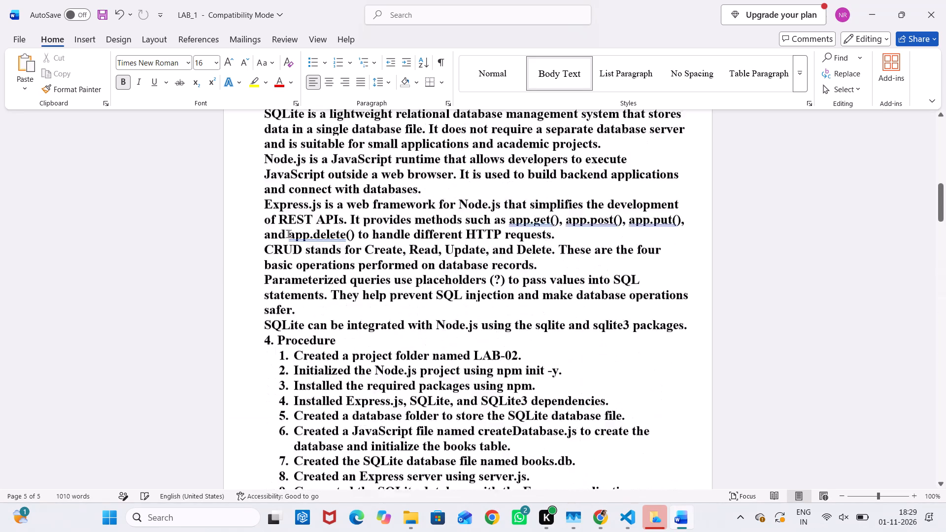
Remove the bold formatting from all the pasted report text and reduce its font size to 14.
scroll(288, 233, "up", 11)
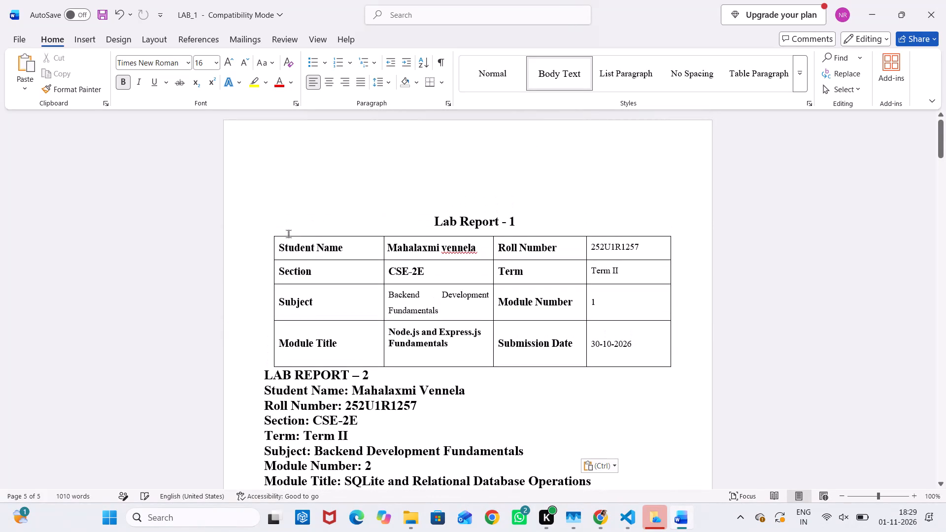
left_click_drag(261, 373, 297, 531)
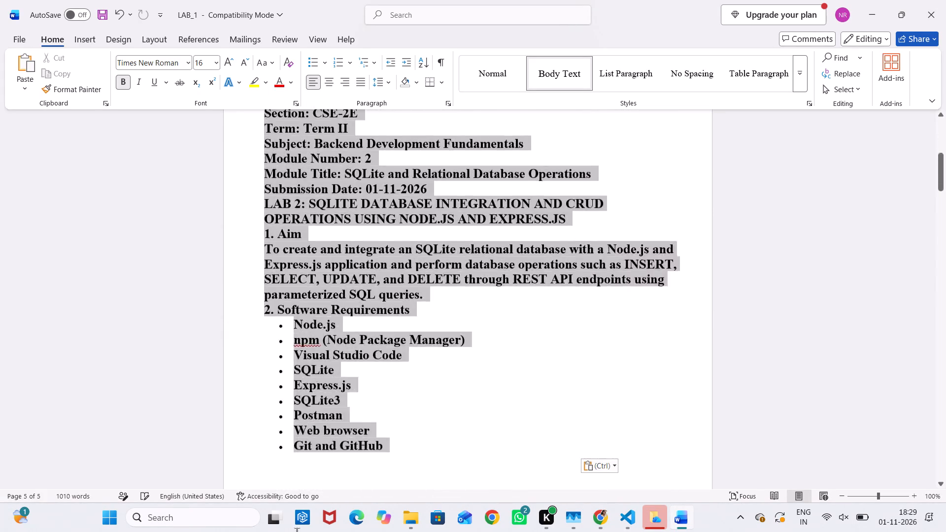
left_click_drag(297, 531, 297, 531)
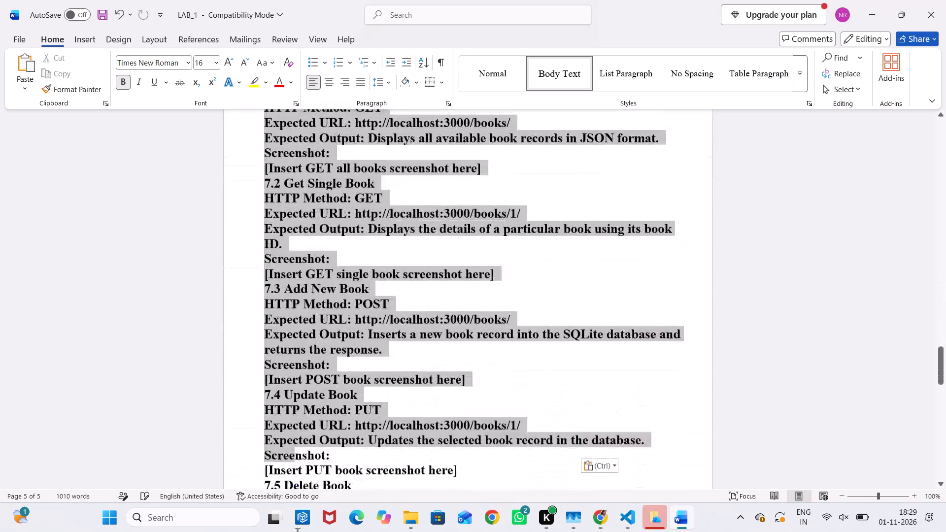
left_click_drag(297, 531, 466, 382)
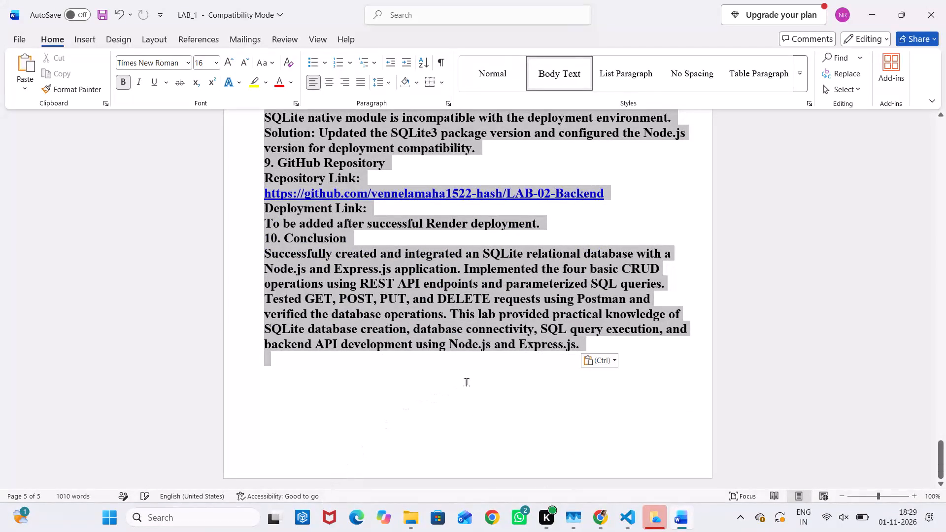
left_click_drag(466, 382, 501, 381)
key("ctrl+b")
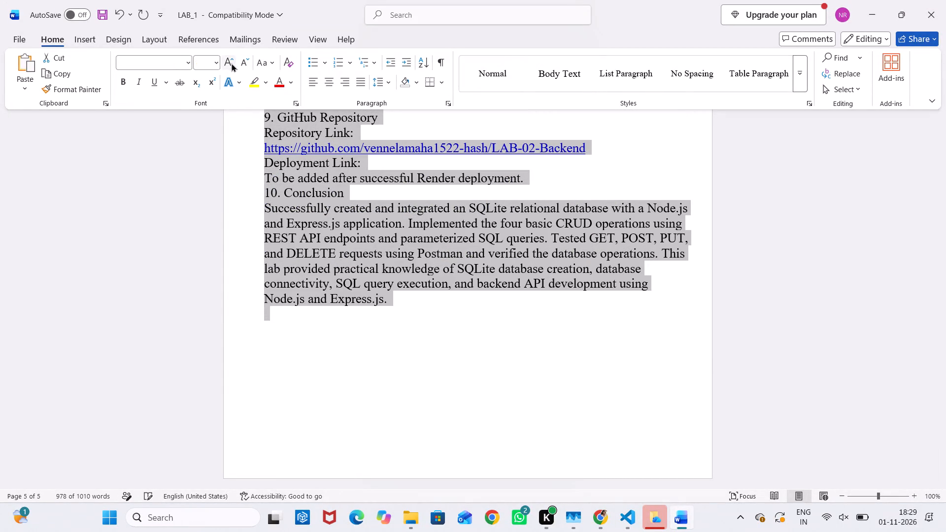
left_click(244, 66)
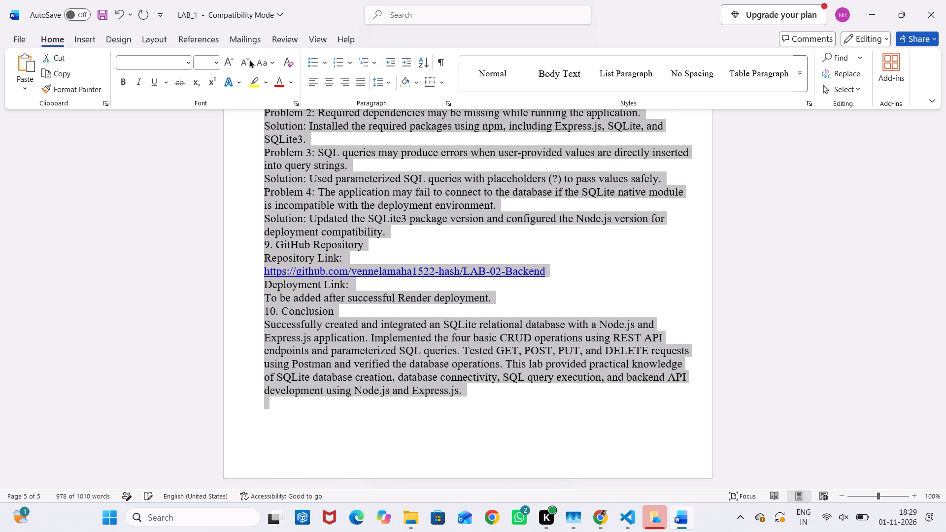
left_click(239, 315)
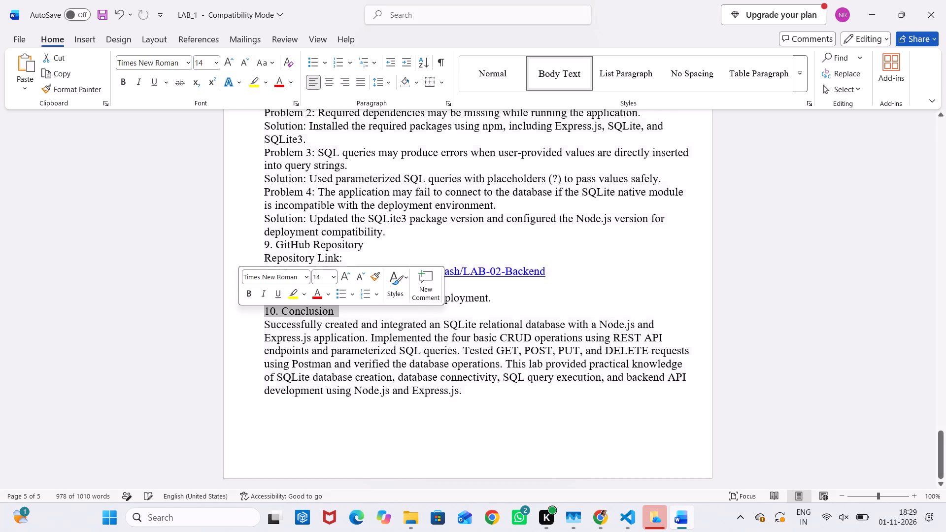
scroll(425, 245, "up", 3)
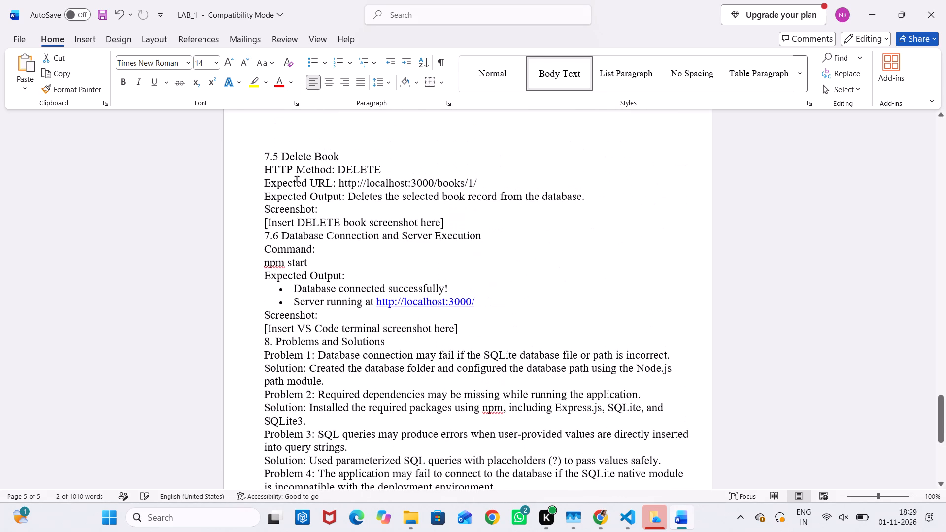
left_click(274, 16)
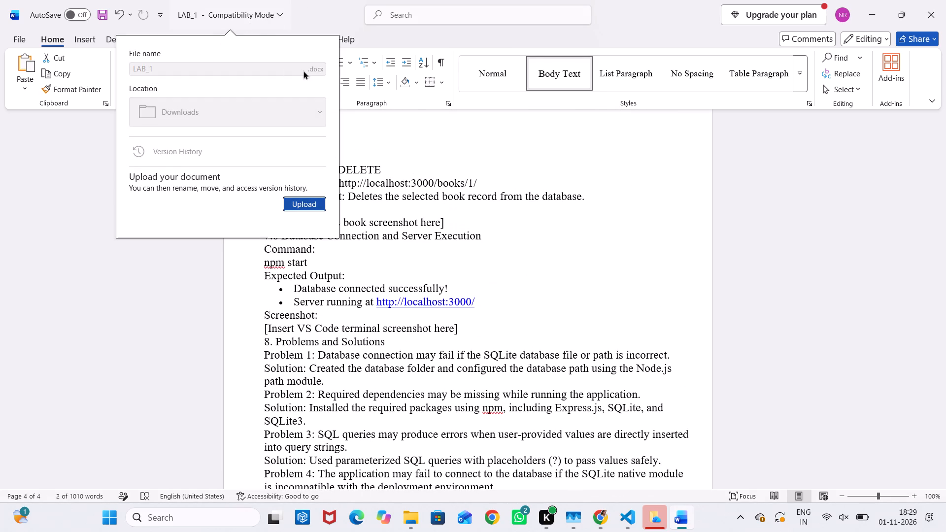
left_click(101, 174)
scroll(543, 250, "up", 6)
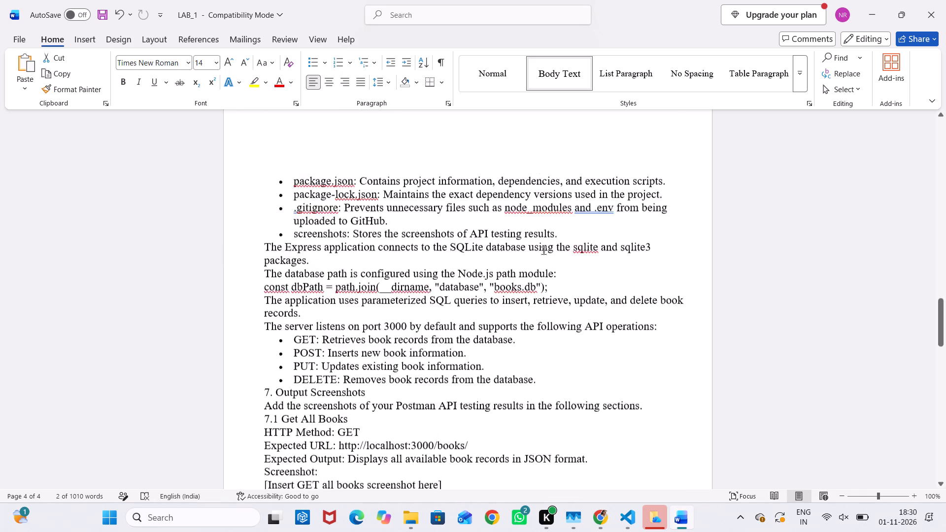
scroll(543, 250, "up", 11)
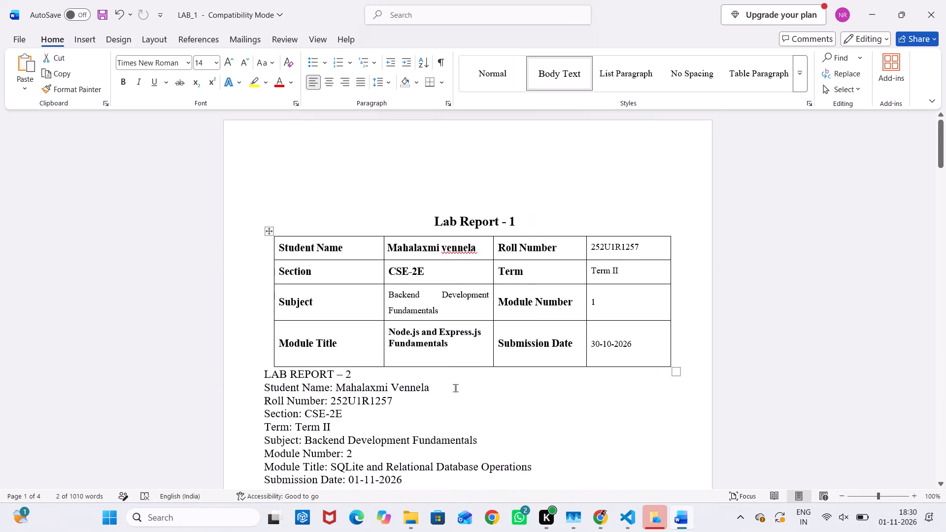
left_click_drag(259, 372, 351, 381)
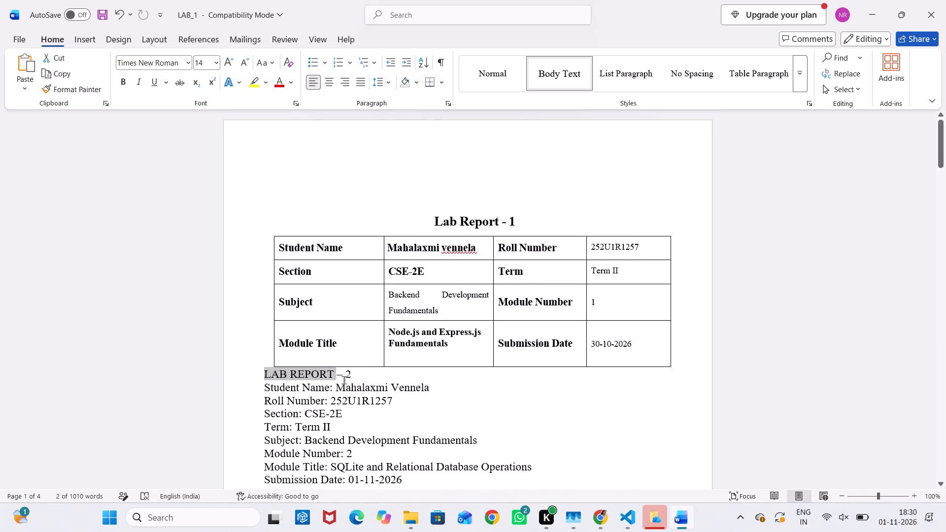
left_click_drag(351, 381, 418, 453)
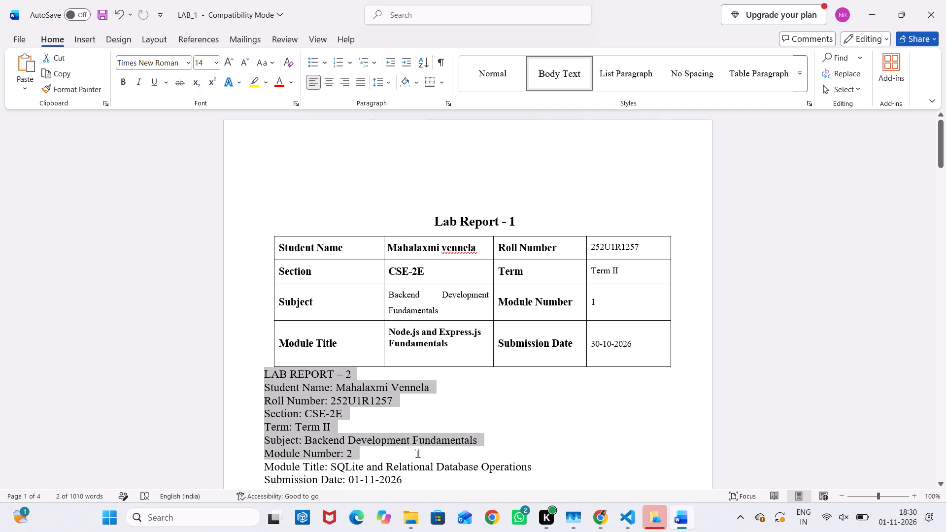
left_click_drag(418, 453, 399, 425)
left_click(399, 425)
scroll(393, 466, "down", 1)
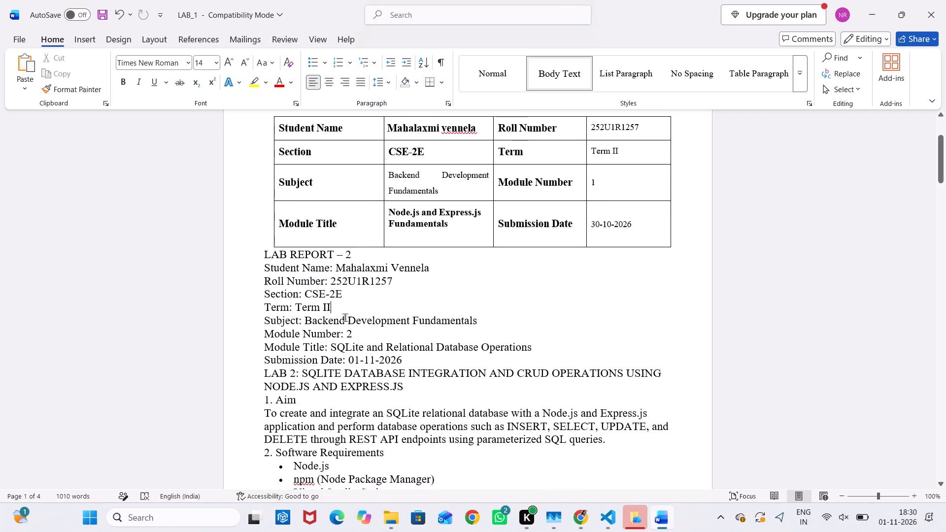
Replace the module title in the student details table with "SQLite and Relational Database Operations", copied from the pasted header lines.
scroll(354, 307, "up", 1)
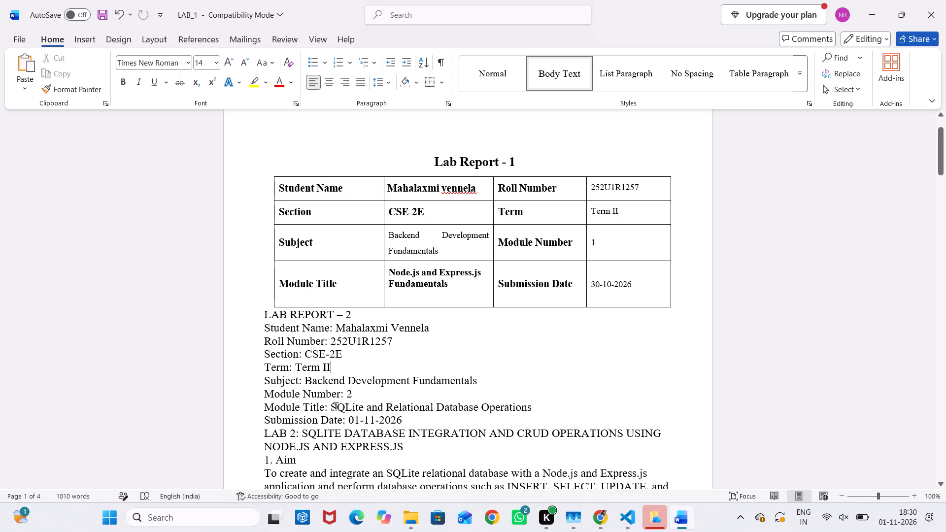
left_click_drag(333, 406, 529, 405)
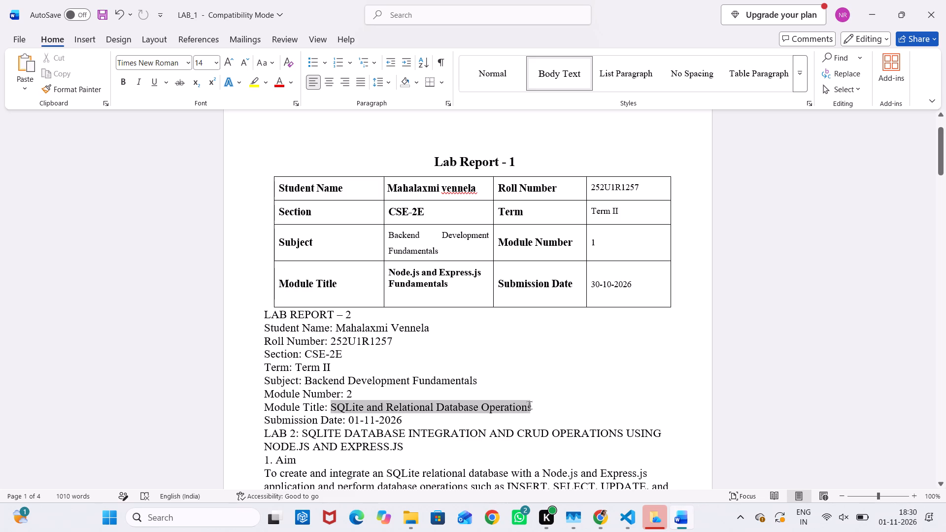
left_click_drag(529, 405, 541, 407)
key("ctrl+c")
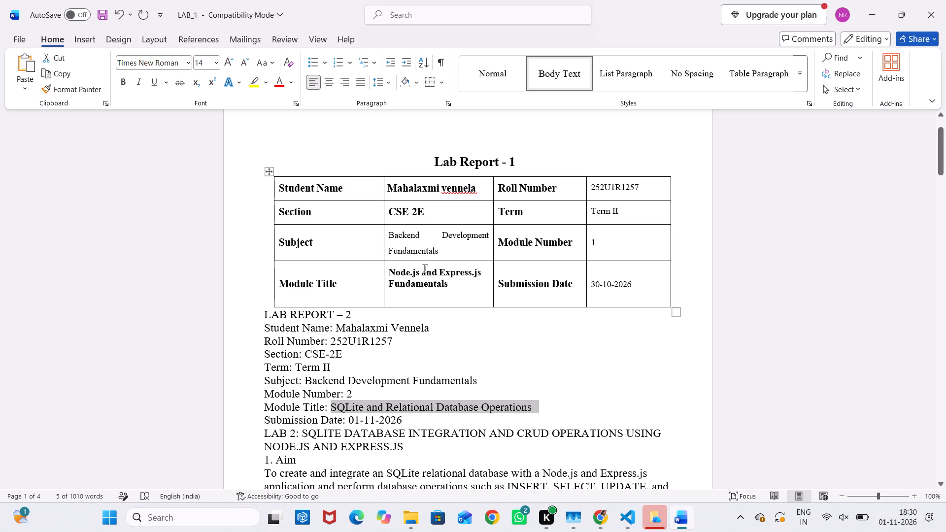
left_click(424, 268)
left_click_drag(391, 272, 447, 287)
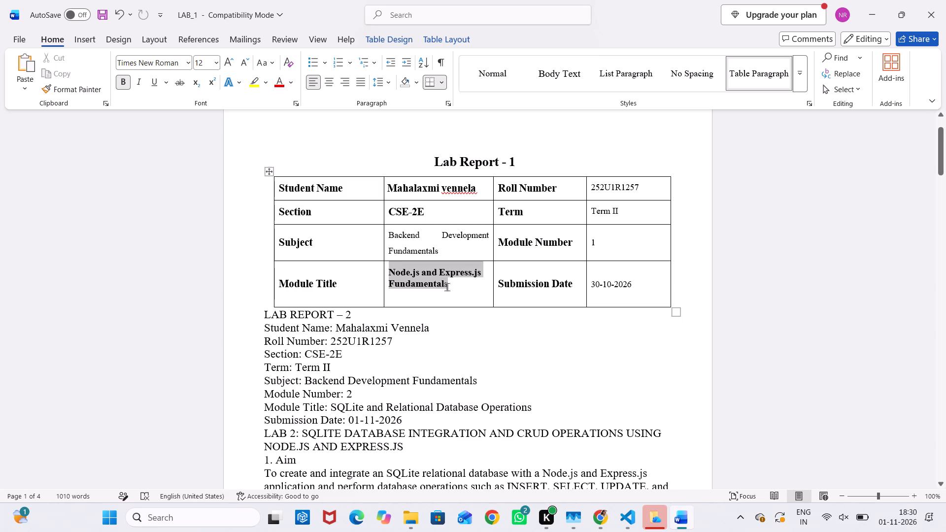
key("BackSpace")
key("ctrl+v")
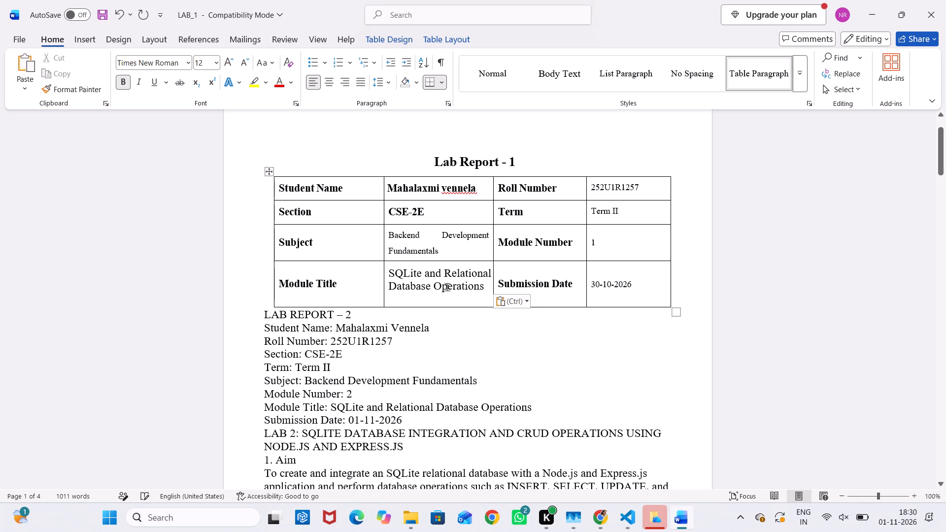
Delete the duplicate header lines below the table, from "LAB REPORT – 2" through the submission date line.
left_click_drag(263, 315, 404, 419)
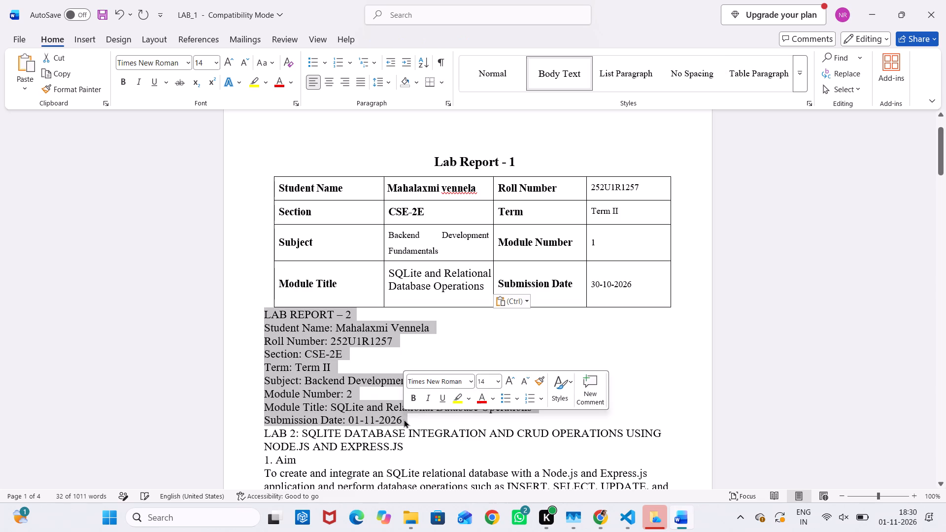
key("BackSpace")
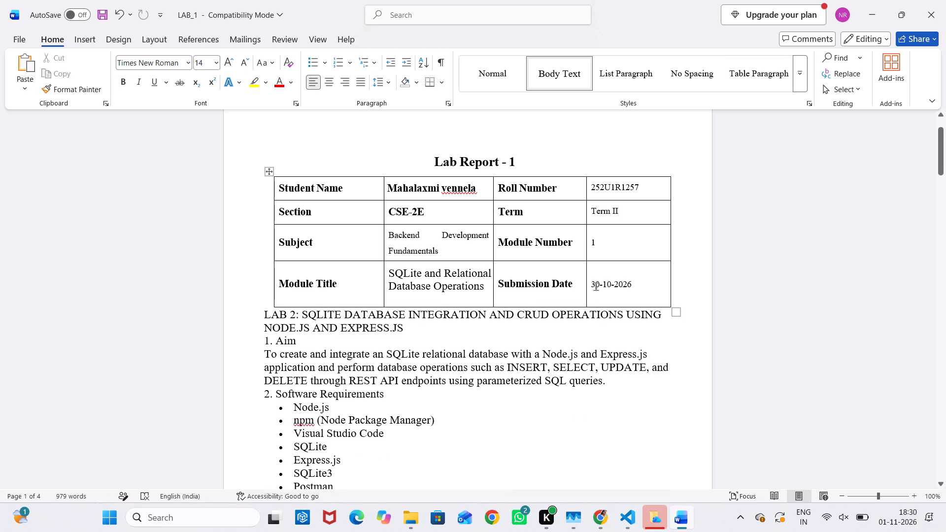
Change the submission date in the student details table to 01-11-2026.
left_click(596, 286)
key("BackSpace")
key("Right")
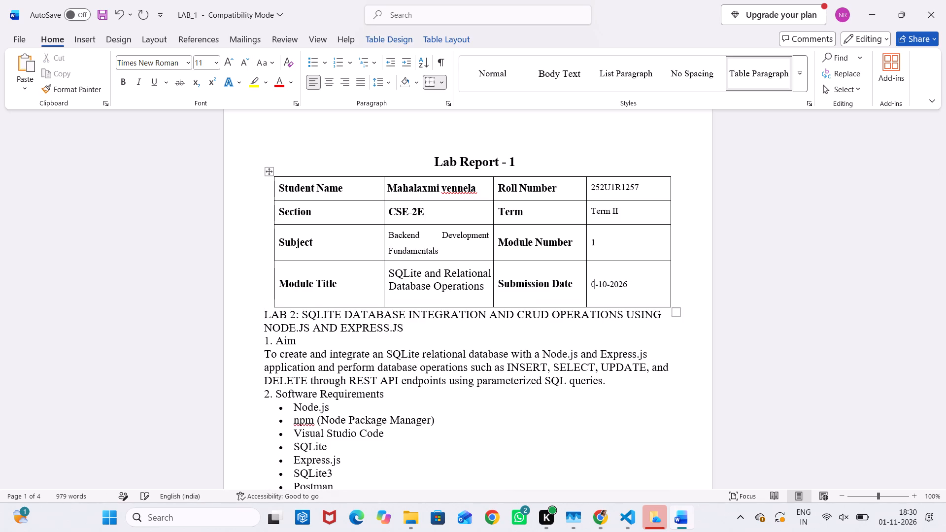
key("1")
key("Right")
key("Right")
key("Right")
key("BackSpace")
key("1")
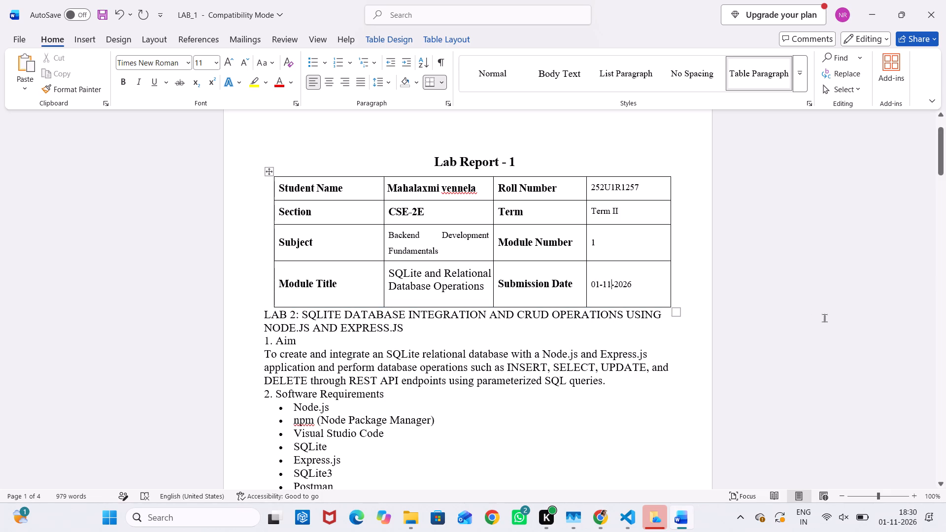
left_click(687, 304)
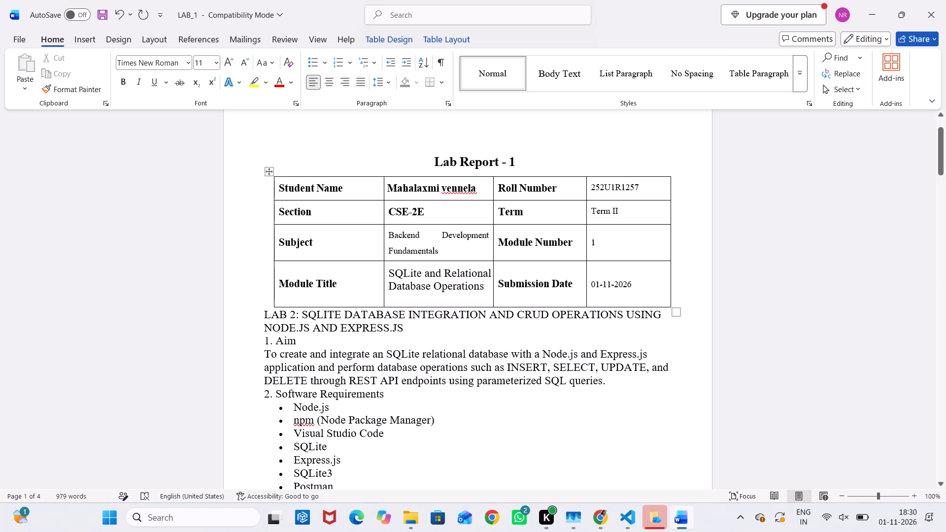
Insert a space before the "LAB 2" heading, then make its first line, through "USING", bold and one font size smaller.
left_click(264, 317)
key("space")
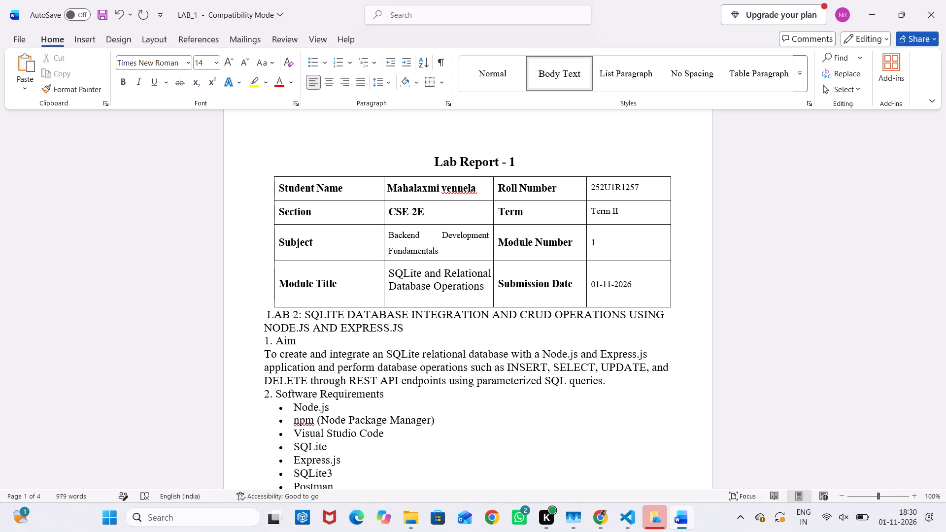
left_click_drag(267, 315, 553, 333)
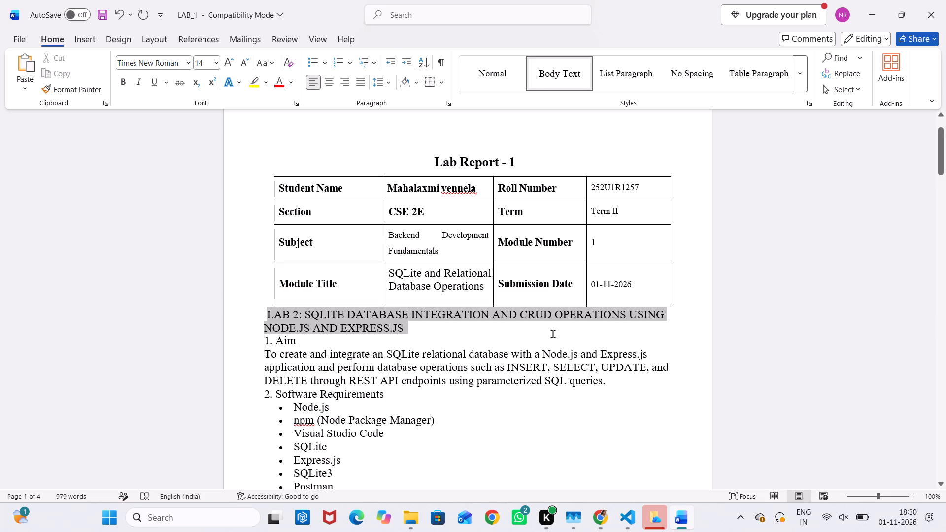
left_click_drag(553, 333, 700, 313)
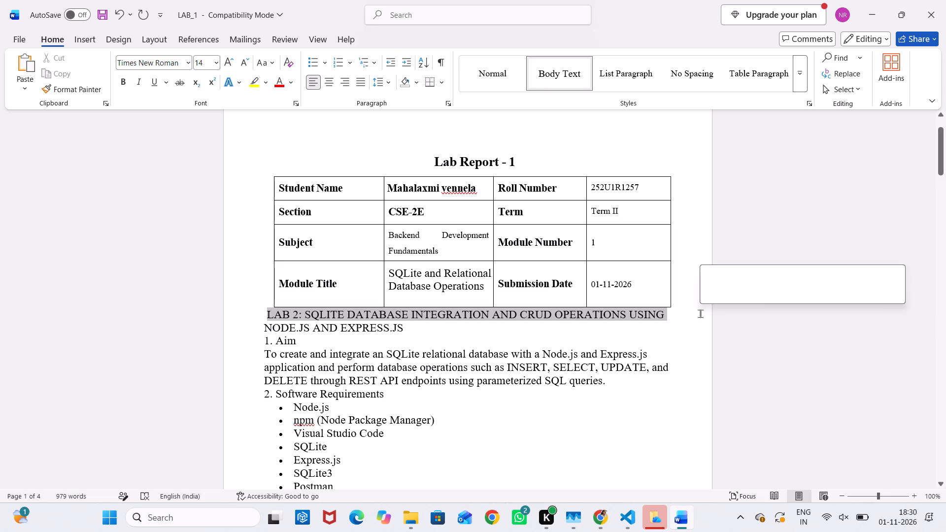
key("ctrl+b")
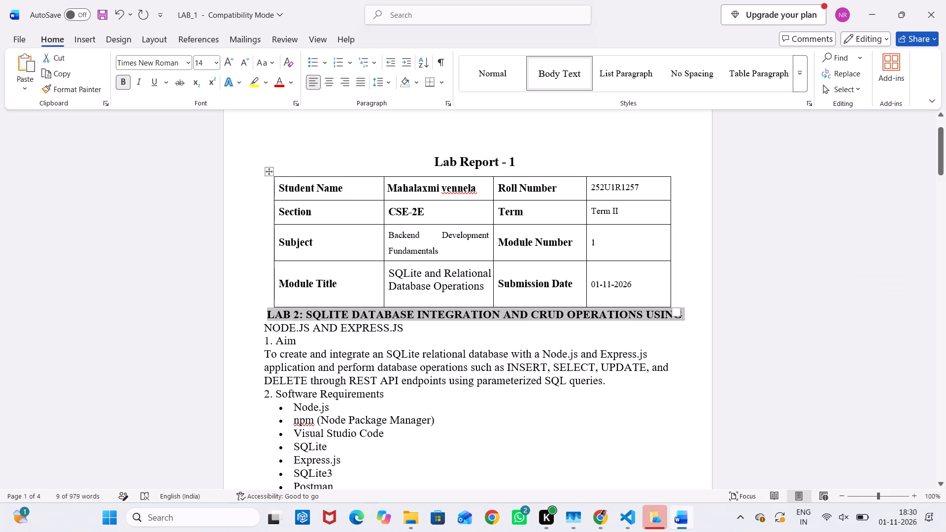
left_click(228, 57)
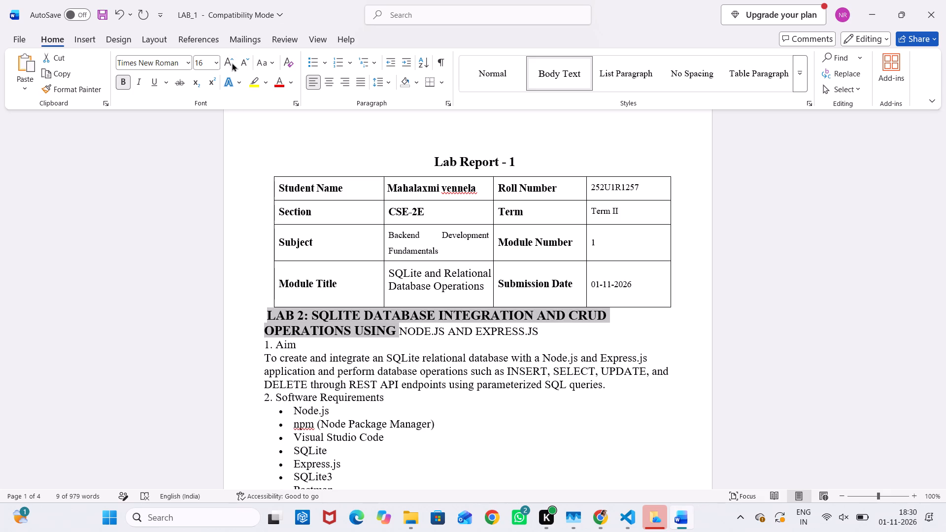
left_click(242, 60)
left_click(242, 60)
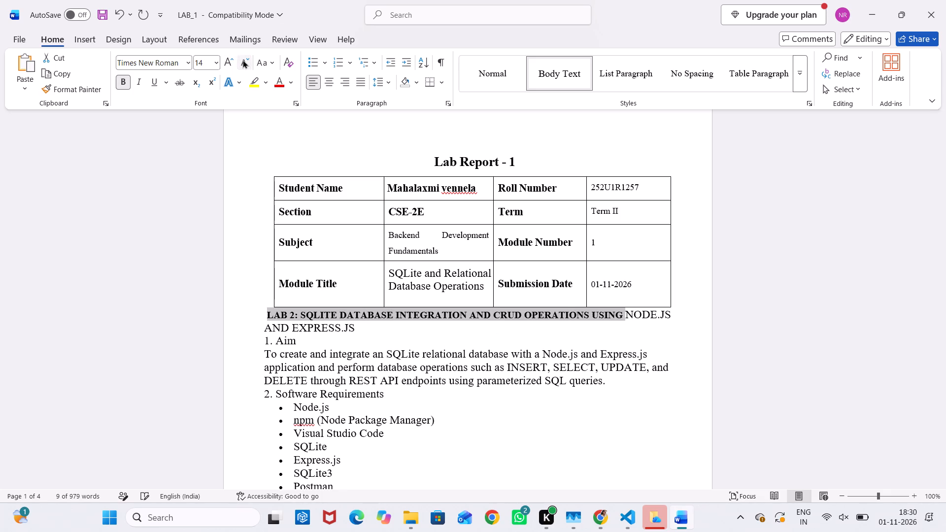
left_click(234, 255)
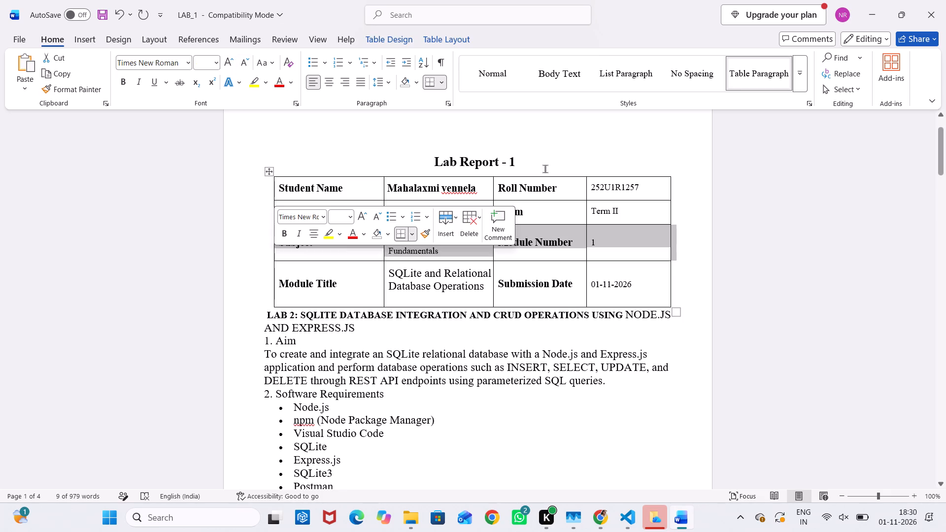
Change the document title above the table to "Lab Report - 2".
left_click(518, 162)
key("BackSpace")
key("2")
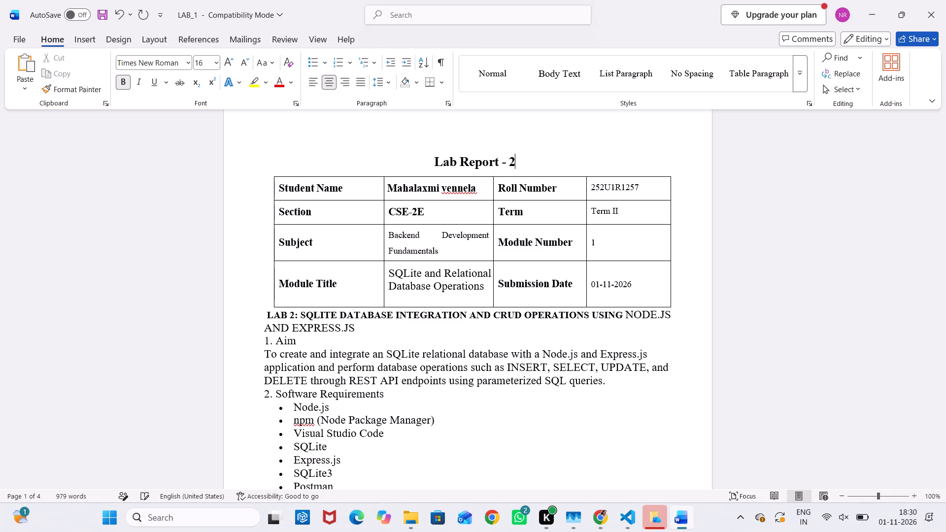
Change the Module Number in the student details table to 2.
scroll(554, 276, "down", 1)
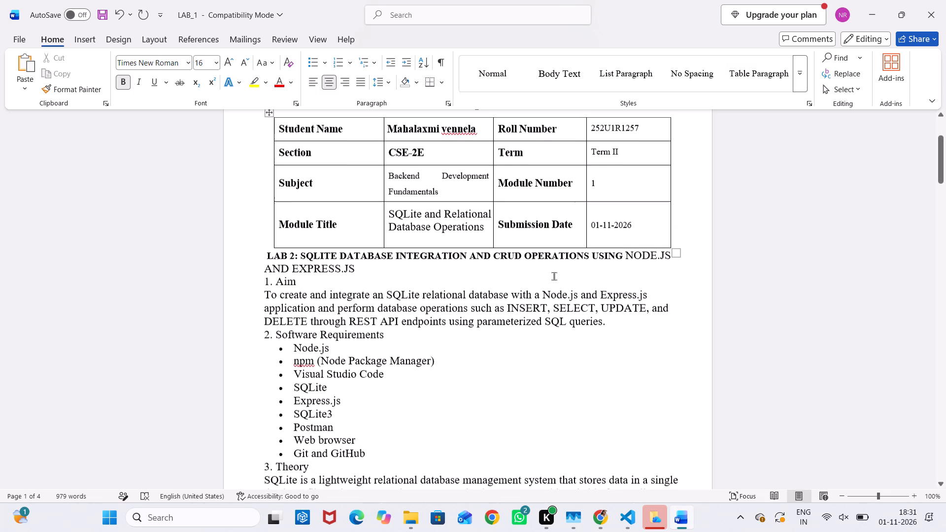
left_click(603, 179)
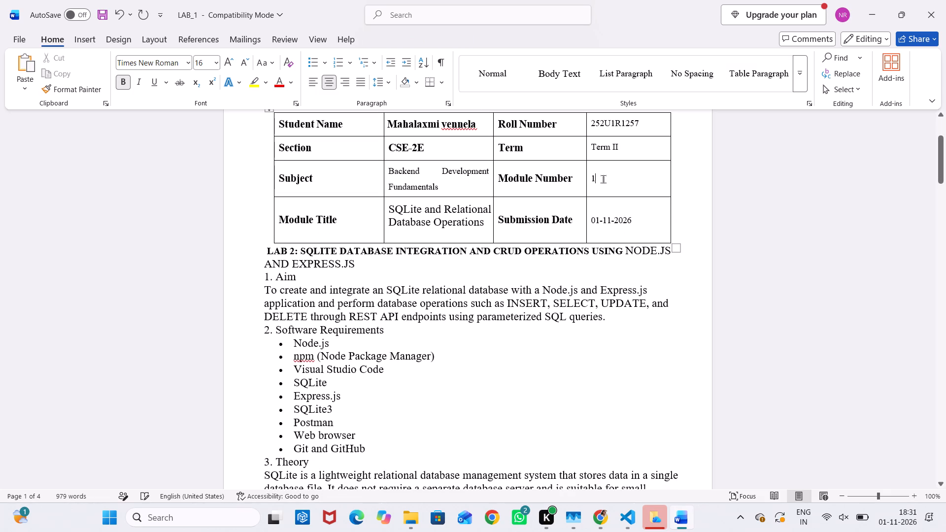
key("BackSpace")
key("2")
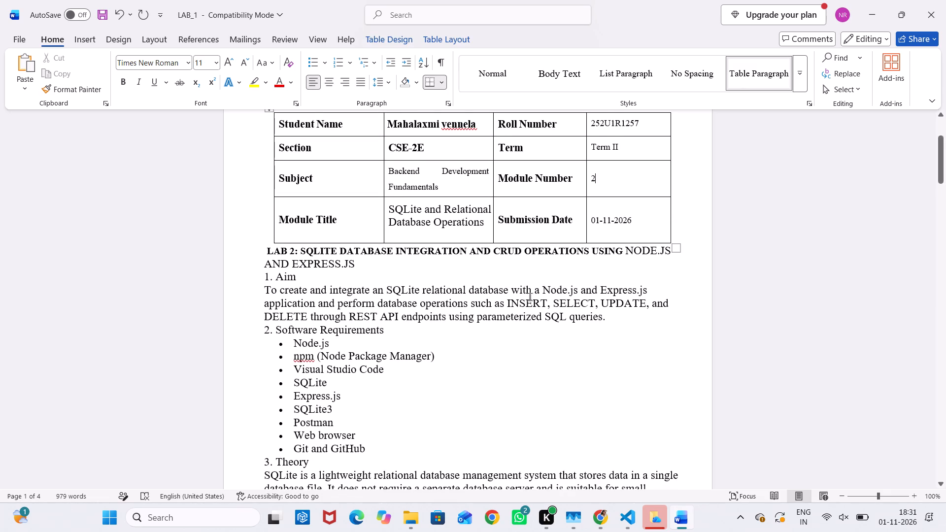
Make the full paragraph under the "1. Aim" heading one font size smaller.
scroll(530, 297, "down", 1)
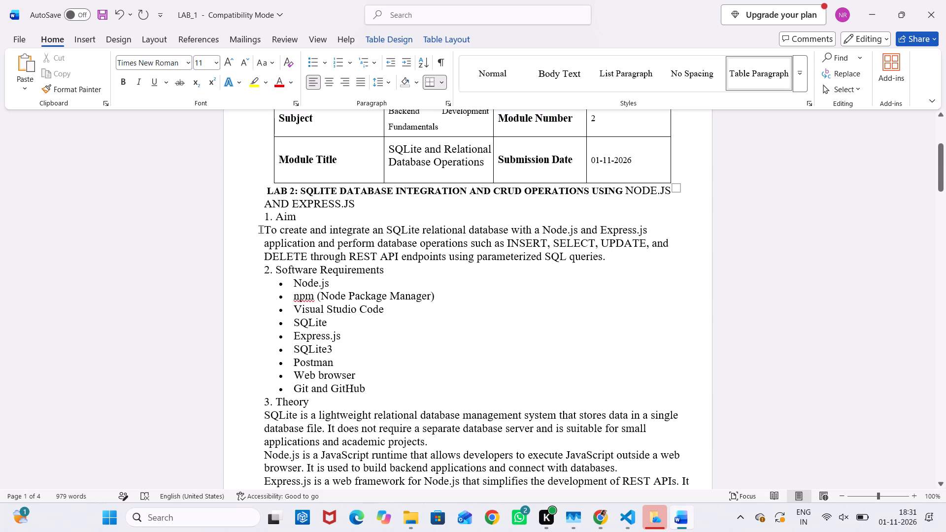
left_click_drag(261, 229, 555, 262)
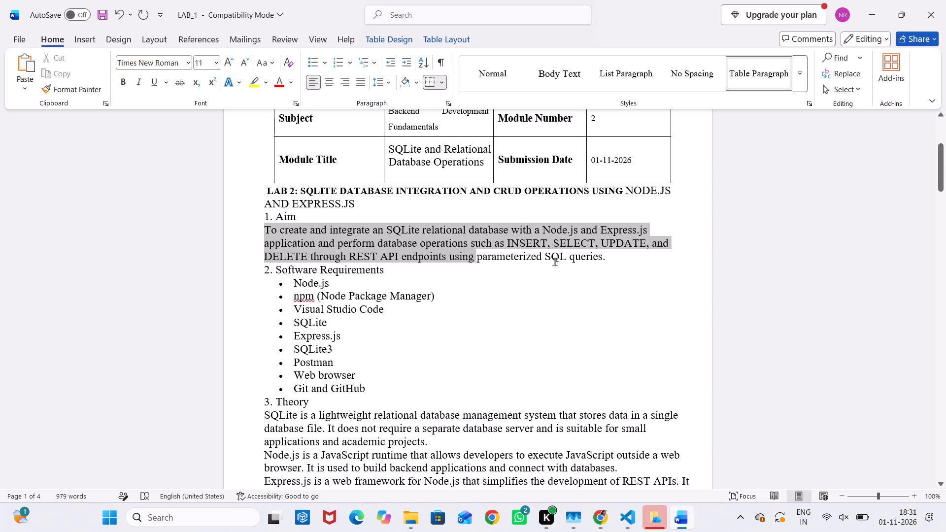
left_click_drag(555, 262, 641, 258)
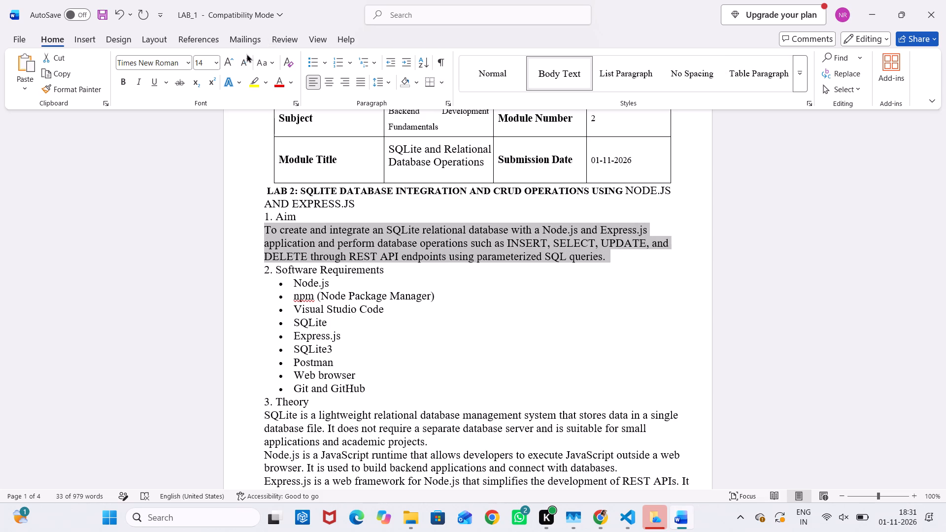
left_click(244, 59)
left_click(184, 260)
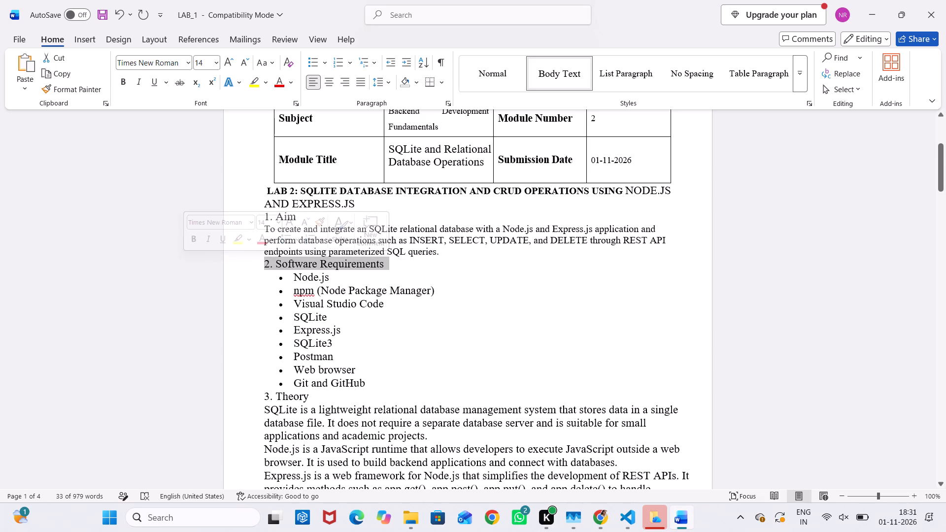
Reduce the Software Requirements bullet list, from "Node.js" through "Git and GitHub", to font size 12.
left_click(292, 279)
left_click_drag(292, 279, 387, 382)
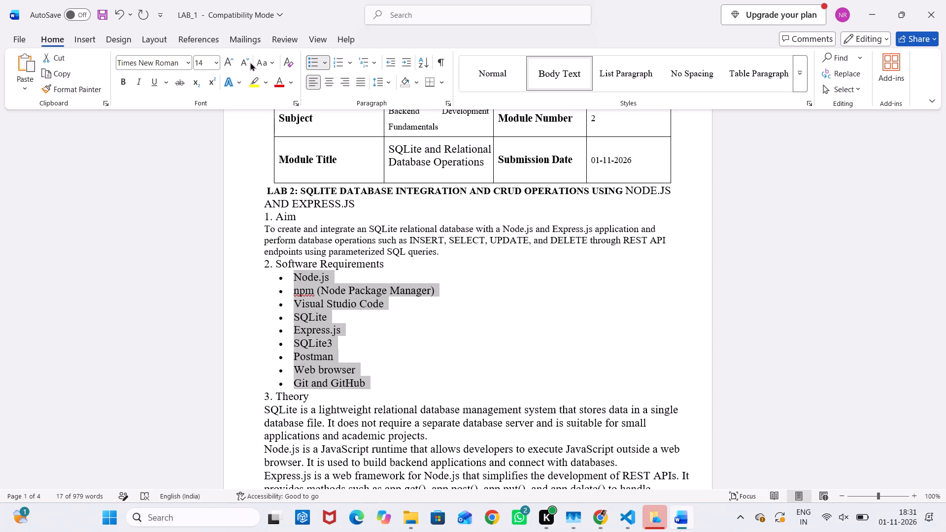
left_click(250, 62)
left_click(192, 299)
Reduce all the paragraphs under the "3. Theory" heading to font size 12.
scroll(418, 420, "down", 1)
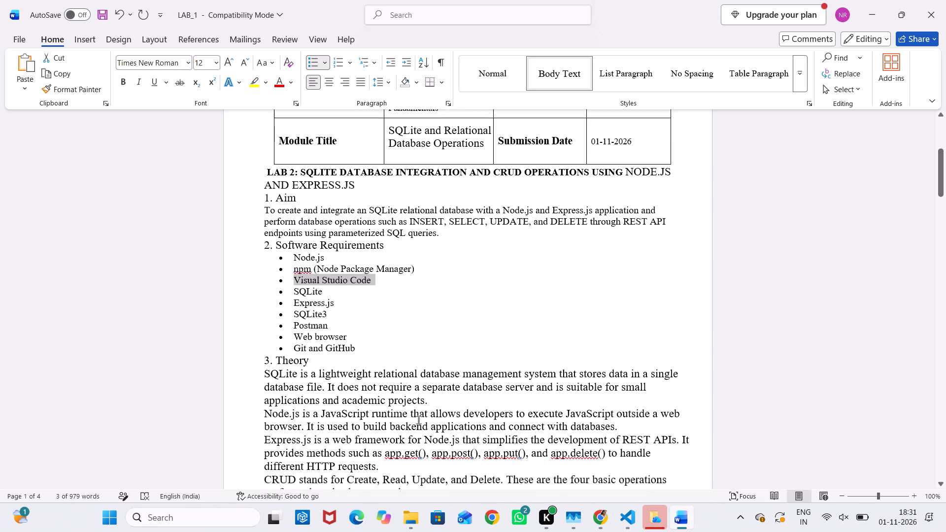
scroll(418, 420, "down", 1)
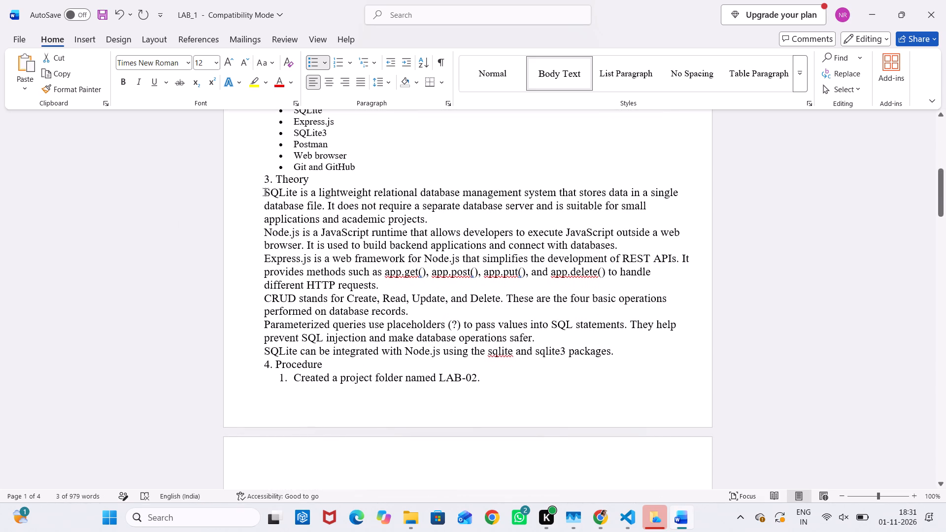
left_click_drag(265, 192, 656, 354)
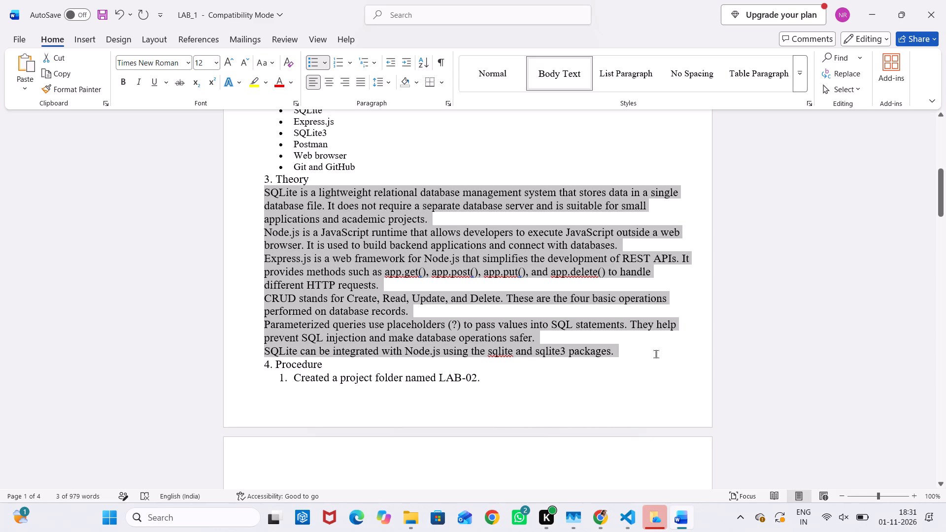
left_click_drag(656, 354, 664, 354)
left_click(243, 62)
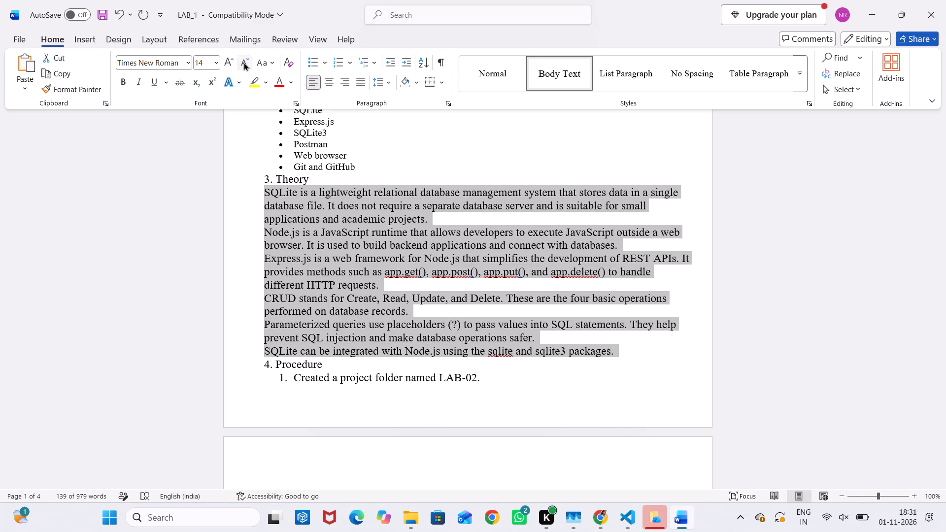
left_click(193, 220)
Make the numbered Procedure list, items 1 through 17 across both pages, one font size smaller to match the Theory text.
scroll(349, 305, "down", 1)
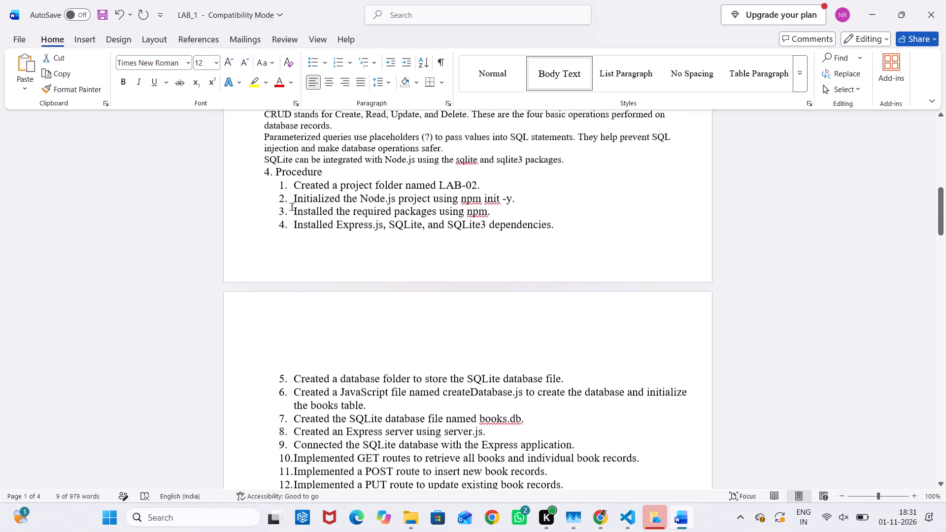
left_click_drag(281, 185, 573, 234)
key("ctrl+z")
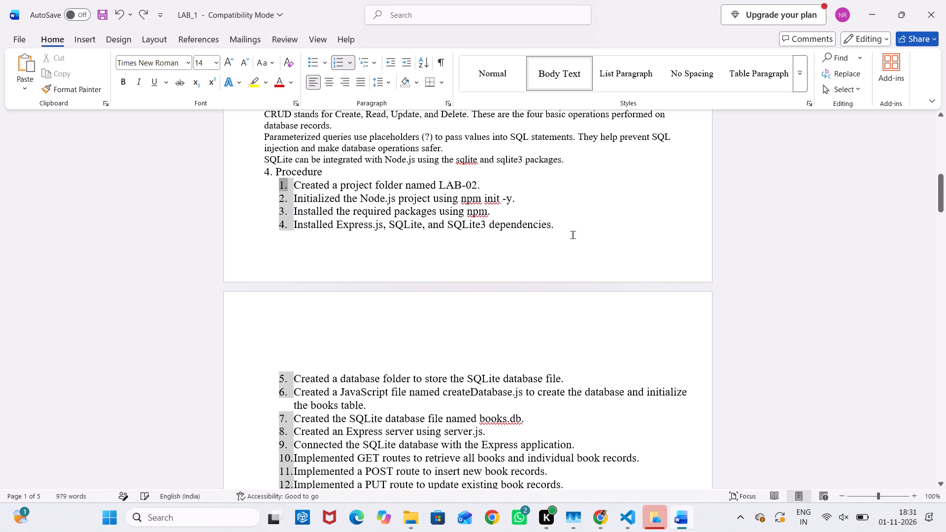
left_click(297, 192)
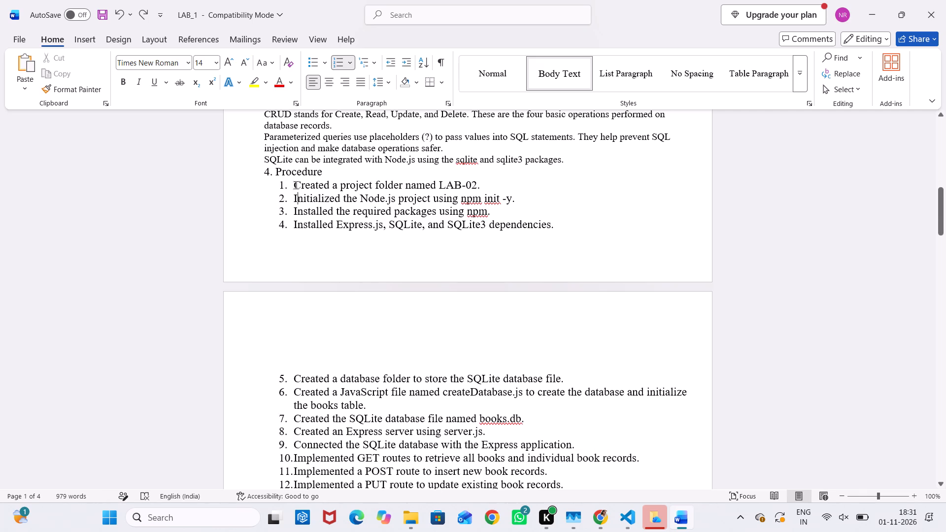
left_click_drag(295, 183, 478, 421)
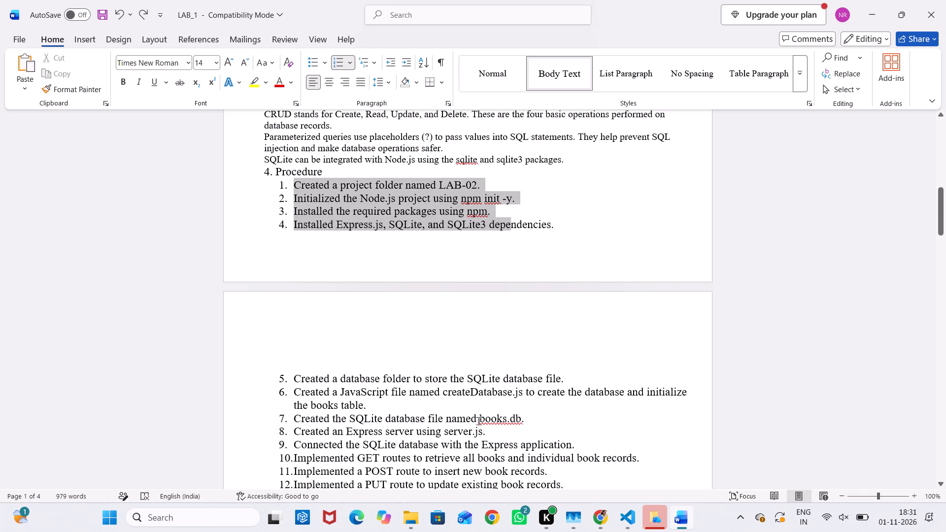
left_click_drag(478, 421, 484, 531)
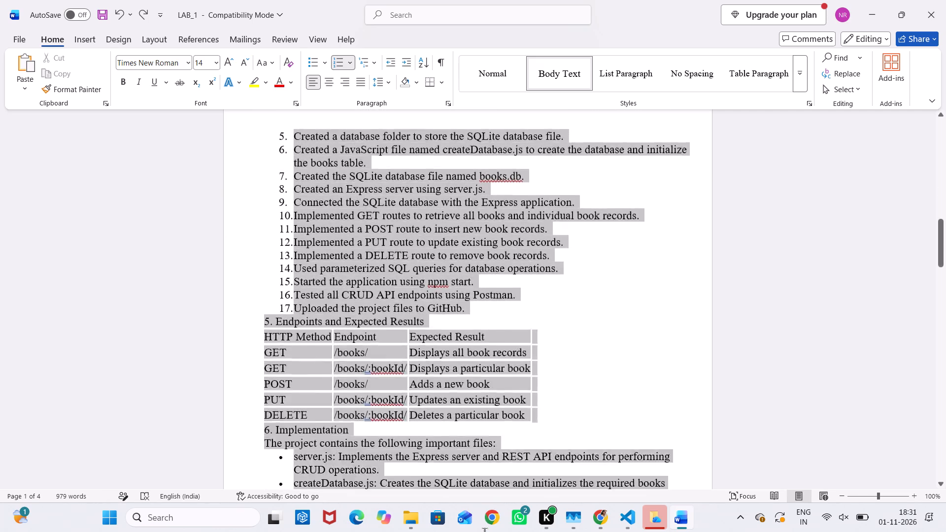
left_click_drag(484, 531, 465, 197)
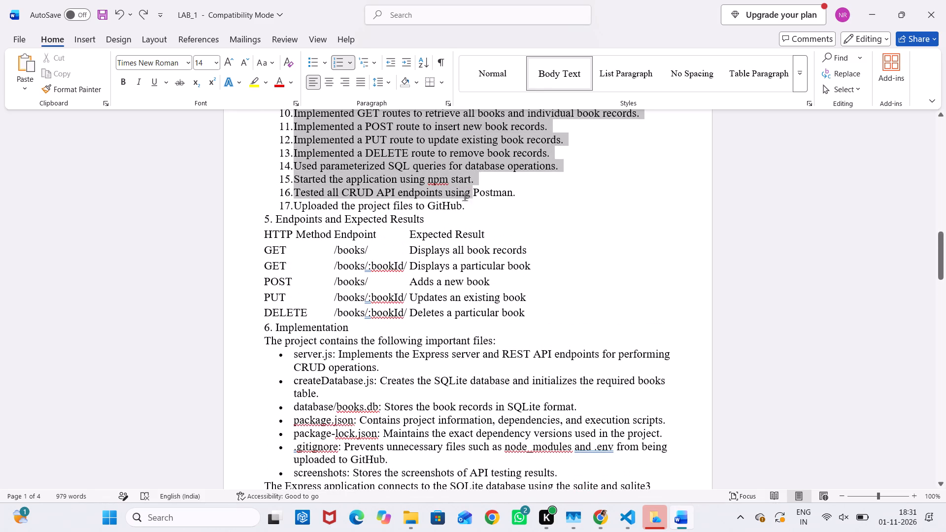
left_click_drag(465, 197, 468, 201)
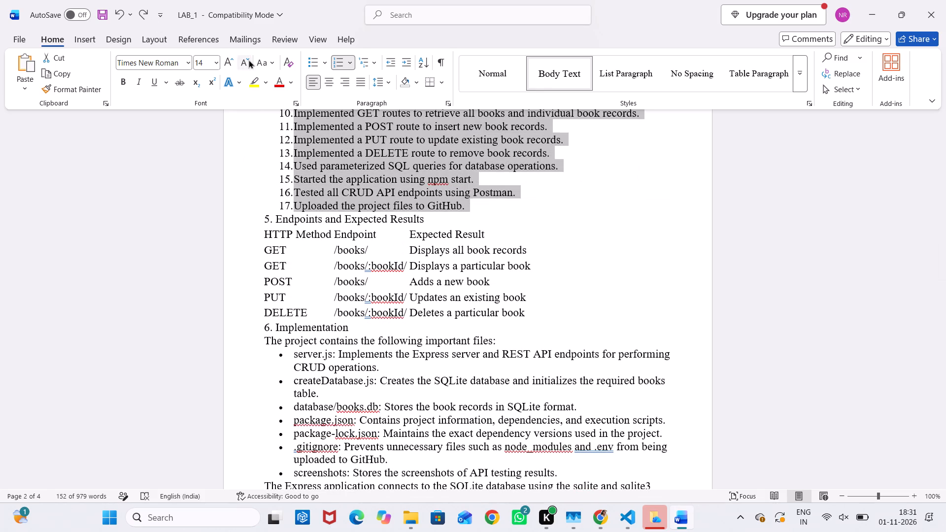
left_click(248, 60)
left_click(195, 244)
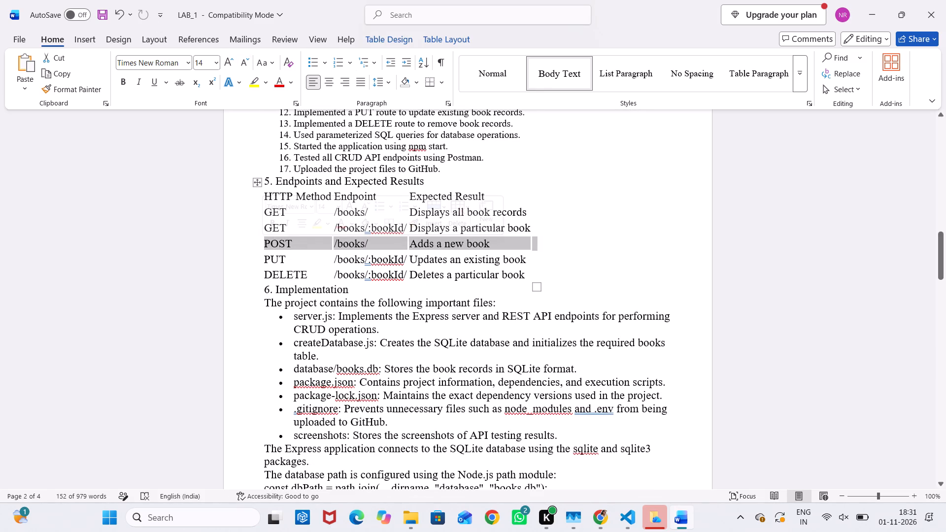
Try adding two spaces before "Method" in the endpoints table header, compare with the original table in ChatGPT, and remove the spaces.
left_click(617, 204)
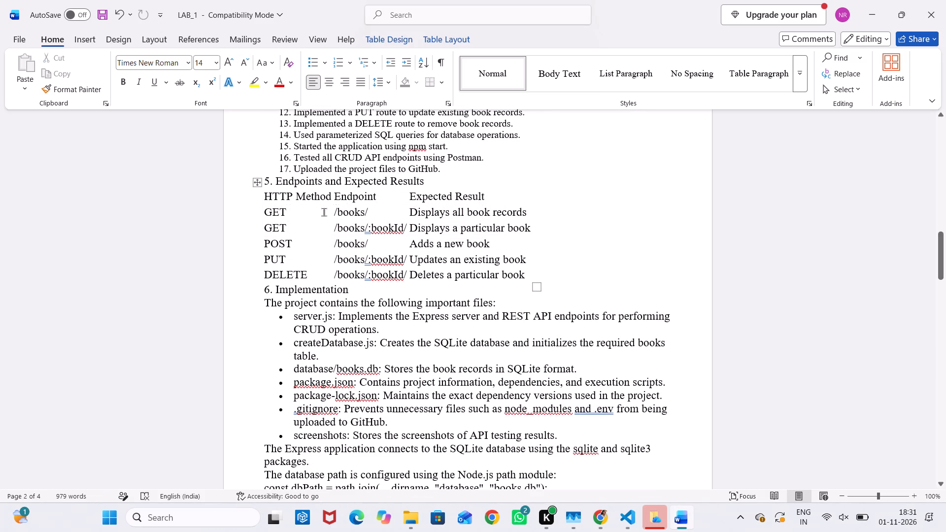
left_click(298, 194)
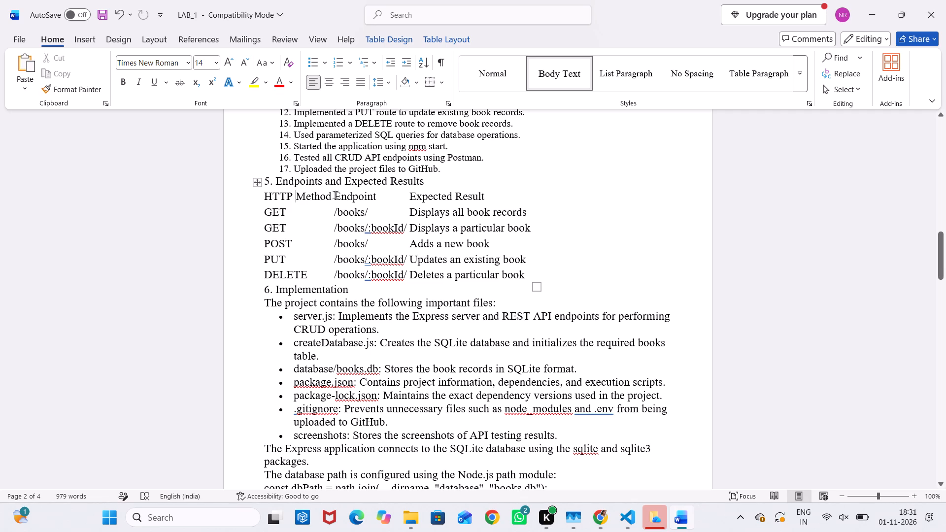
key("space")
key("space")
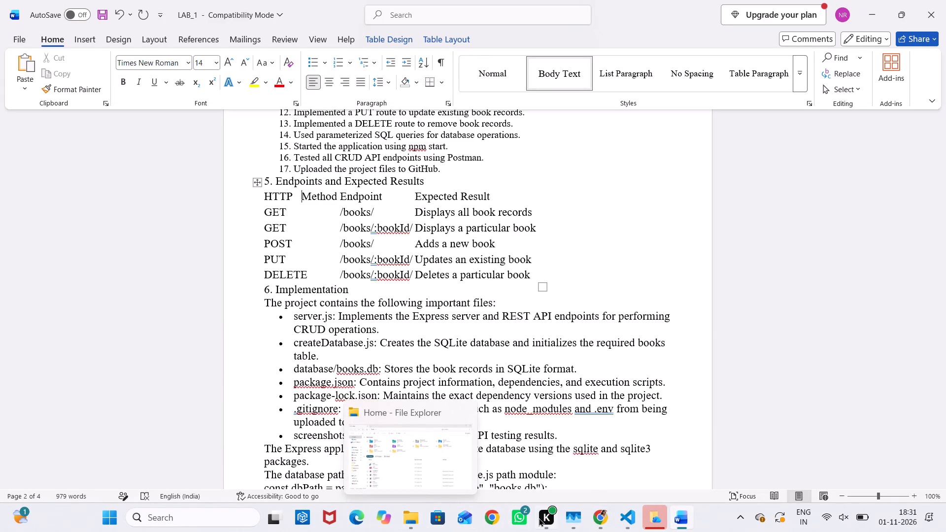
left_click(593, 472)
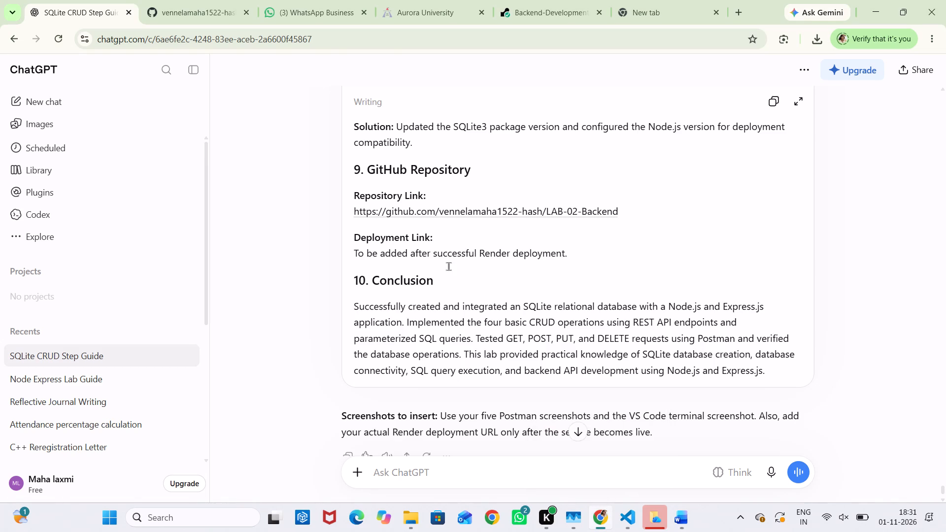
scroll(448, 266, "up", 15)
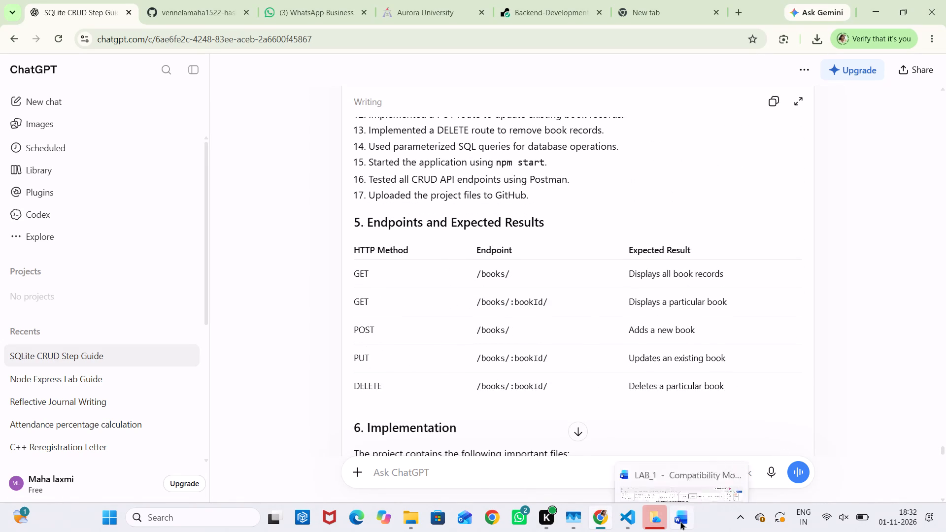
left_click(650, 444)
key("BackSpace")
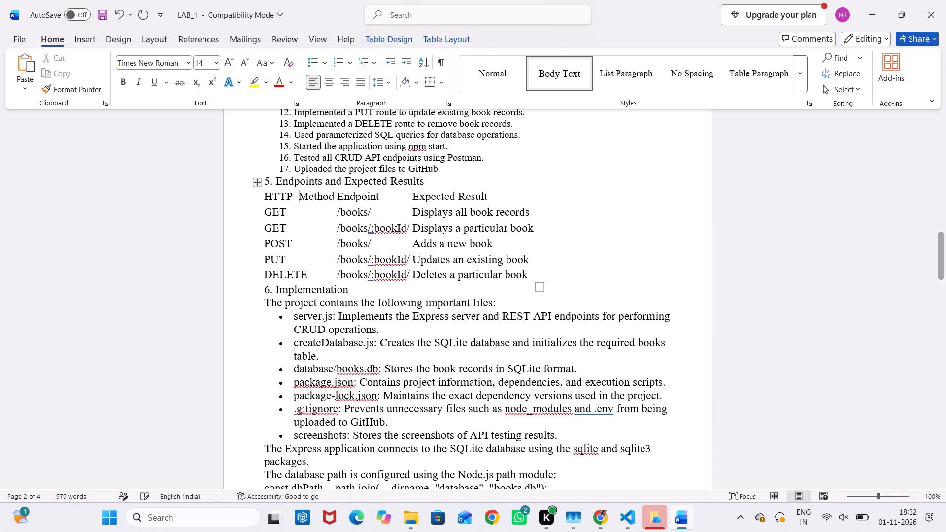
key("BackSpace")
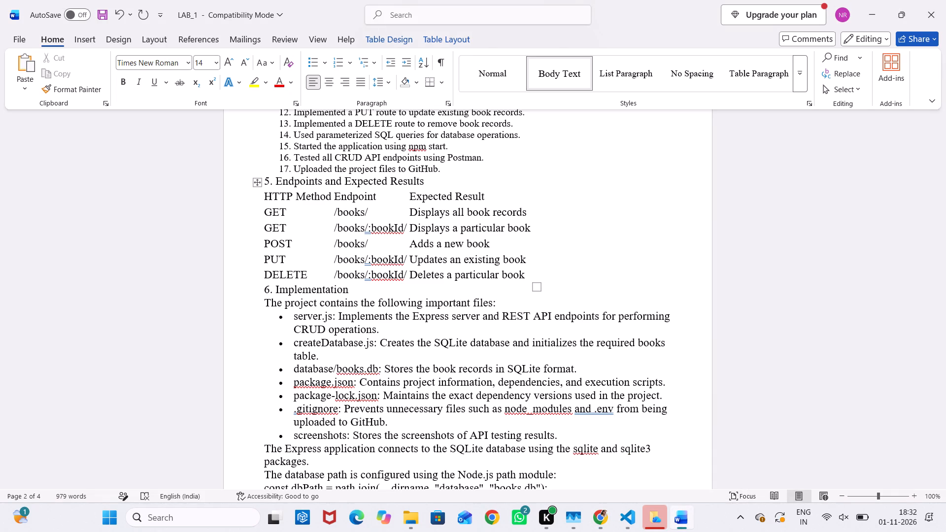
Add three spaces after "HTTP Method" in the header row of the endpoints table.
key("Right")
key("Right")
key("Right")
key("Right")
key("Right")
key("Right")
key("space")
key("space")
key("space")
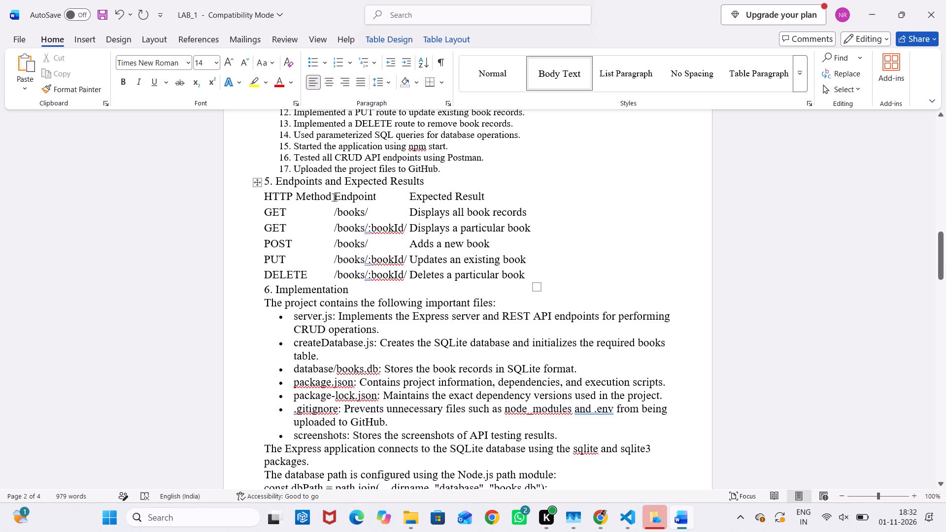
Apply all borders to every cell of the endpoints table under "5. Endpoints and Expected Results".
left_click_drag(334, 197, 353, 282)
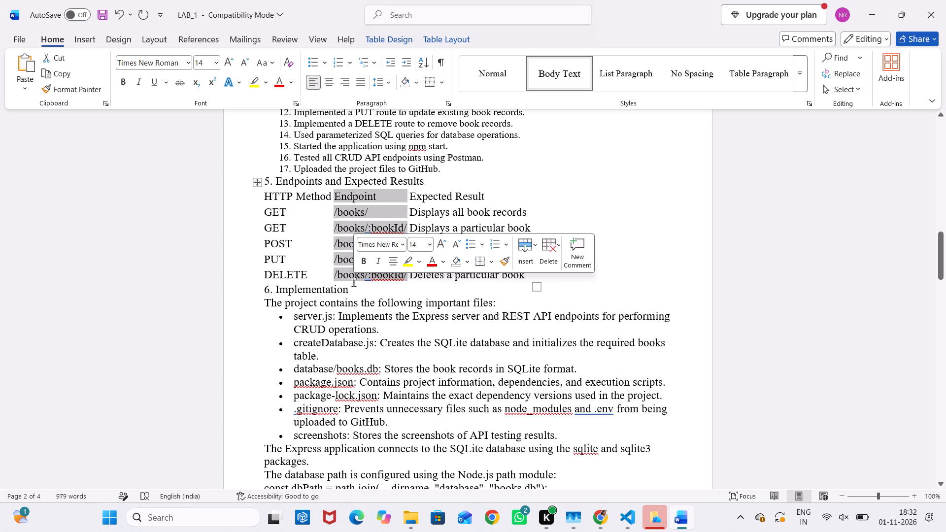
left_click(581, 199)
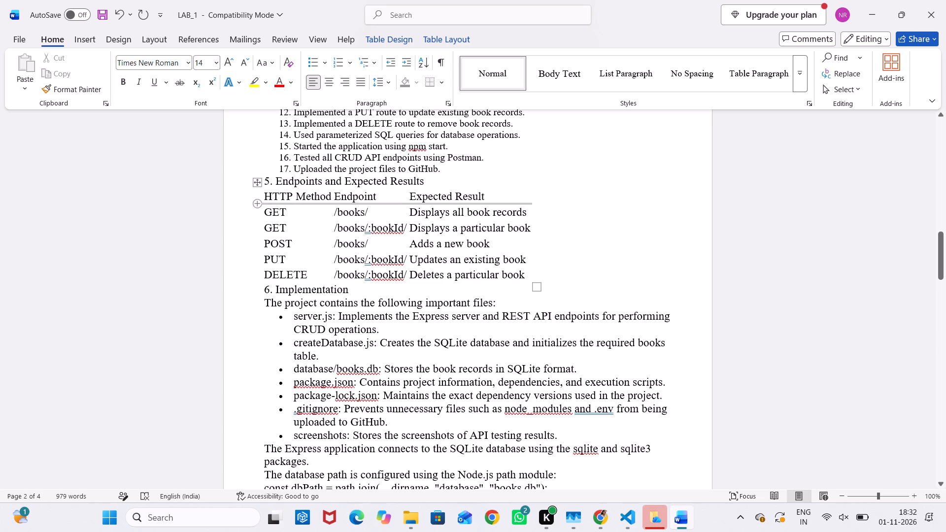
left_click_drag(265, 195, 517, 262)
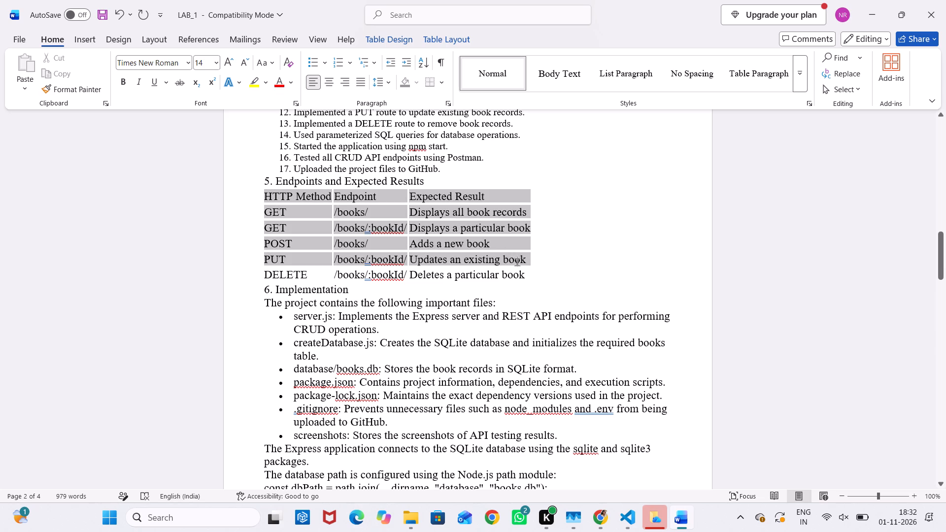
left_click_drag(517, 262, 522, 274)
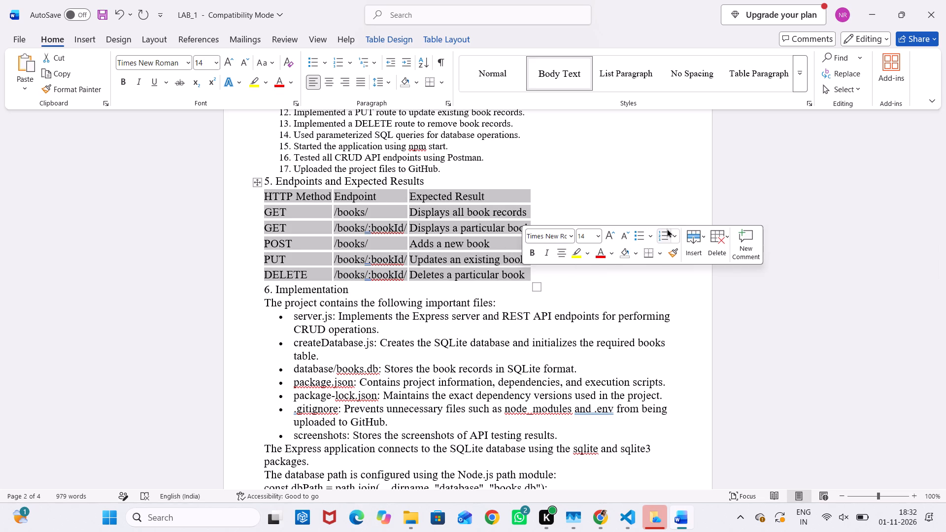
left_click(658, 252)
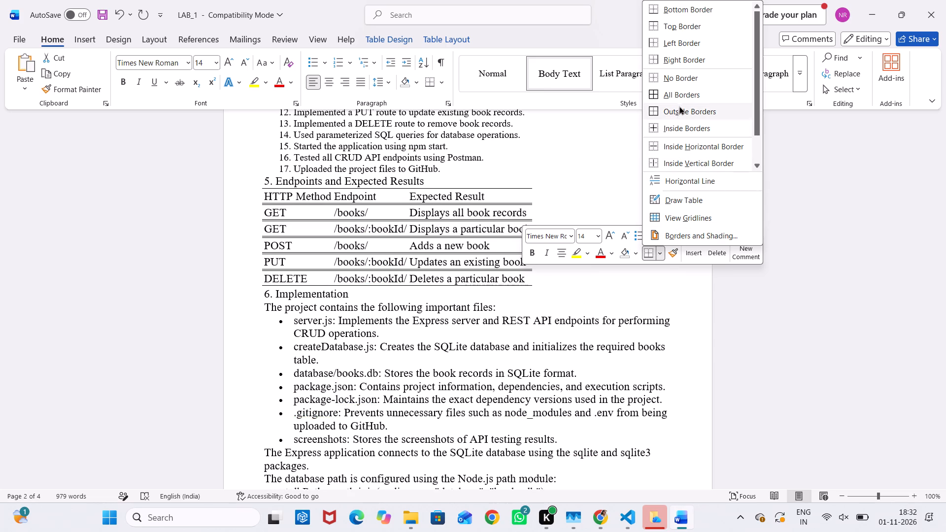
left_click(677, 97)
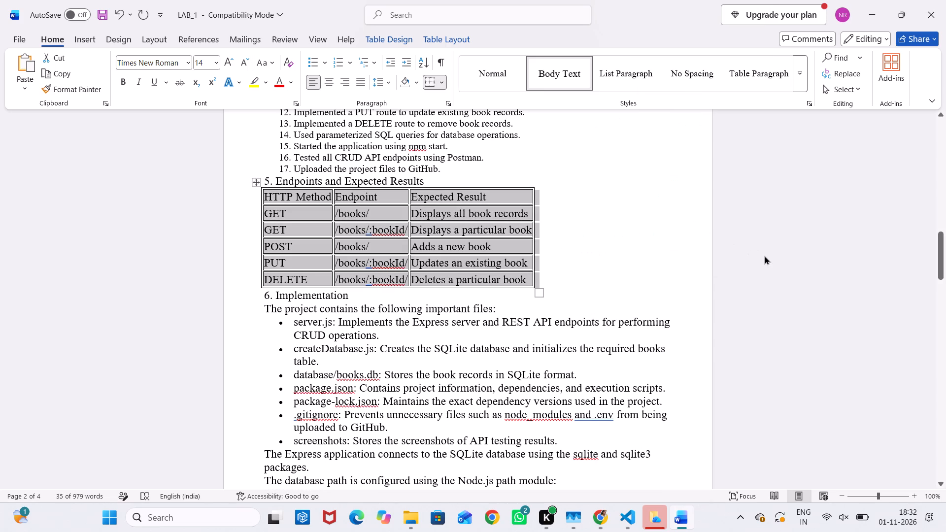
left_click(764, 256)
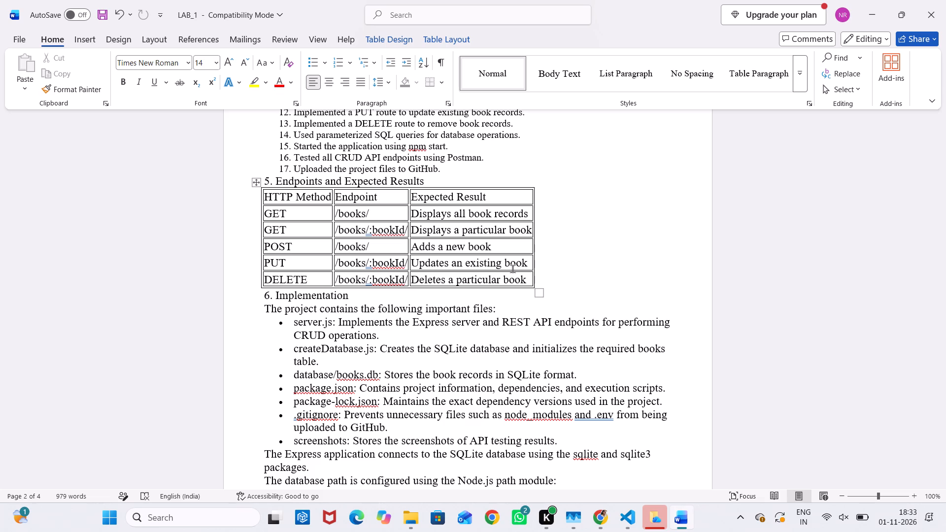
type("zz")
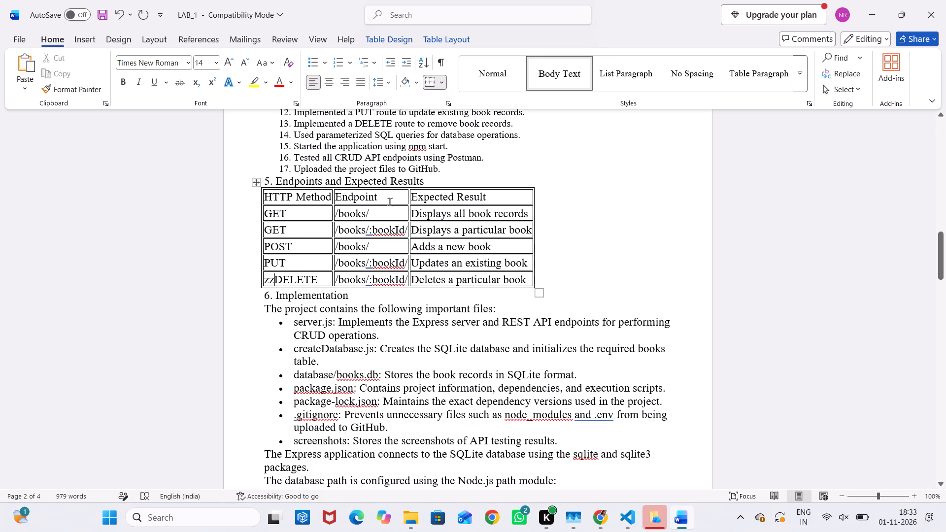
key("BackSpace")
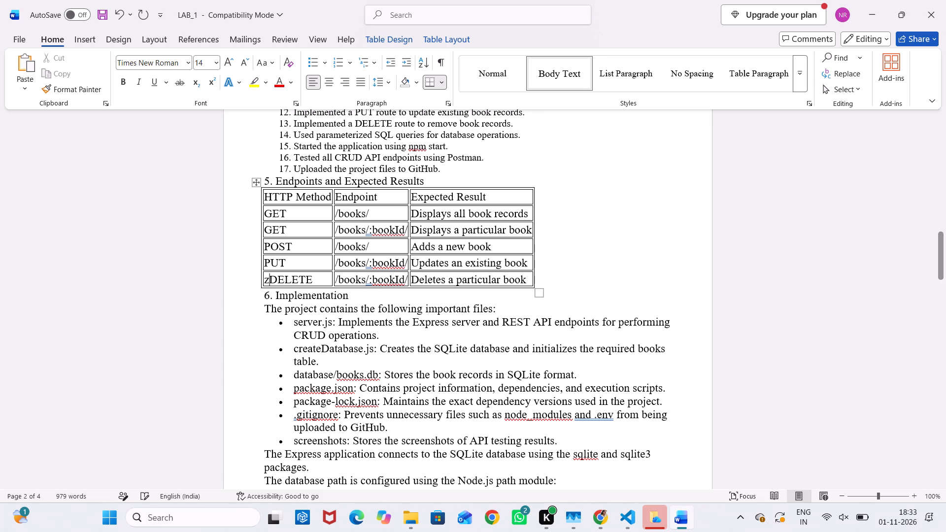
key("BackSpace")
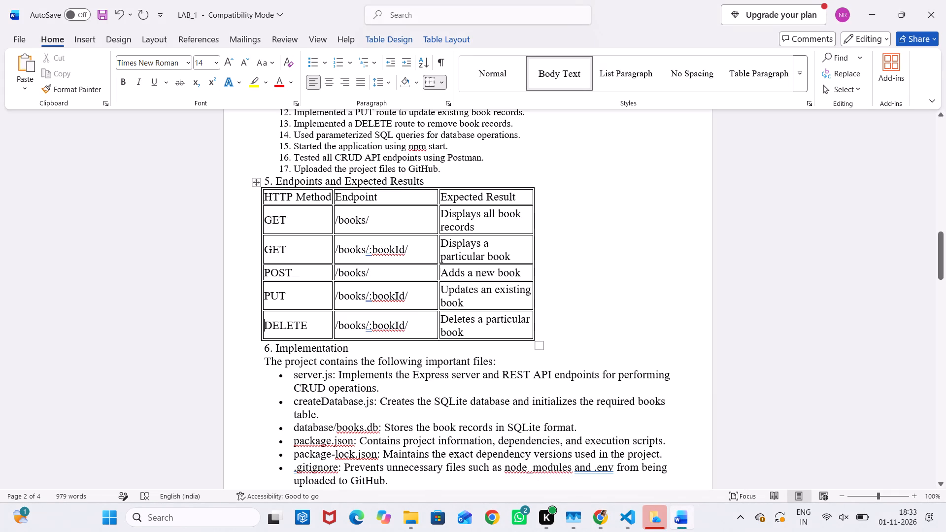
Reduce the "6. Implementation" text, from "The project contains" through the "following API operations:" line, to font size 12.
scroll(532, 384, "down", 1)
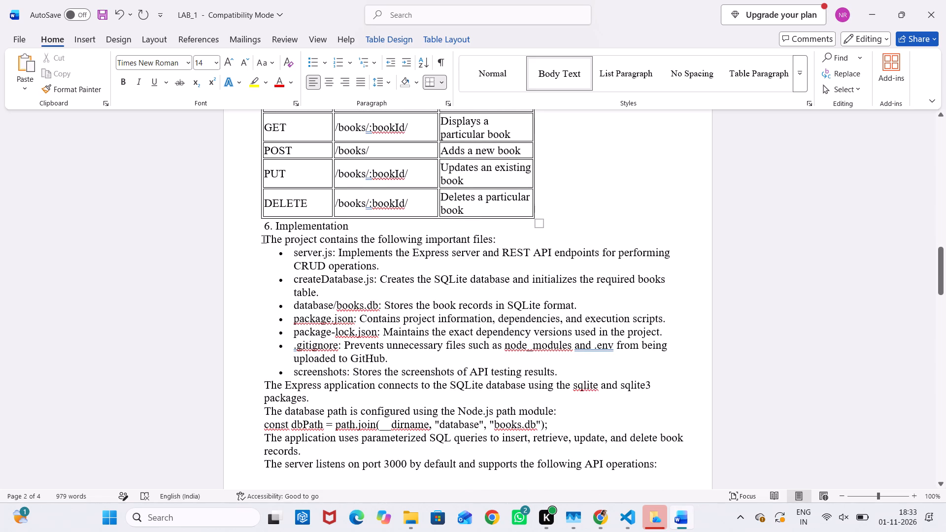
left_click_drag(264, 239, 334, 490)
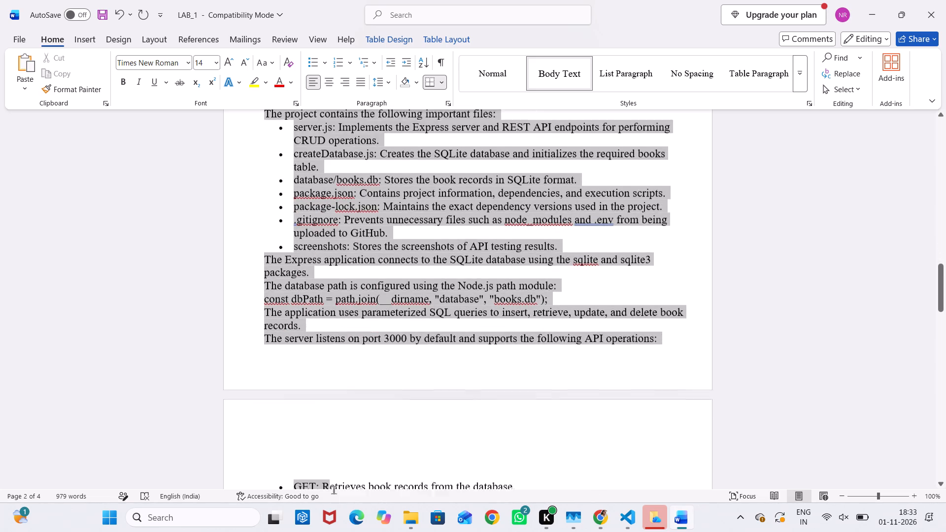
left_click_drag(334, 490, 580, 333)
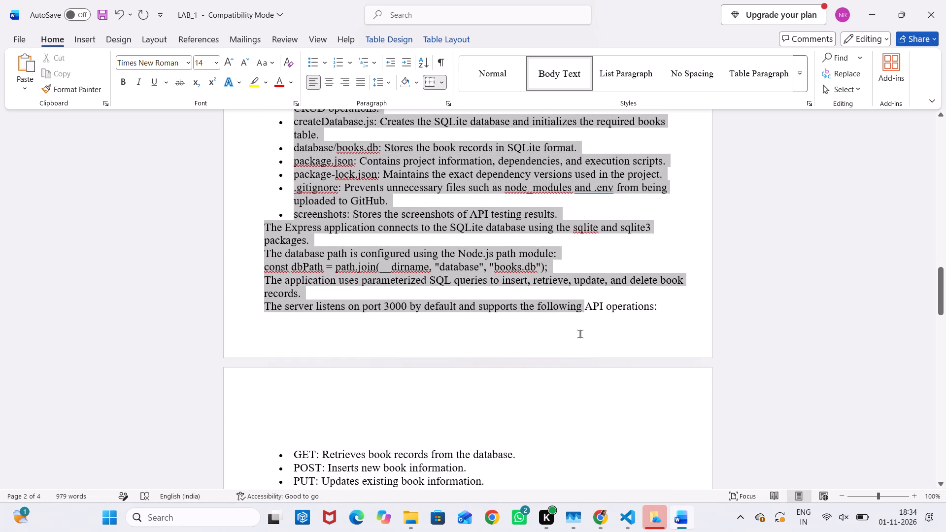
left_click_drag(580, 333, 701, 327)
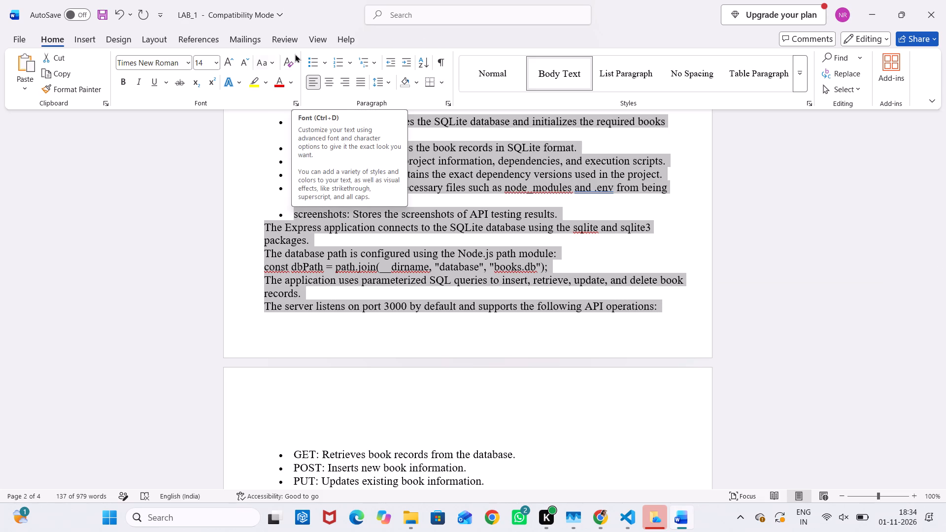
left_click(266, 61)
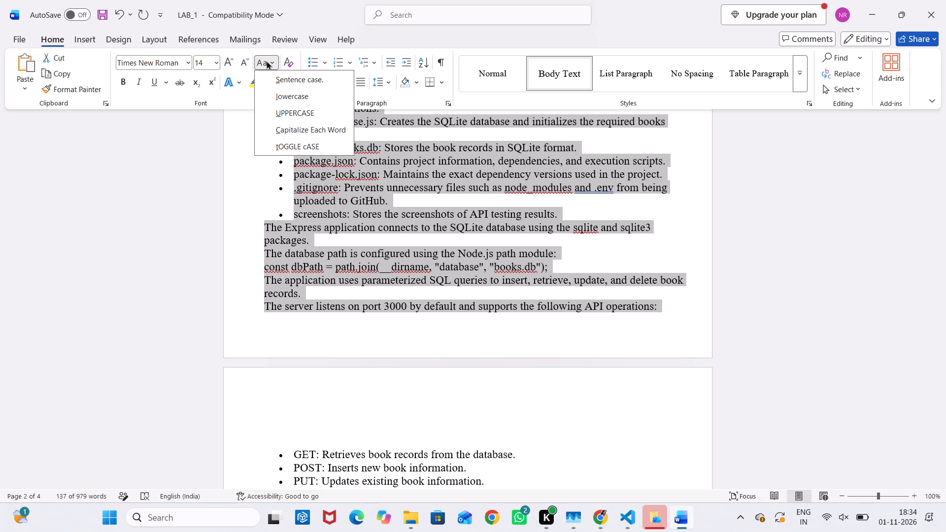
left_click(246, 58)
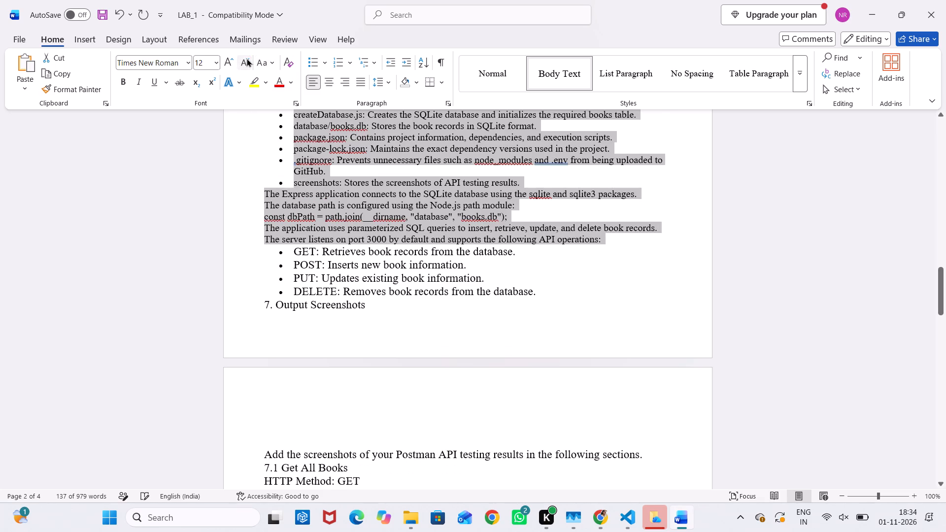
left_click(681, 333)
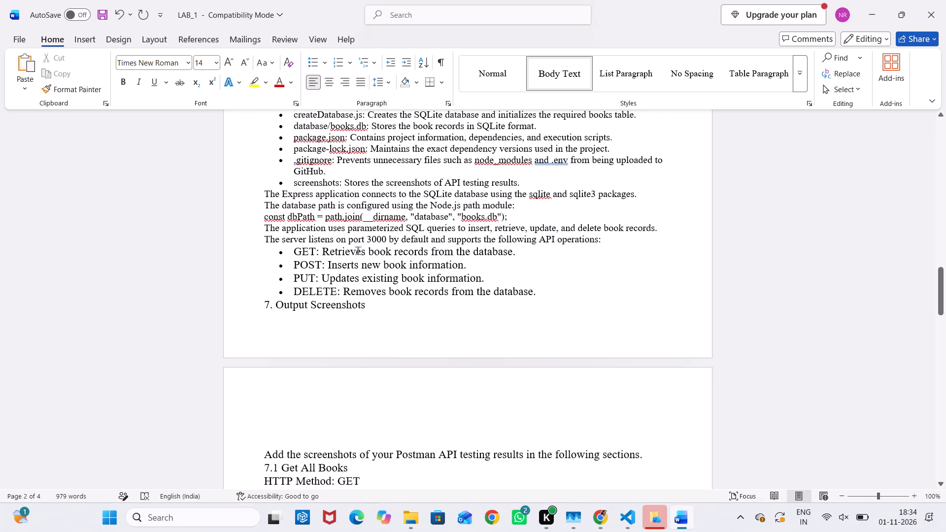
Reduce only the descriptions after "GET:" and "POST:" in the API operations bullets to font size 12.
left_click_drag(324, 251, 545, 272)
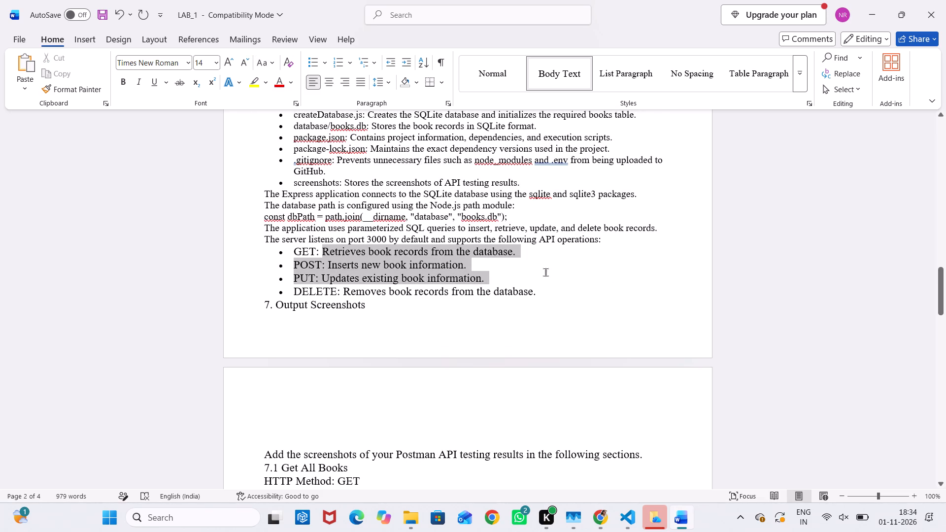
left_click_drag(545, 272, 545, 249)
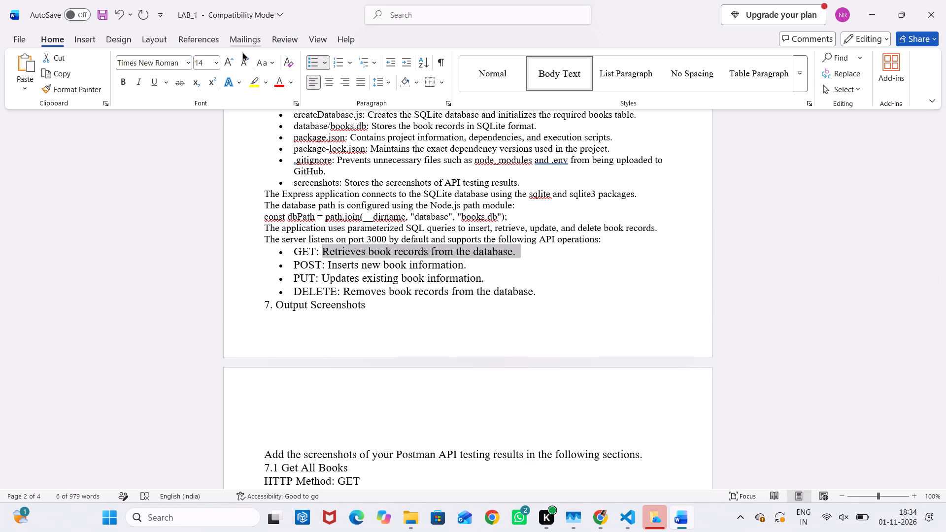
left_click(245, 58)
left_click(481, 335)
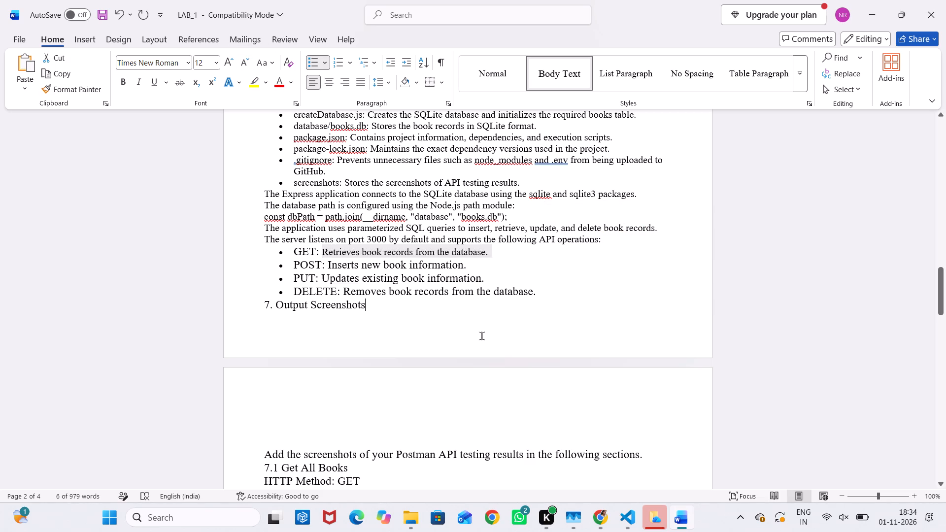
left_click_drag(329, 264, 464, 274)
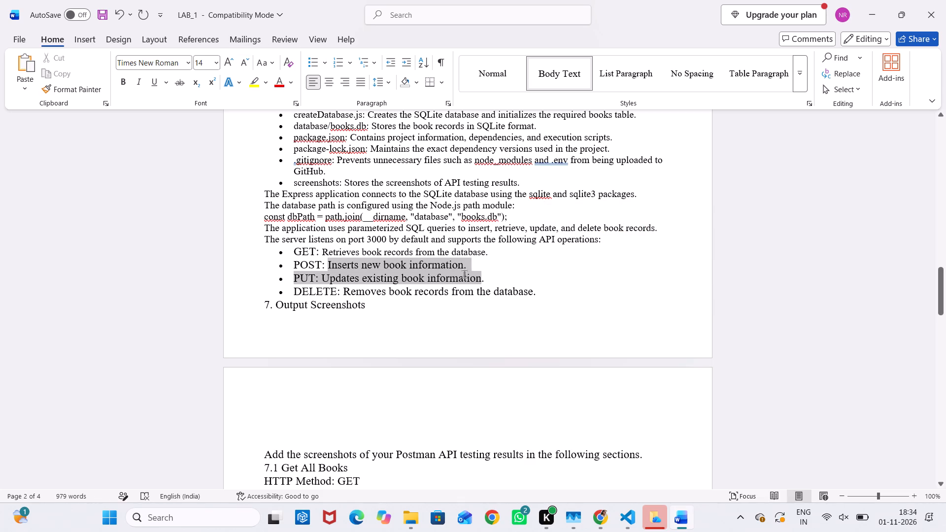
left_click_drag(464, 274, 492, 260)
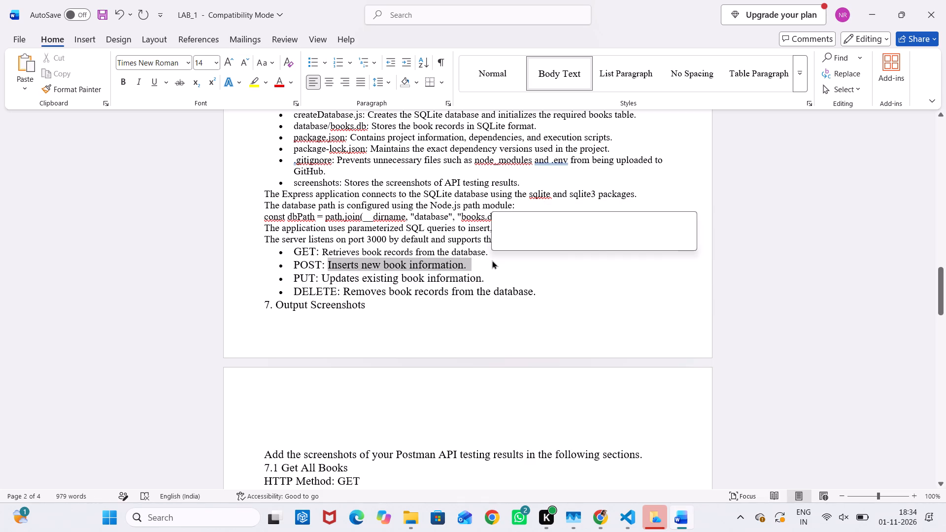
left_click(248, 55)
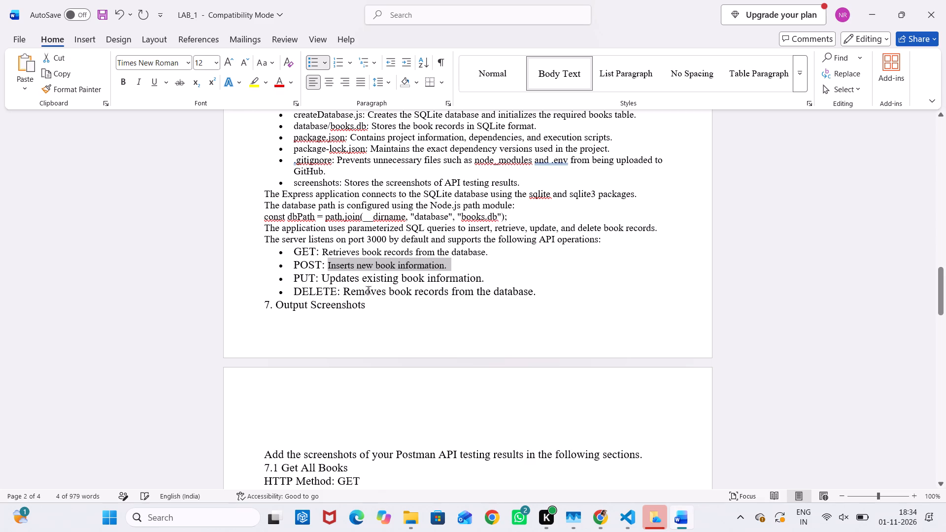
left_click(398, 333)
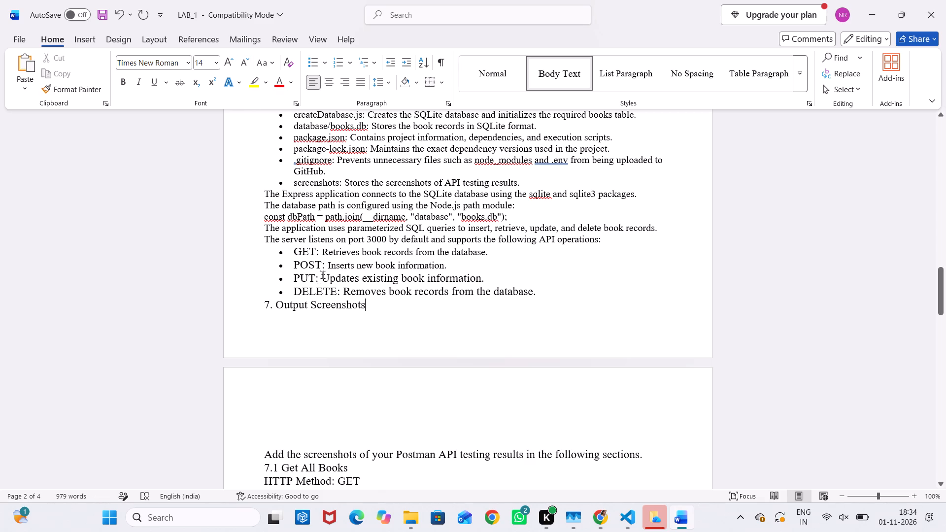
Reduce only the descriptions after "PUT:" and "DELETE:" in the API operations bullets to font size 12.
left_click_drag(323, 274, 495, 285)
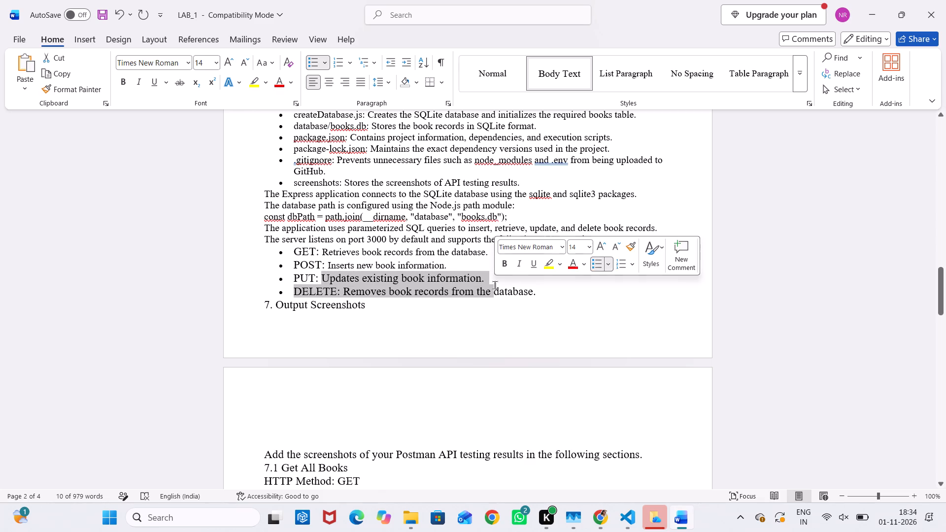
left_click(428, 330)
left_click_drag(326, 276, 380, 275)
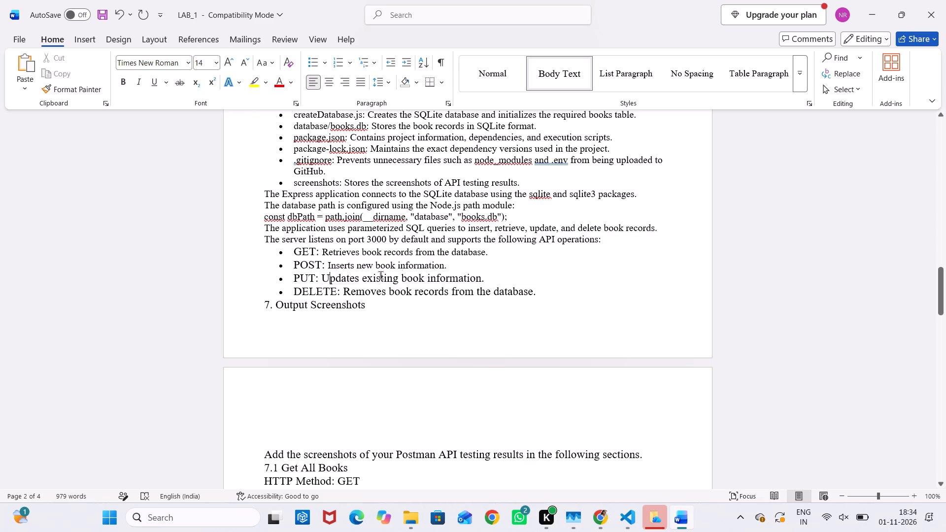
left_click_drag(380, 275, 475, 276)
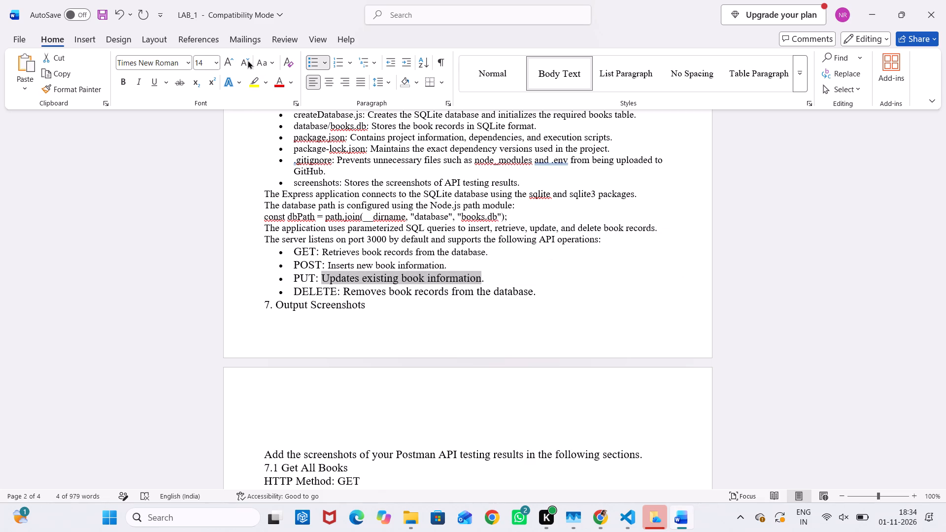
left_click(246, 60)
left_click(312, 338)
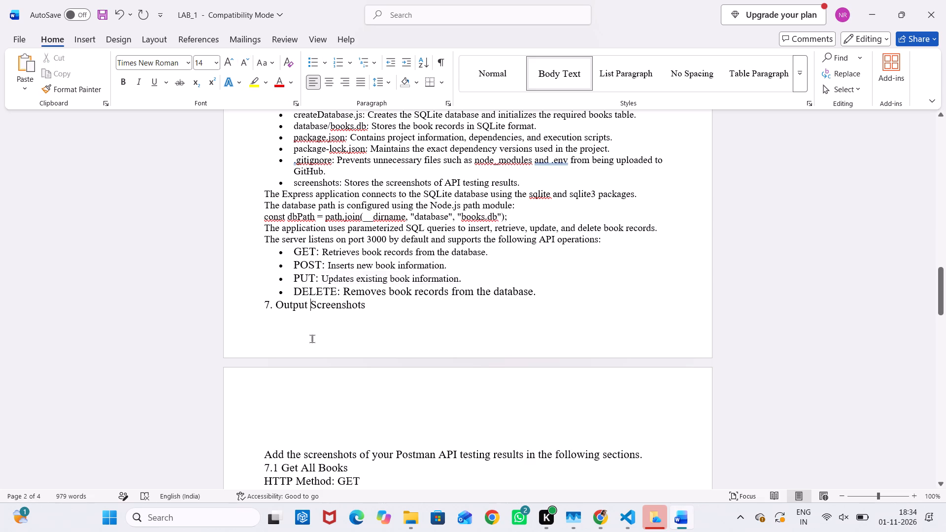
left_click_drag(342, 294, 545, 295)
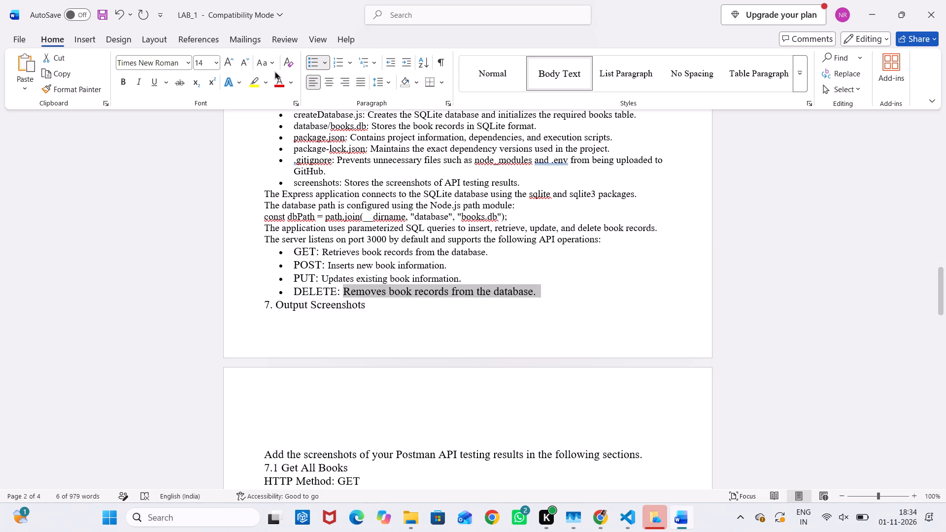
left_click(245, 62)
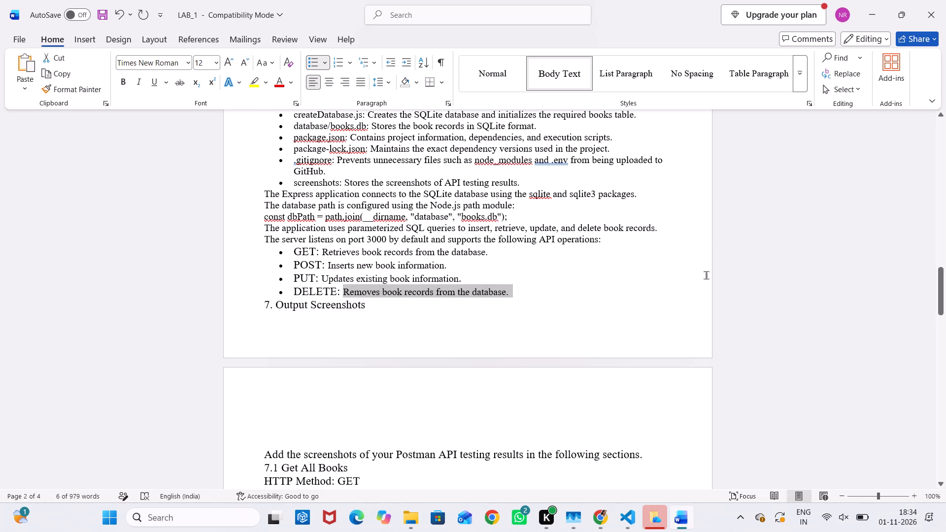
Review the remaining report text from "7. Output Screenshots" through the problems, solutions and closing paragraph.
left_click(739, 273)
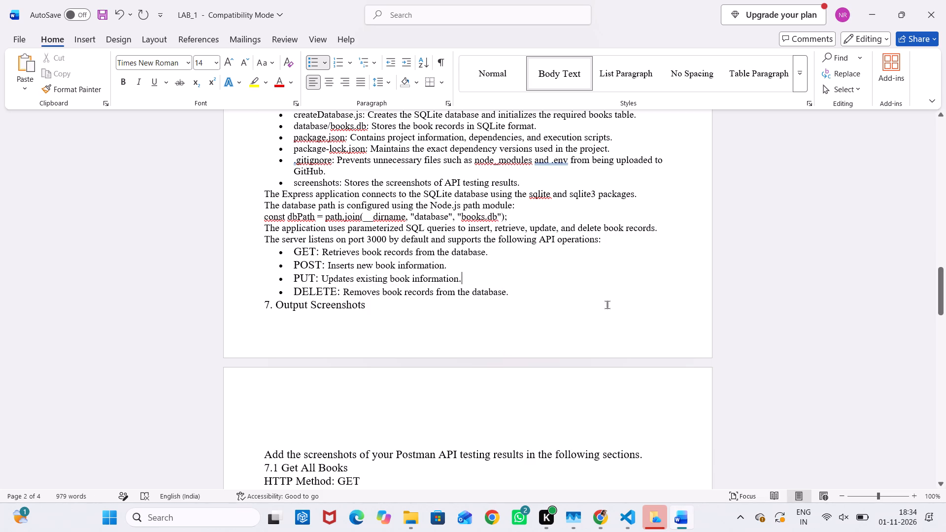
scroll(438, 340, "down", 1)
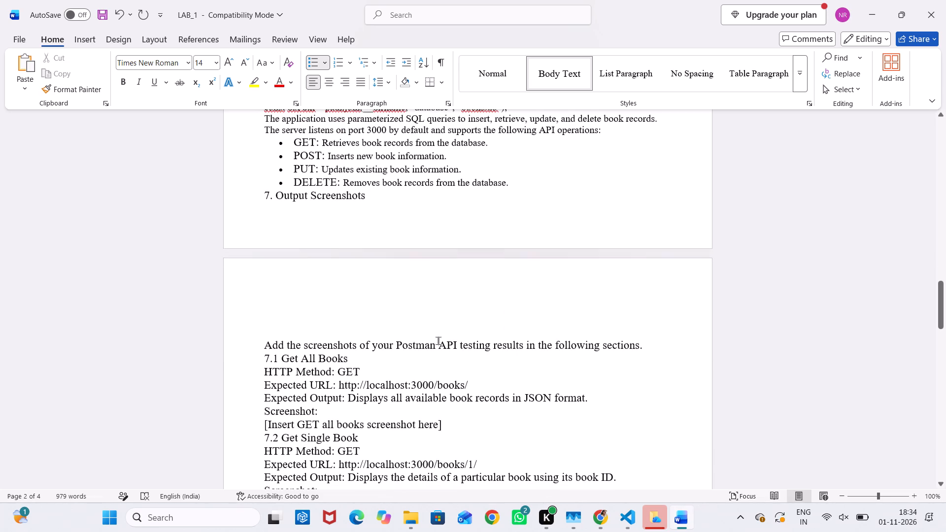
left_click(371, 200)
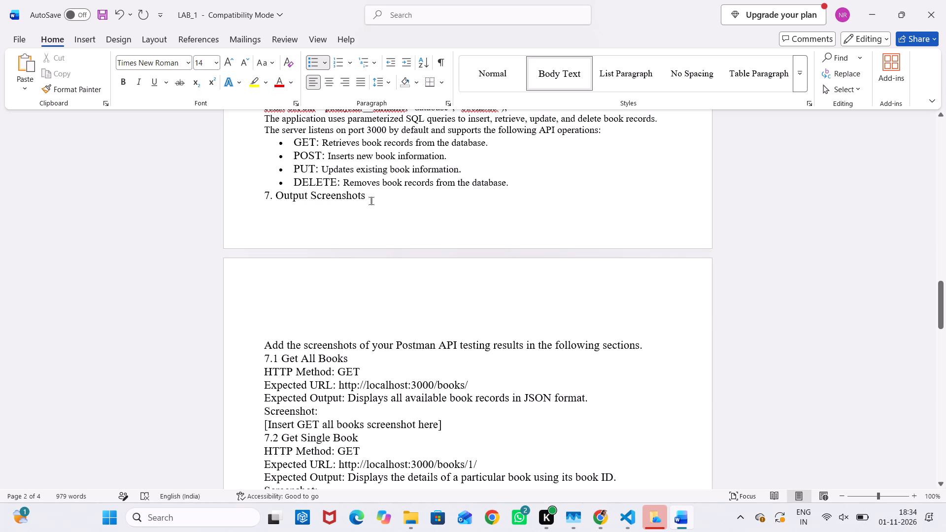
scroll(392, 383, "down", 1)
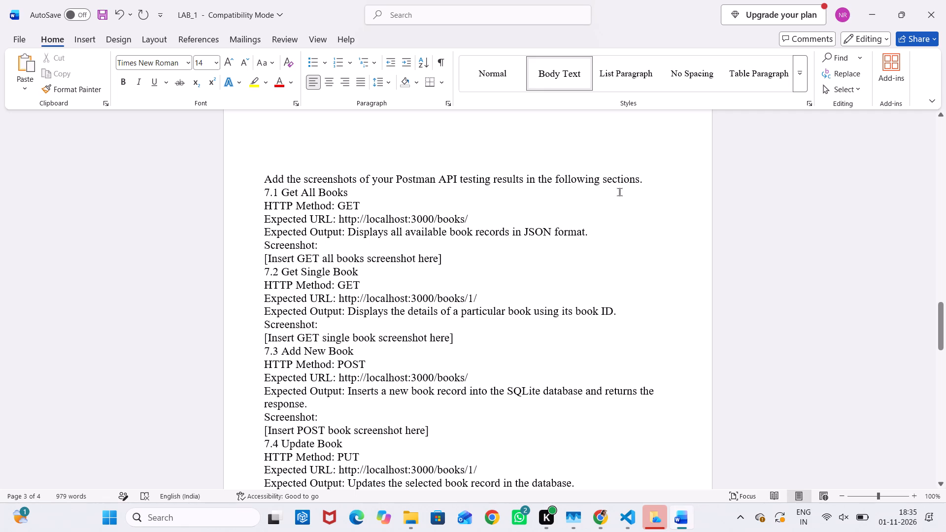
scroll(509, 266, "down", 2)
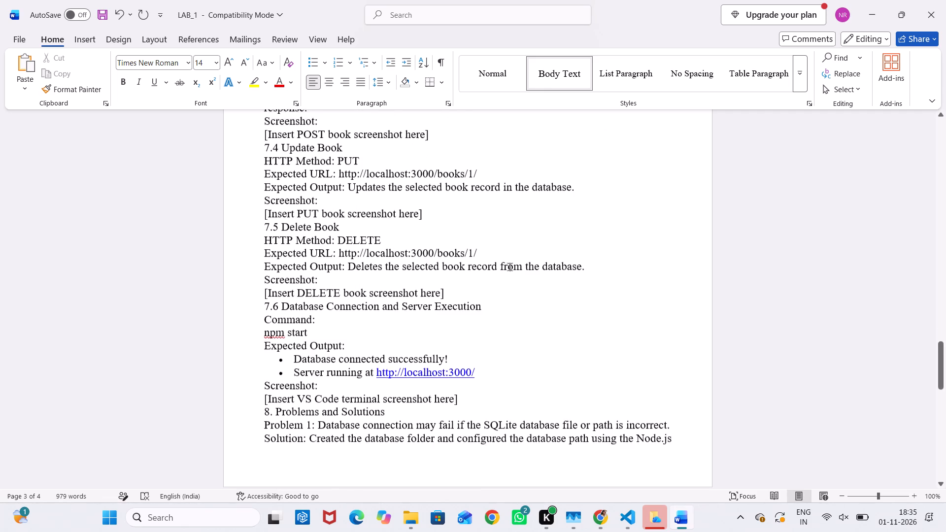
scroll(509, 266, "down", 8)
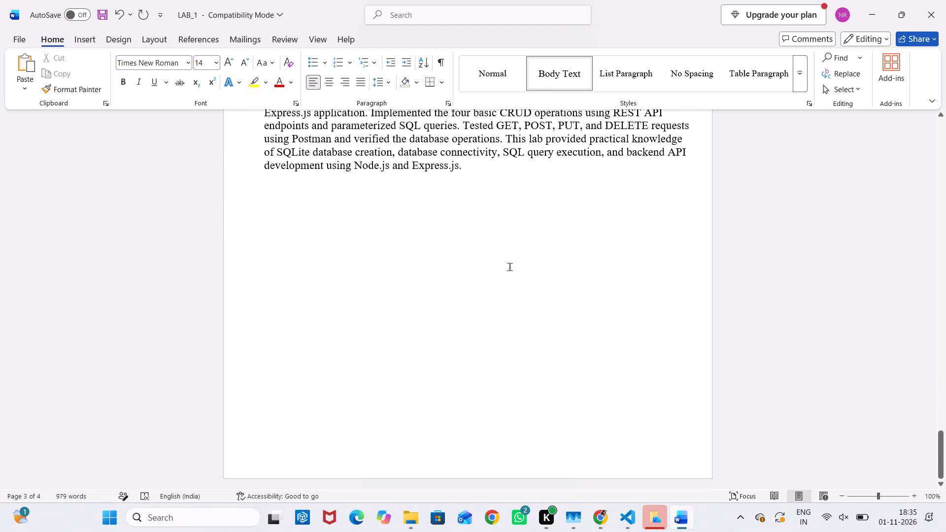
scroll(509, 266, "up", 3)
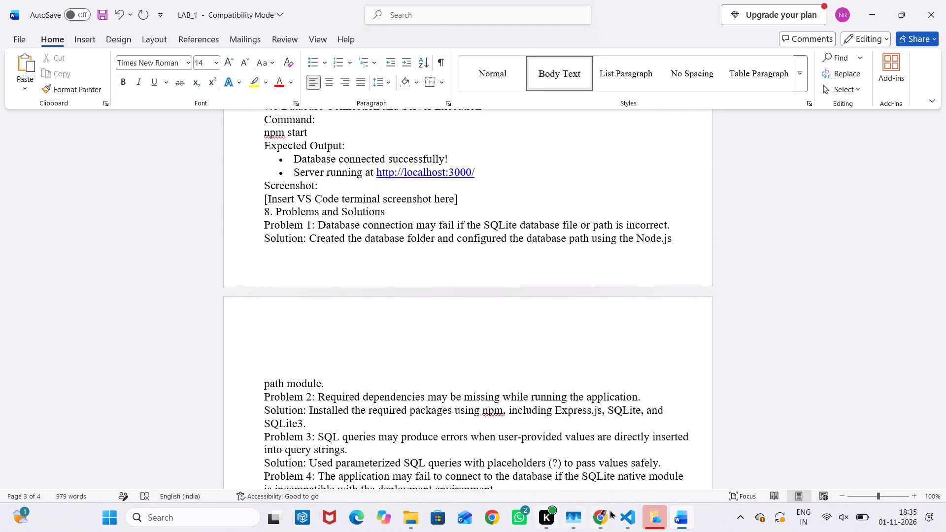
In ChatGPT, copy the Implementation section, from its heading word "Implementation" through the "DELETE:" bullet.
left_click(613, 463)
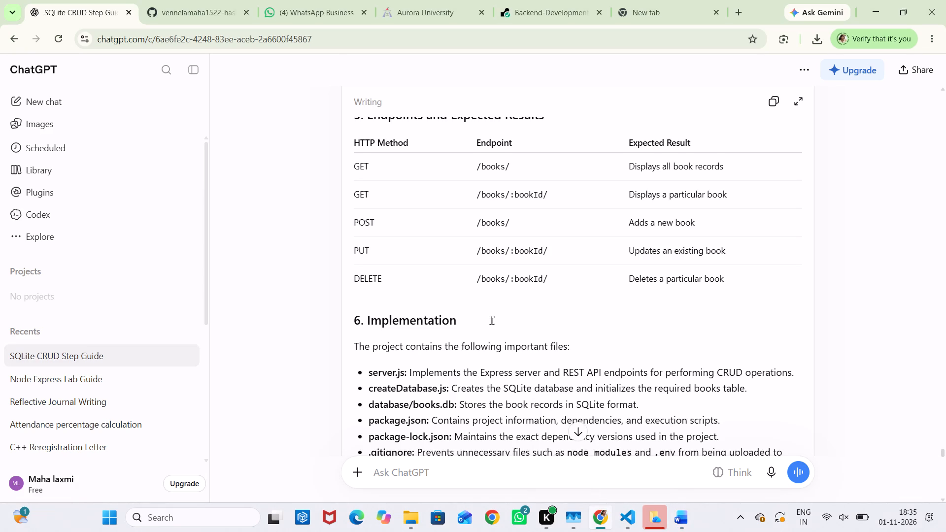
scroll(491, 320, "down", 3)
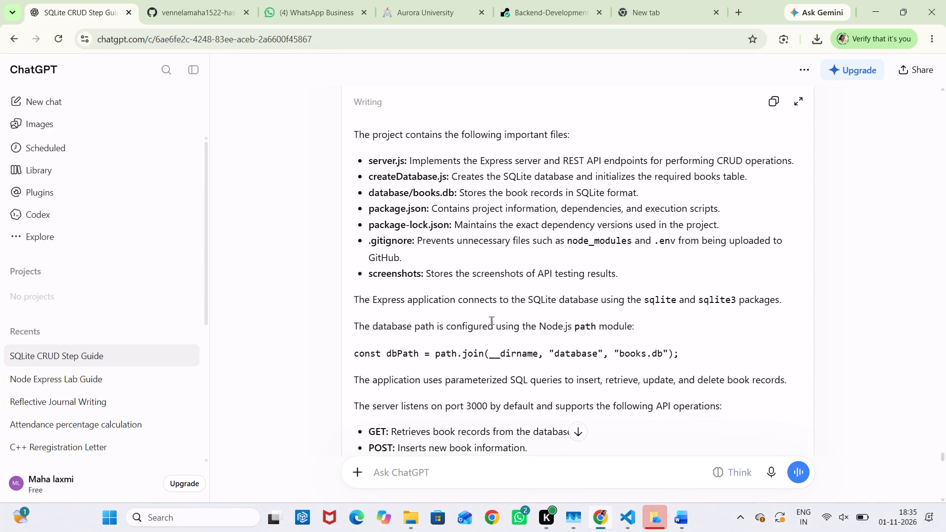
scroll(491, 320, "down", 2)
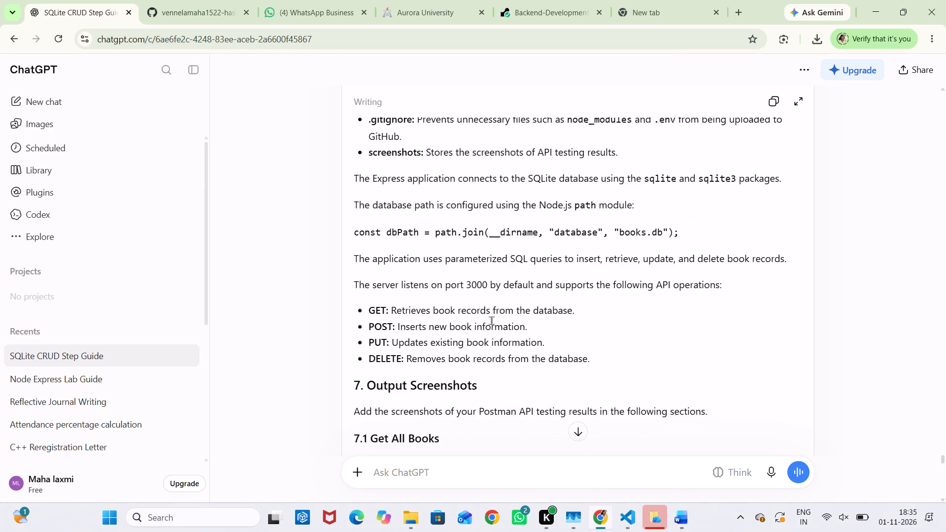
scroll(491, 320, "up", 3)
left_click_drag(363, 194, 578, 299)
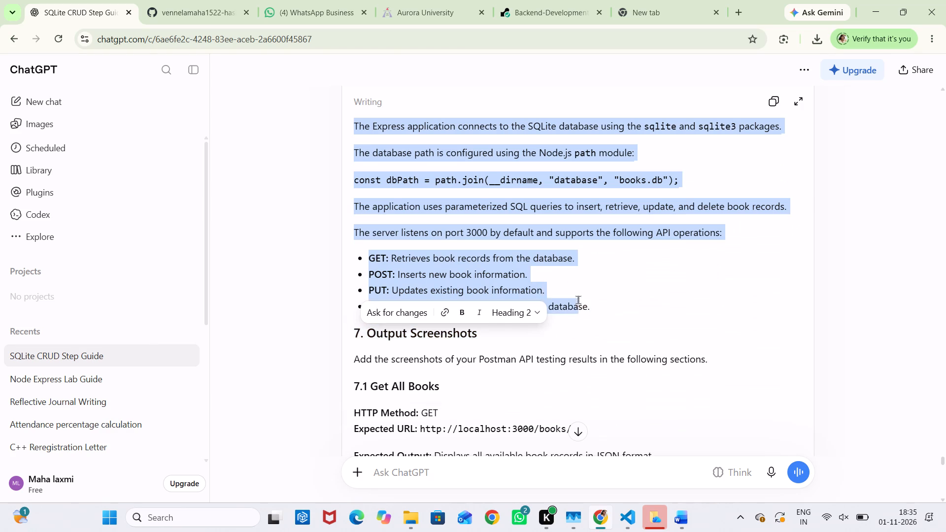
left_click_drag(578, 299, 613, 312)
key("ctrl+c")
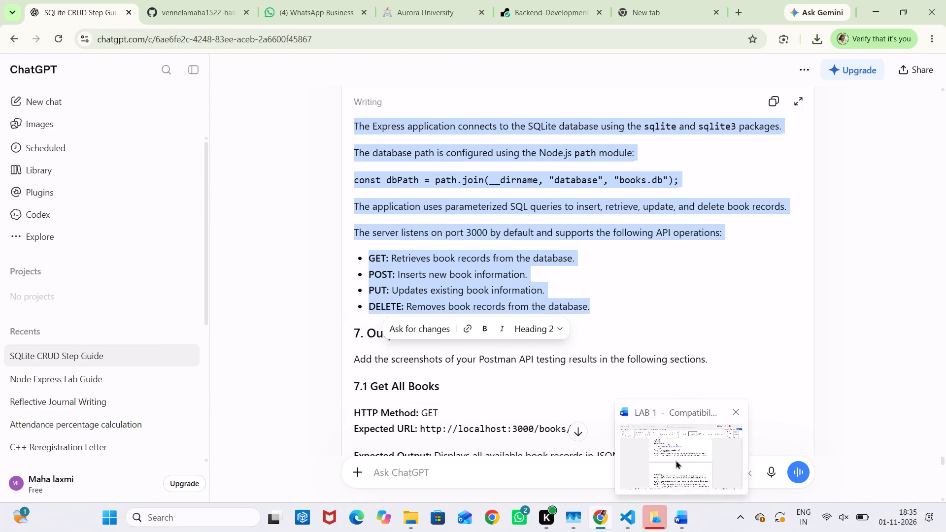
Back in Word, replace all text under "6. Implementation", down to the "DELETE:" bullet, with the copied ChatGPT section.
left_click(676, 460)
scroll(453, 315, "up", 6)
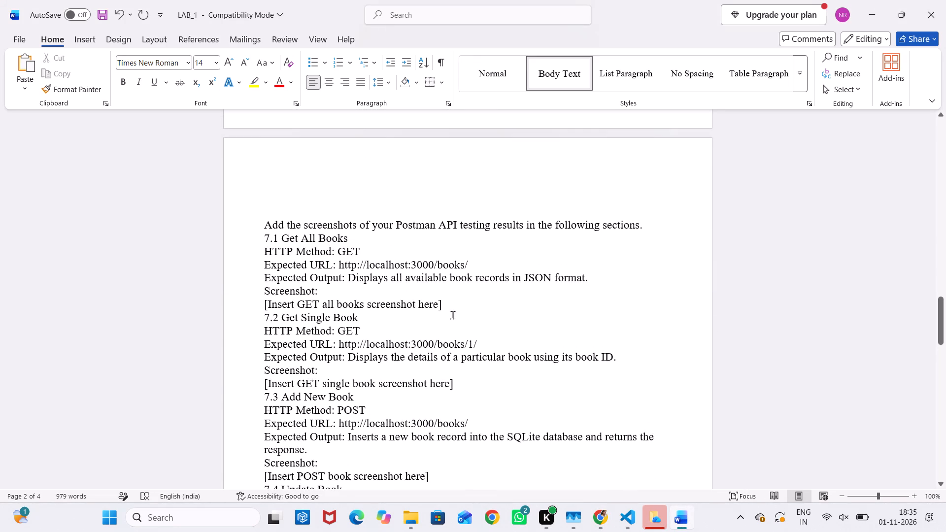
scroll(453, 315, "up", 8)
scroll(453, 315, "down", 3)
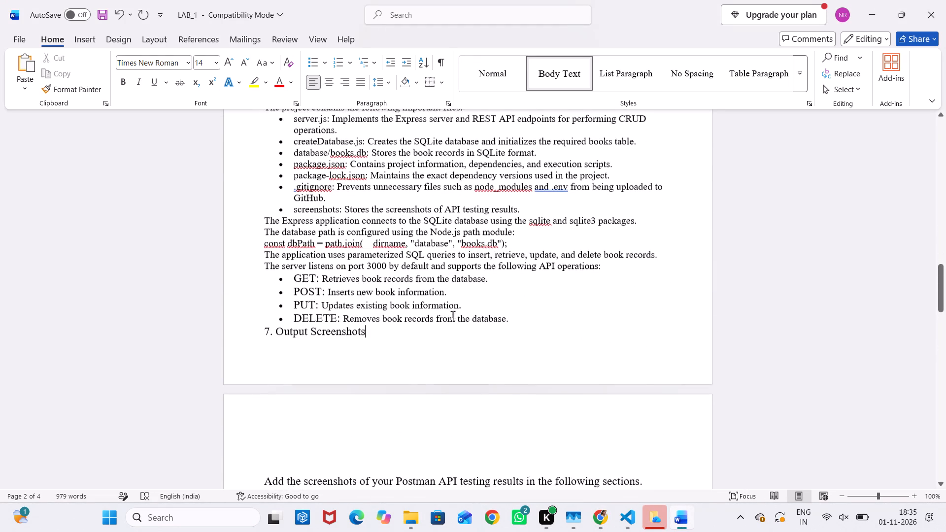
scroll(453, 315, "up", 1)
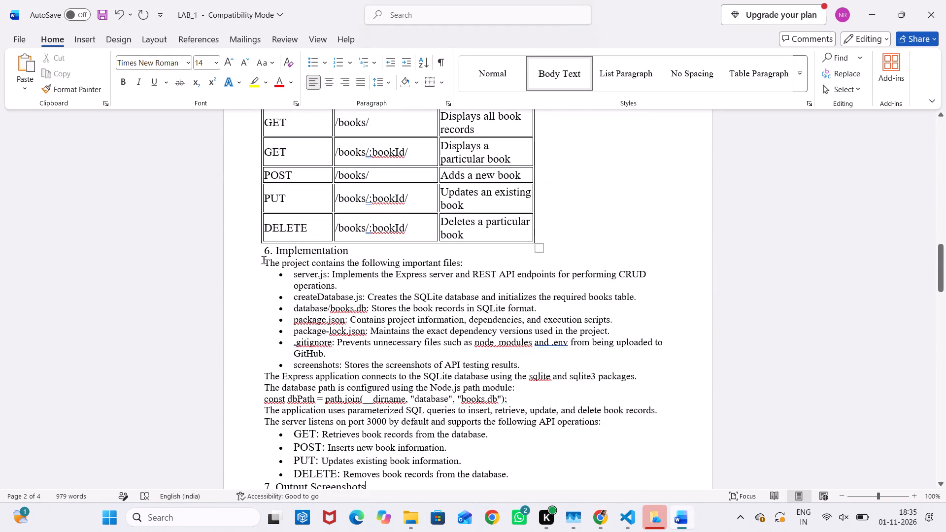
left_click_drag(264, 260, 496, 467)
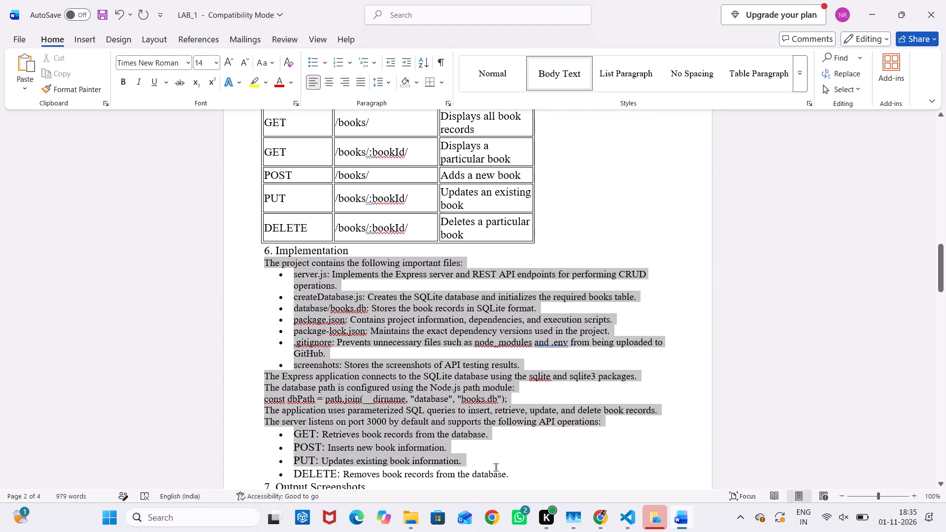
left_click_drag(496, 467, 525, 473)
key("BackSpace")
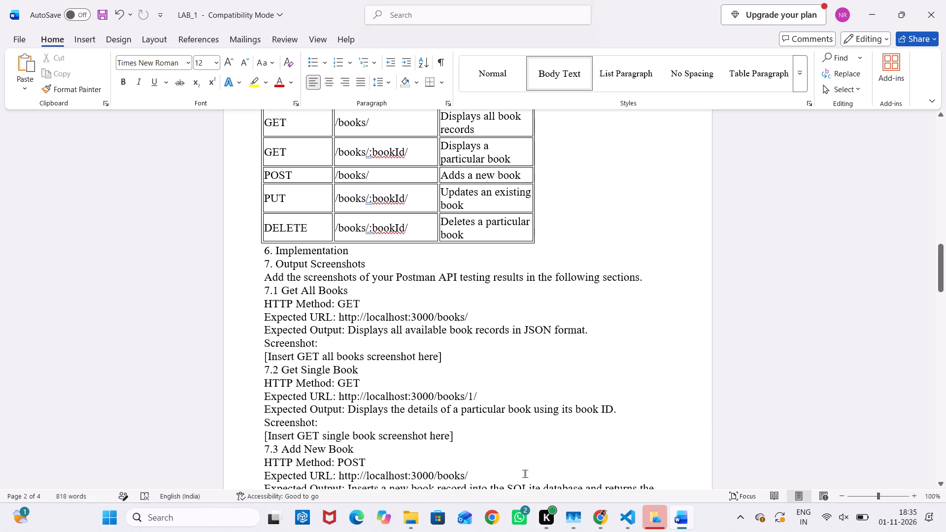
key("ctrl+v")
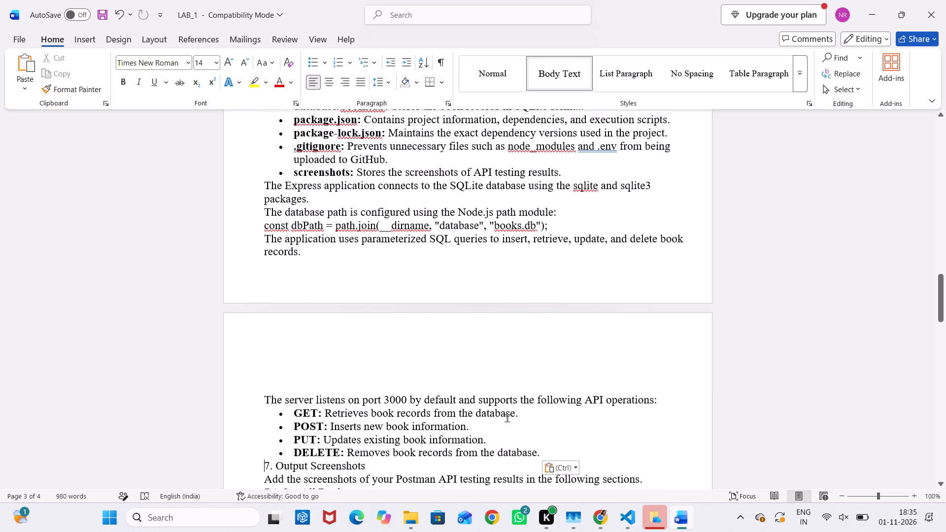
scroll(590, 325, "up", 3)
scroll(590, 325, "down", 1)
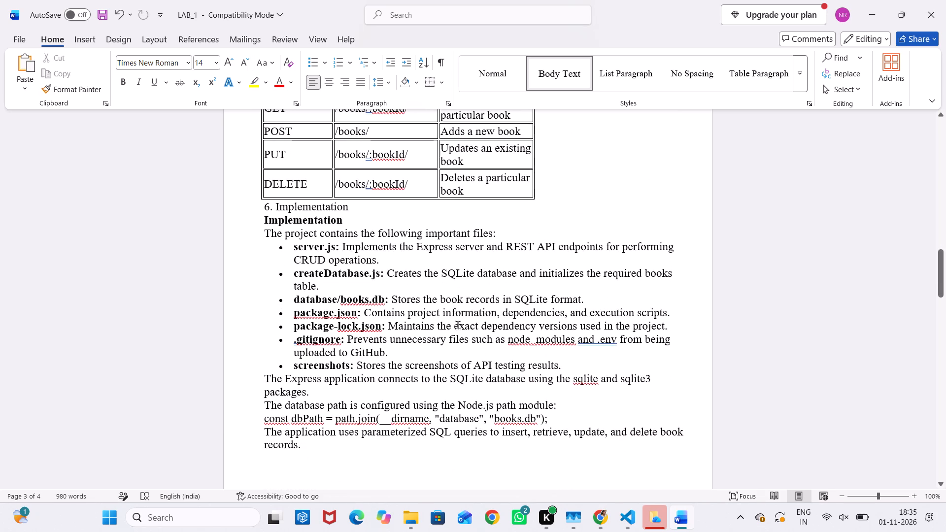
scroll(508, 330, "down", 1)
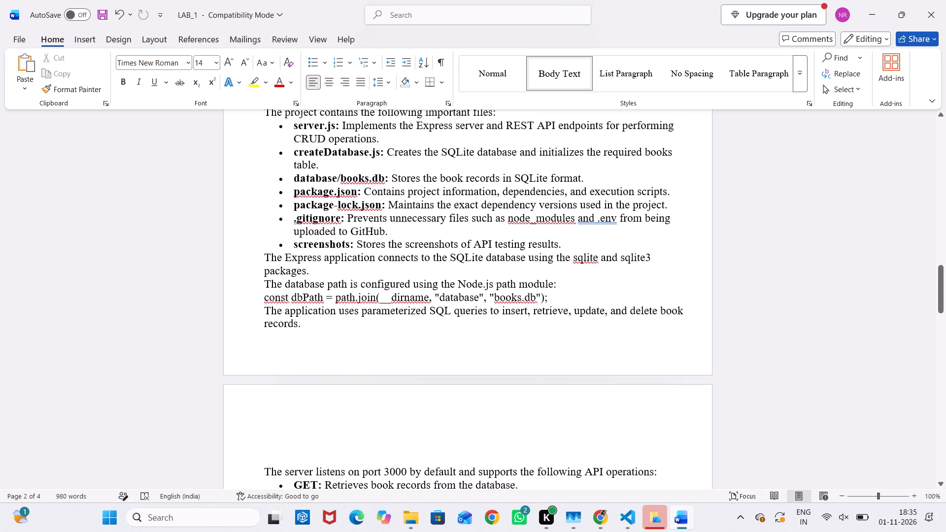
scroll(471, 359, "down", 2)
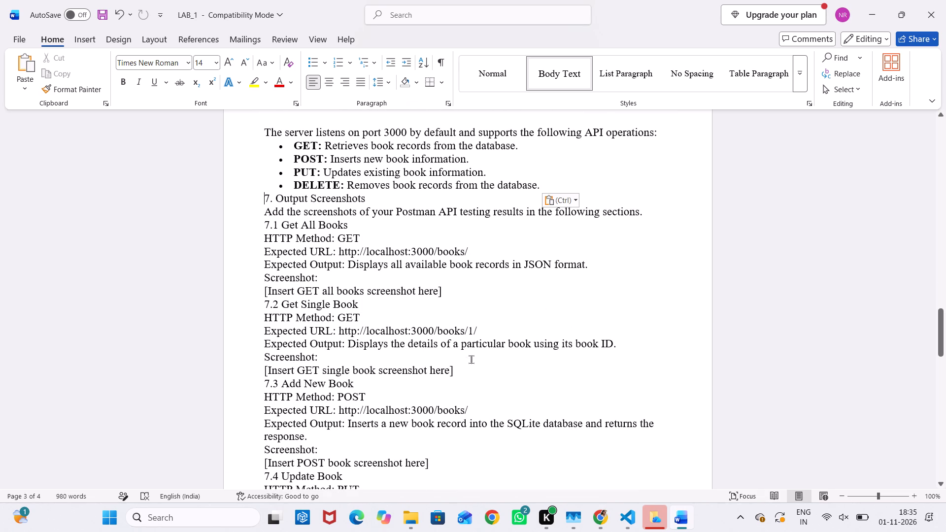
Check section 7 in ChatGPT, and in Word replace the "Add the screenshots of your Postman API testing results" sentence with a blank line.
left_click(373, 203)
left_click(612, 480)
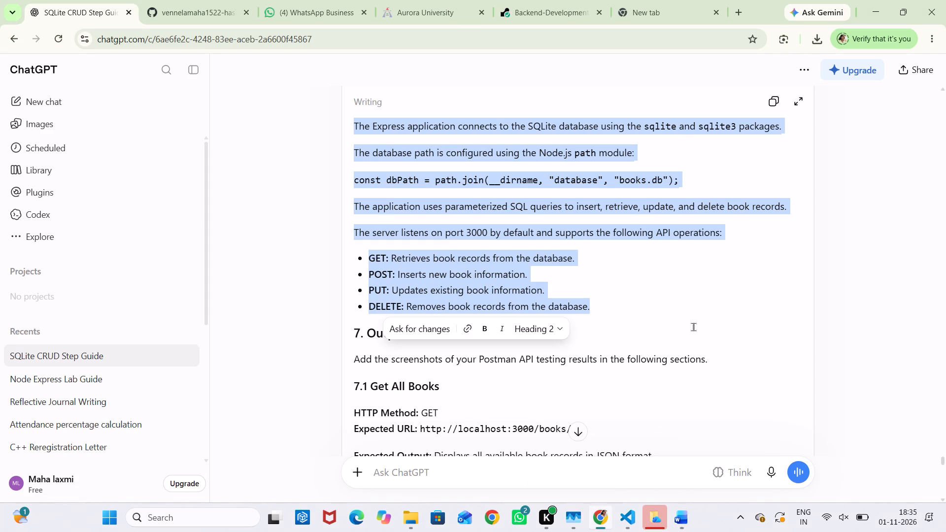
left_click(721, 305)
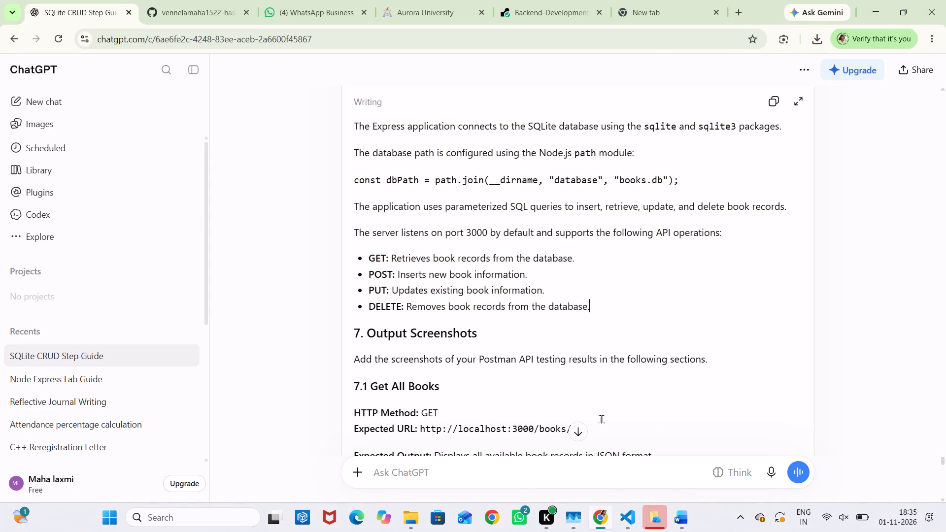
scroll(601, 419, "down", 1)
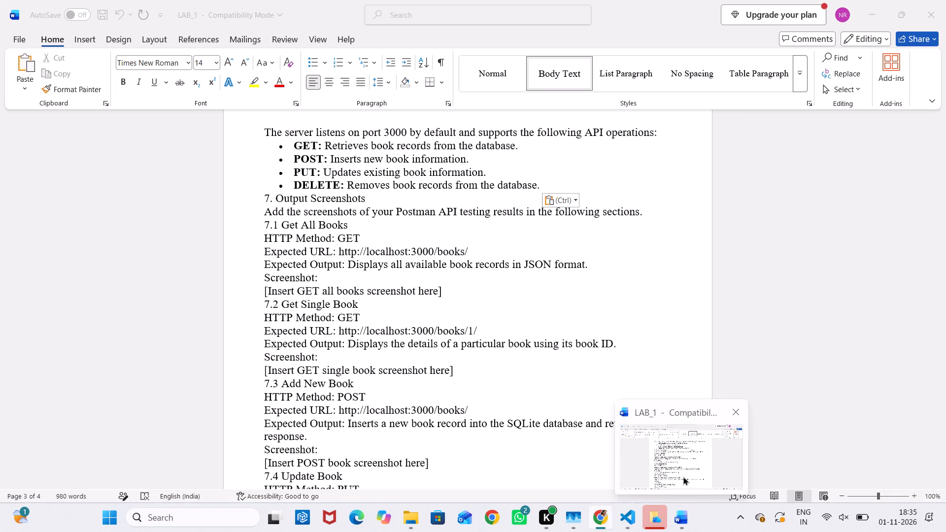
left_click(683, 476)
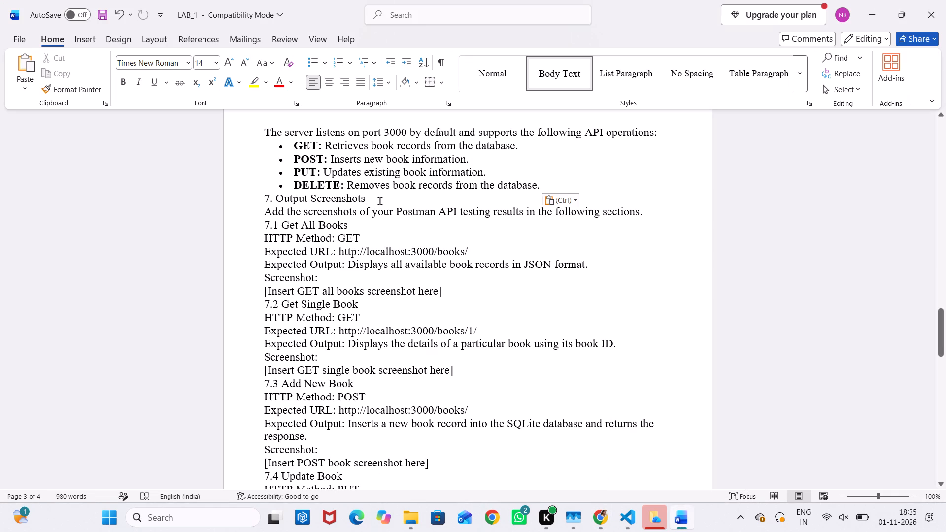
left_click(379, 200)
key("Return")
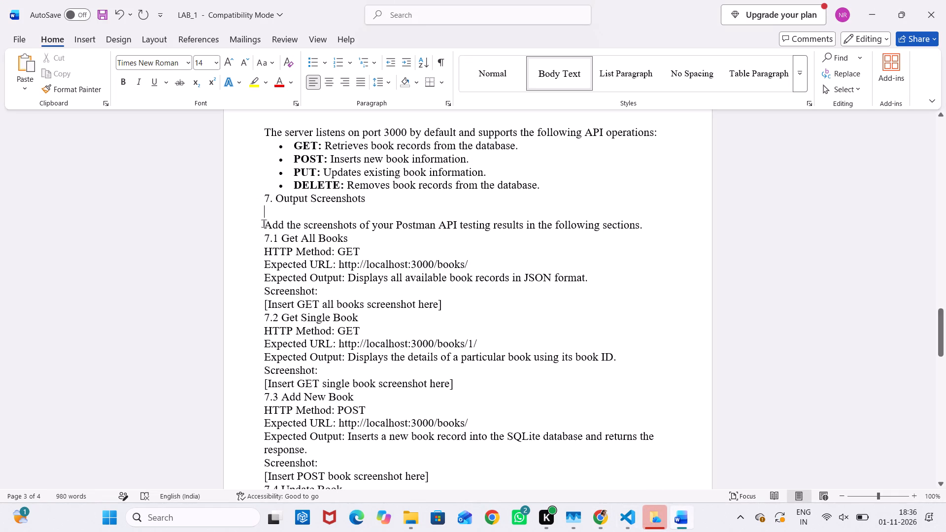
left_click_drag(264, 227, 678, 227)
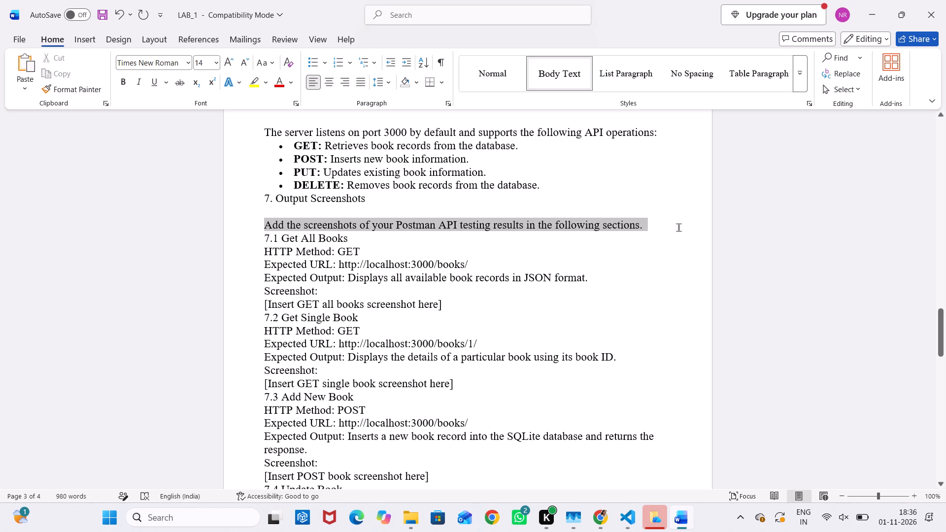
left_click_drag(678, 227, 707, 227)
key("BackSpace")
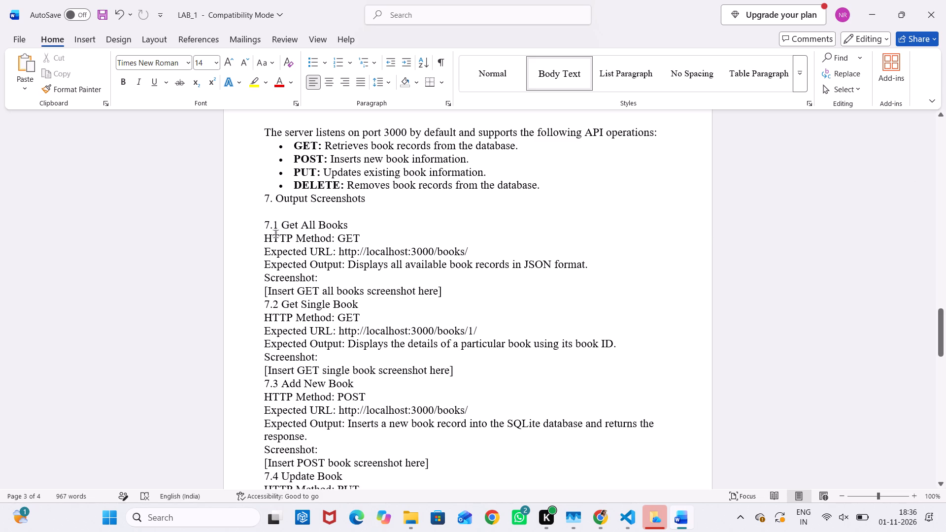
Under "7.1 Get All Books", add a blank line below "Screenshot:" and delete the "[Insert GET all books screenshot here]" placeholder.
left_click(473, 253)
left_click(335, 276)
key("Return")
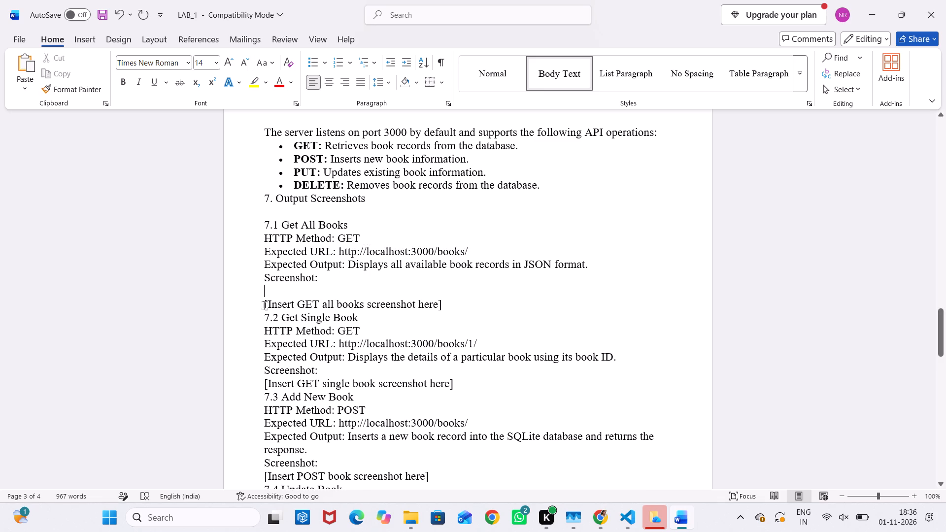
left_click_drag(264, 305, 479, 304)
key("BackSpace")
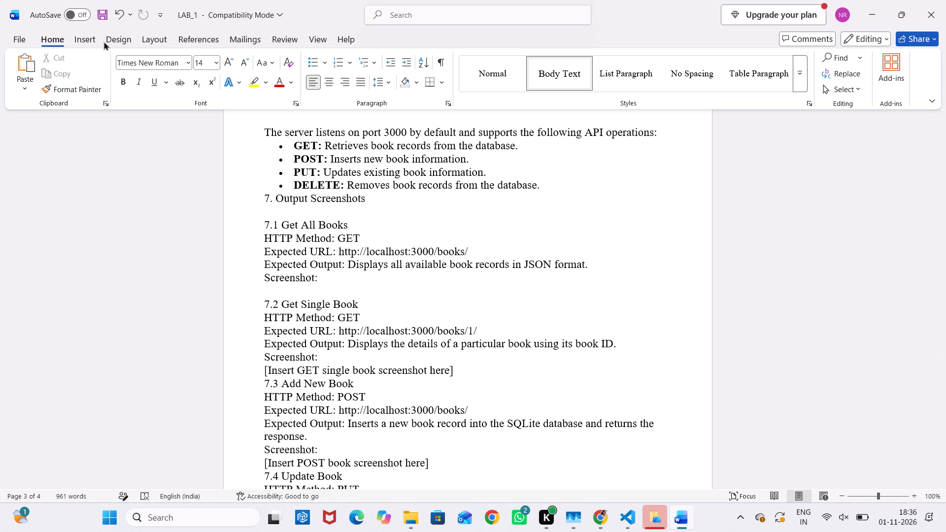
Start inserting a picture from this device and look through the Pictures, Screenshots, Camera Roll and Downloads folders for the API testing images.
left_click(87, 36)
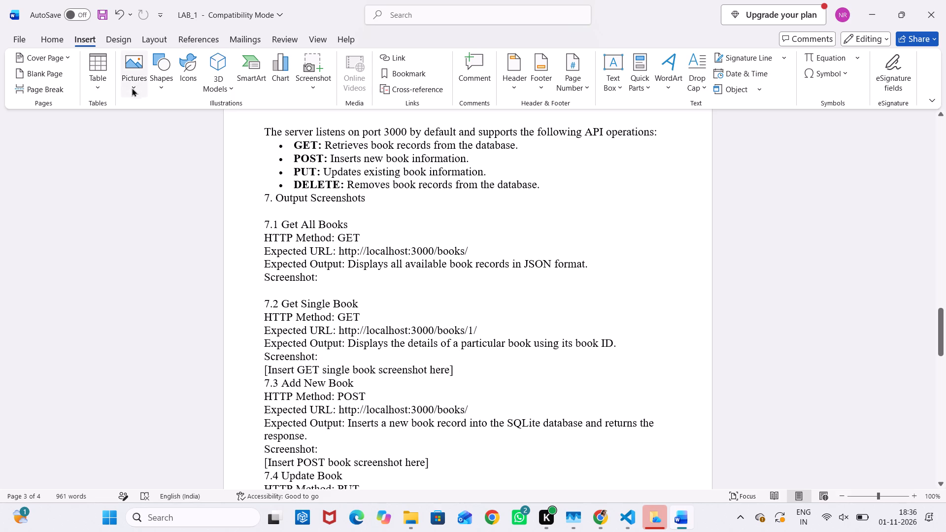
left_click(137, 78)
left_click(172, 123)
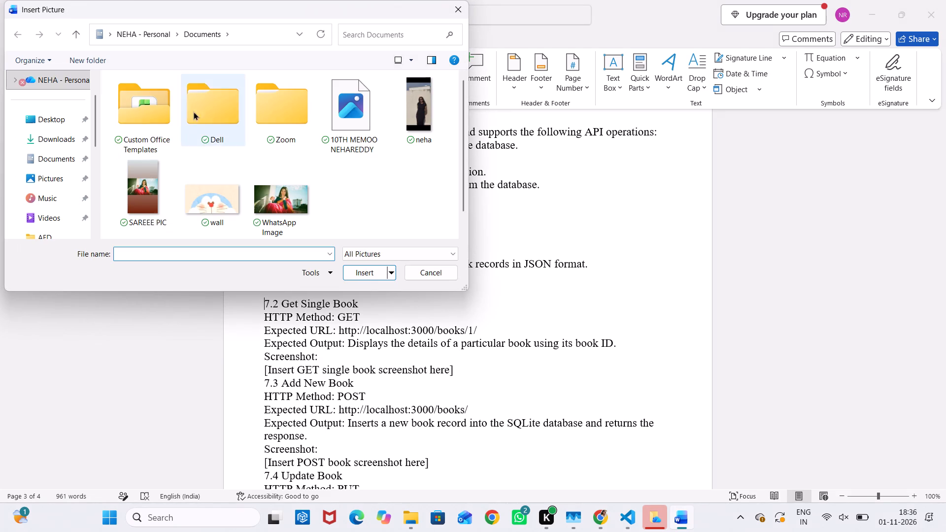
left_click(52, 177)
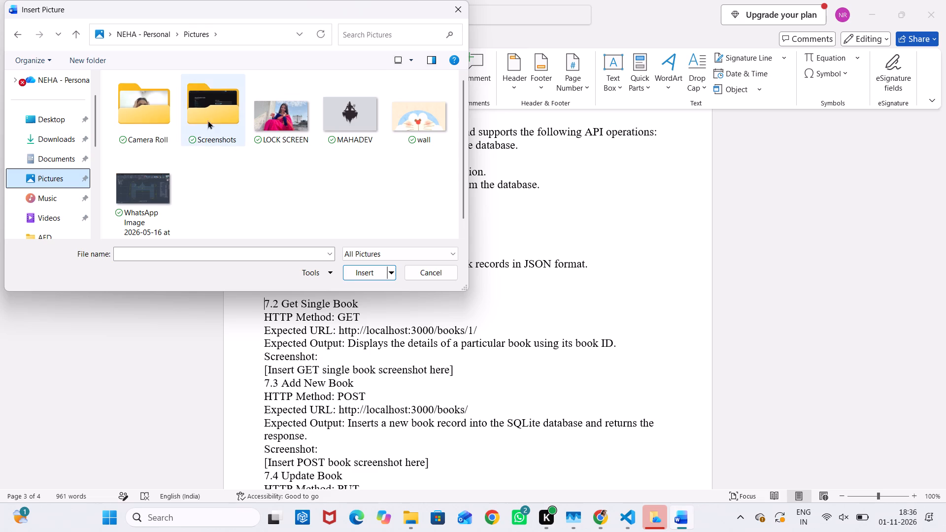
scroll(55, 197, "down", 1)
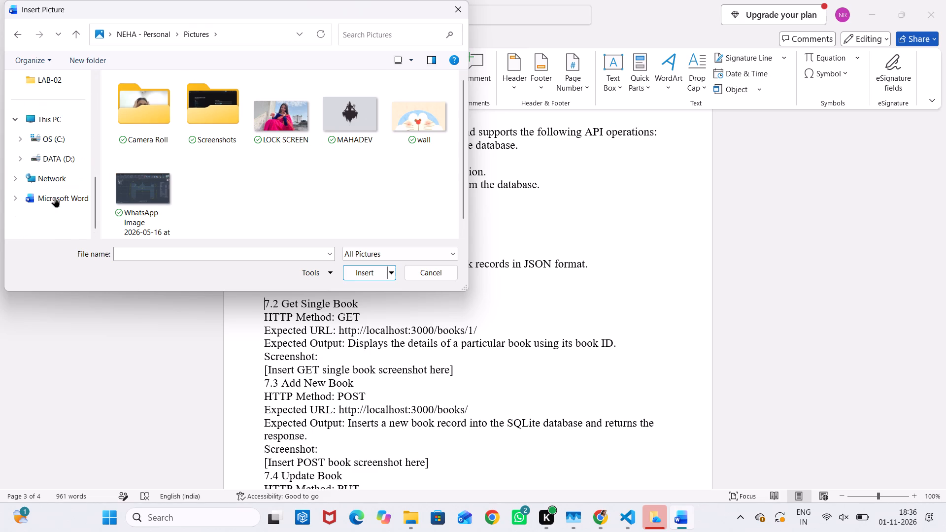
scroll(55, 197, "up", 1)
scroll(46, 220, "down", 1)
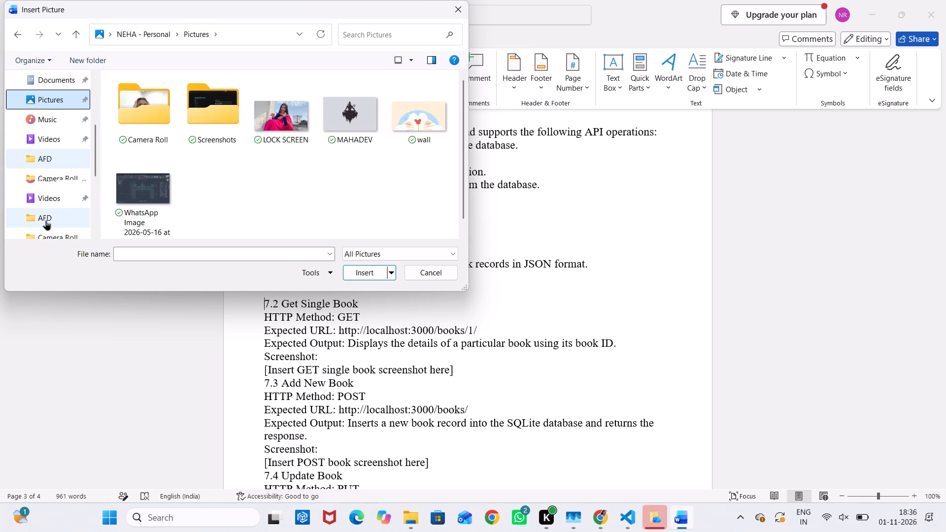
left_click(56, 198)
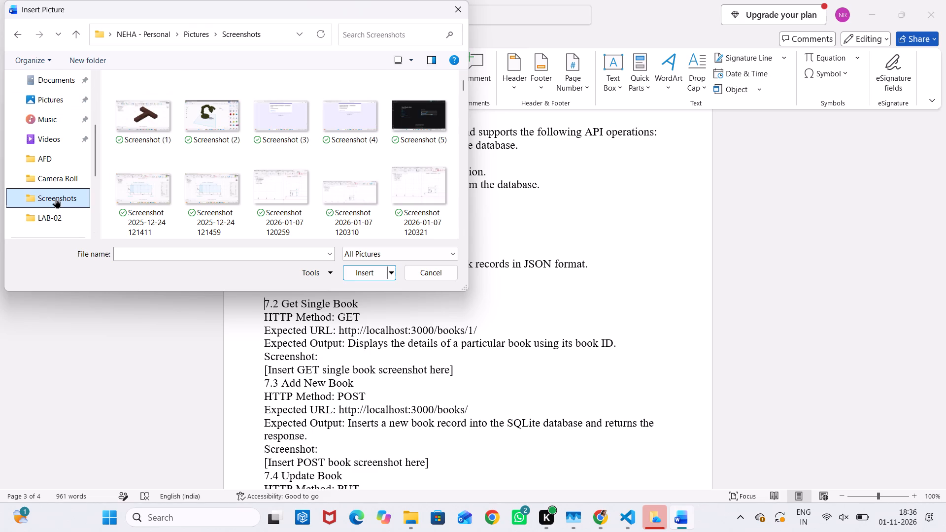
scroll(222, 150, "down", 19)
scroll(222, 150, "down", 20)
scroll(222, 150, "down", 20)
scroll(222, 150, "down", 20)
scroll(222, 150, "down", 5)
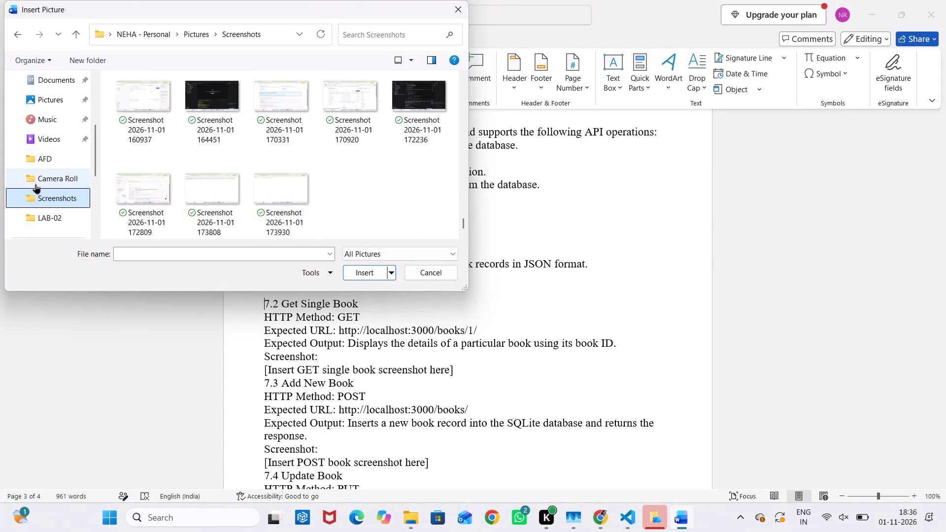
left_click(54, 179)
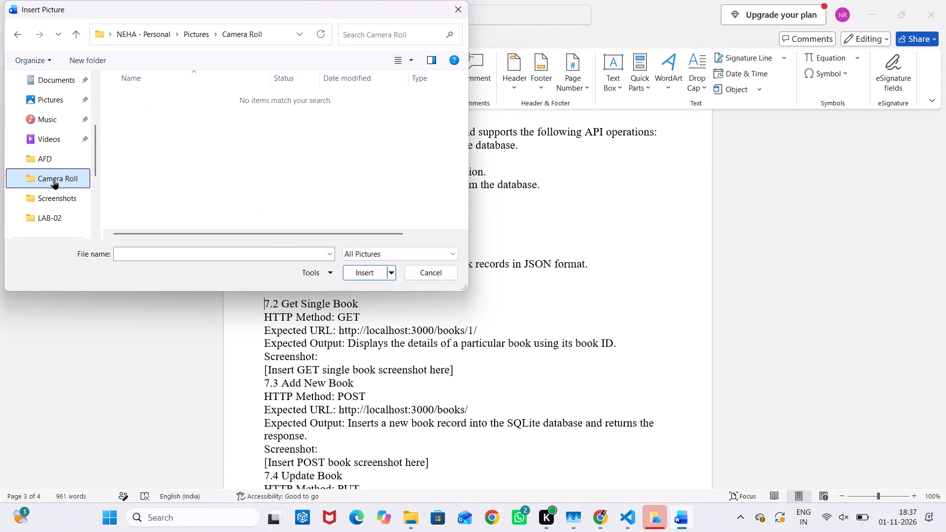
scroll(64, 117, "up", 3)
scroll(64, 117, "down", 4)
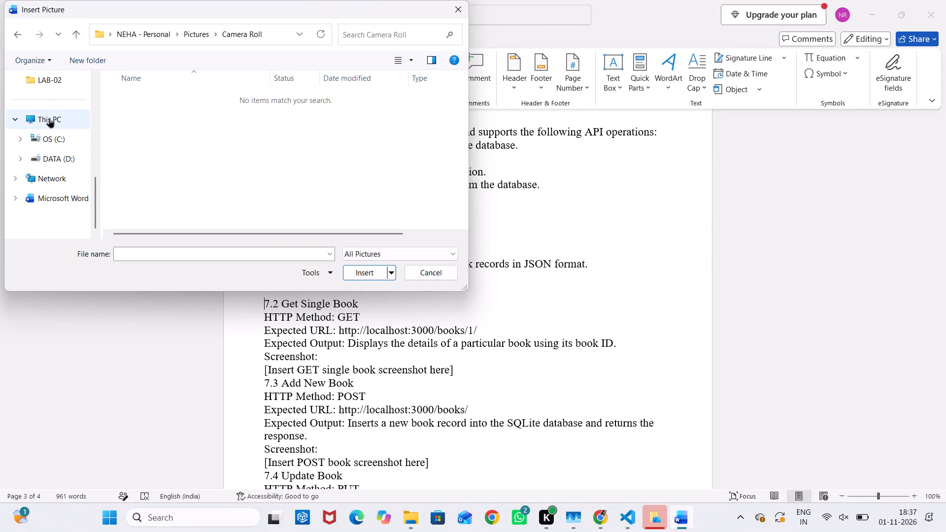
scroll(43, 99, "up", 7)
left_click(68, 182)
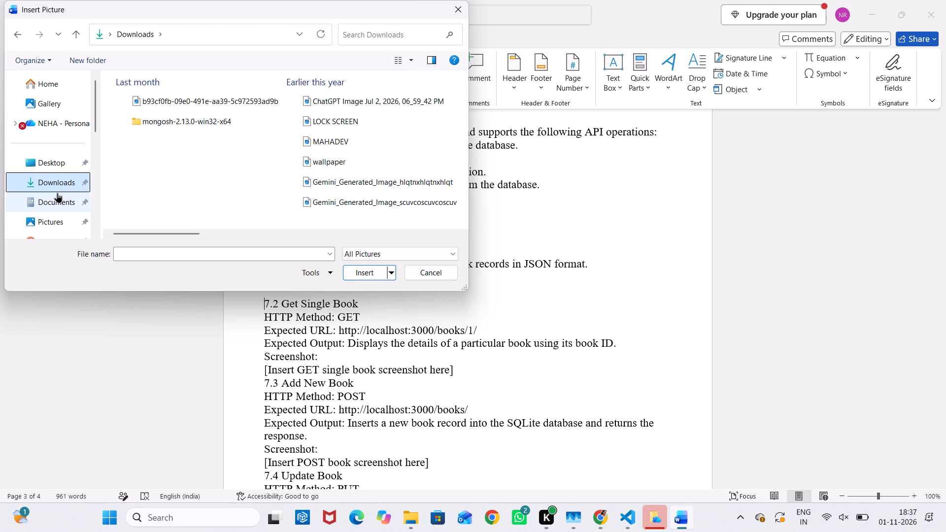
scroll(57, 193, "down", 7)
scroll(57, 193, "up", 1)
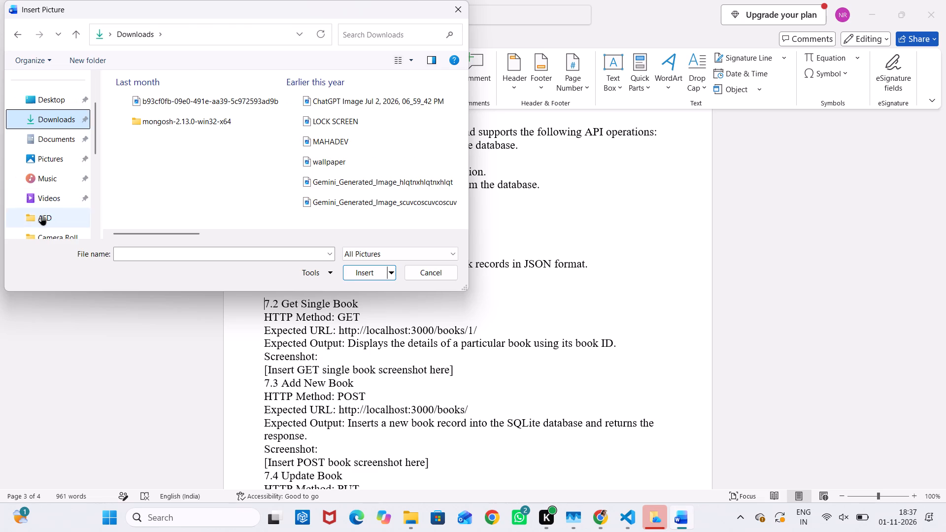
scroll(41, 215, "down", 1)
Insert get-all-books.png from the LAB-02 > database > screenshots folder just before "7.2 Get Single Book".
left_click(62, 85)
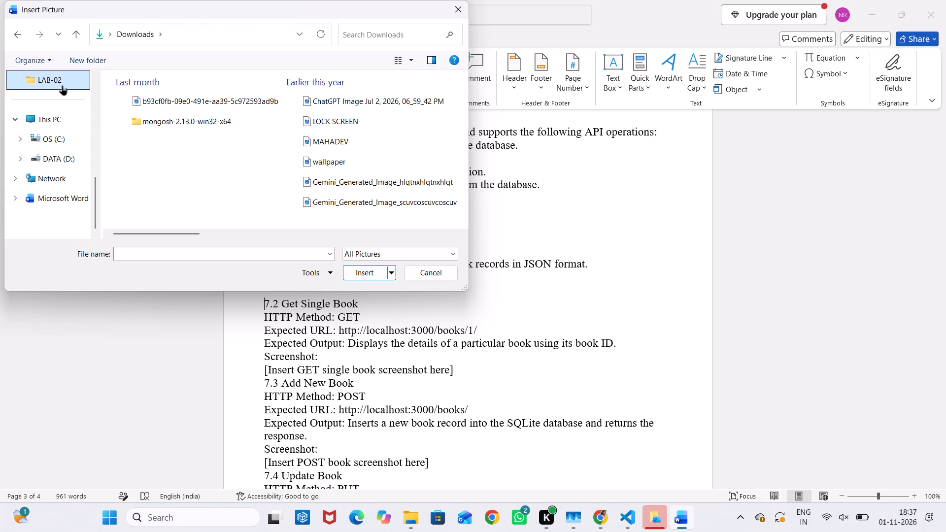
left_click(167, 98)
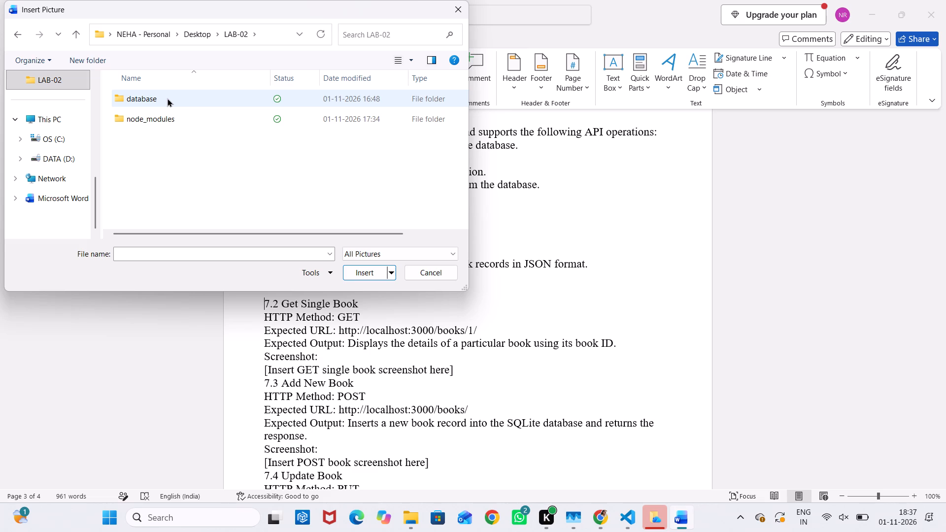
double_click(167, 98)
double_click(167, 98)
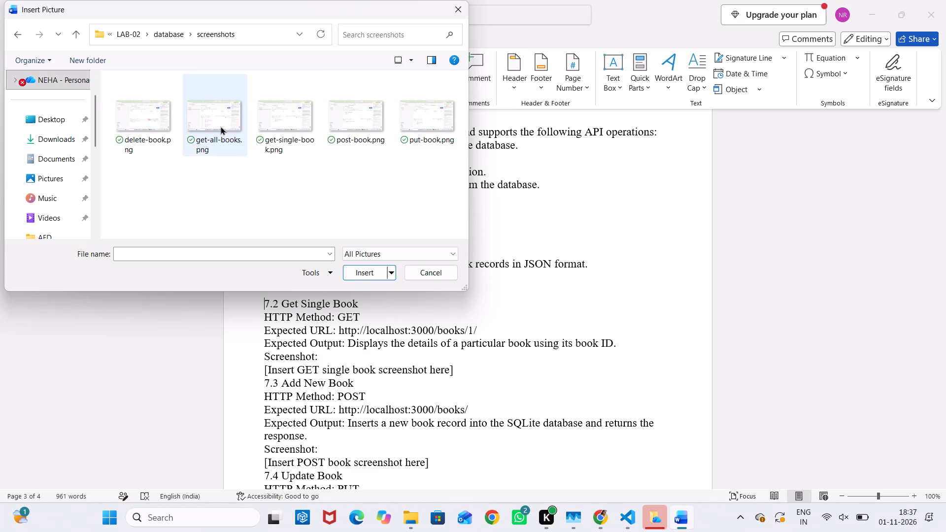
left_click(220, 126)
left_click(366, 272)
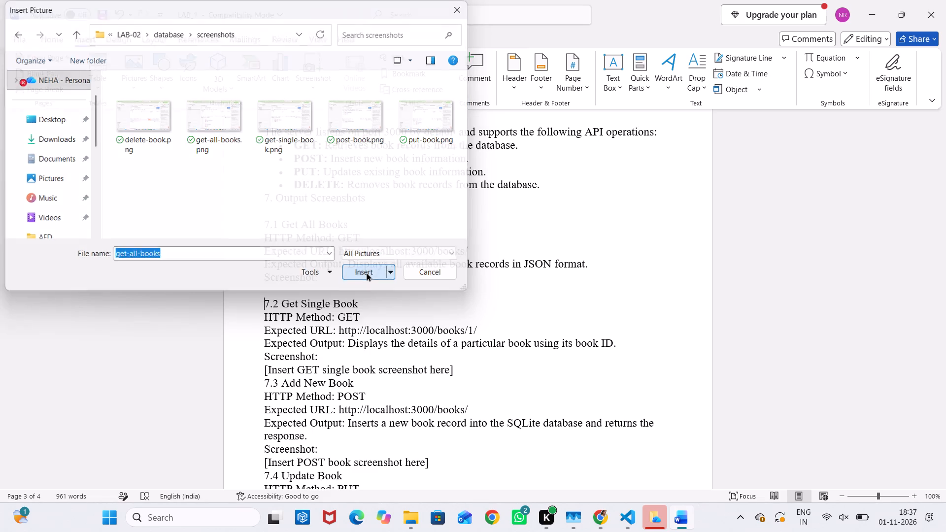
Under "7.2 Get Single Book", replace the "[Insert GET single book screenshot here]" placeholder with a blank line.
scroll(447, 363, "down", 2)
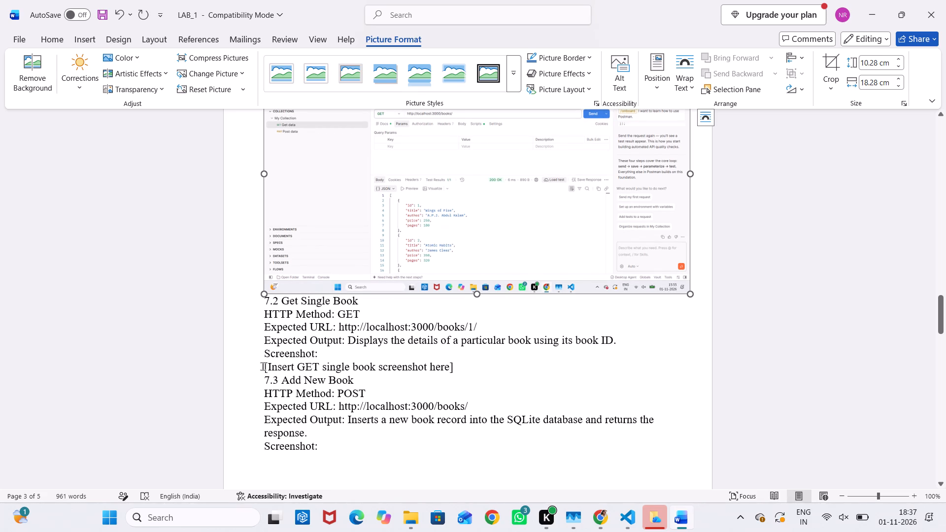
left_click_drag(263, 366, 495, 374)
left_click(495, 374)
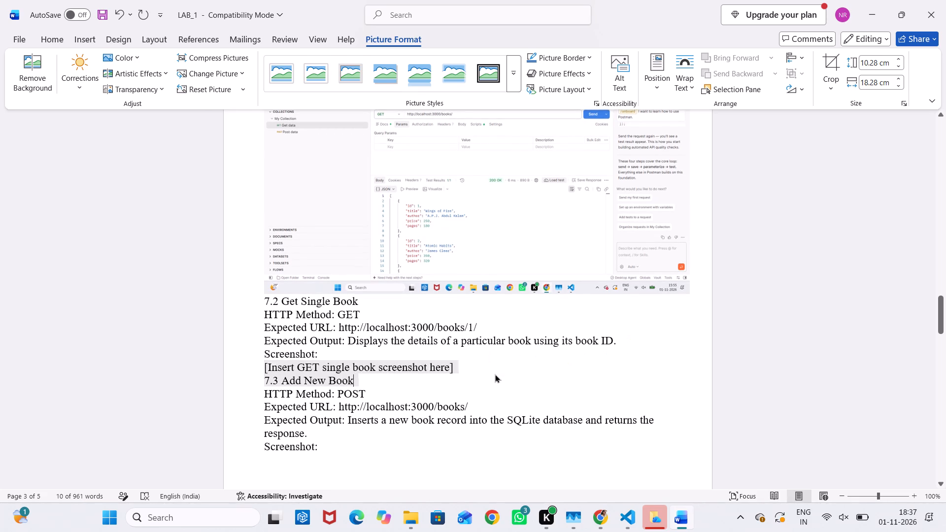
left_click_drag(262, 366, 479, 377)
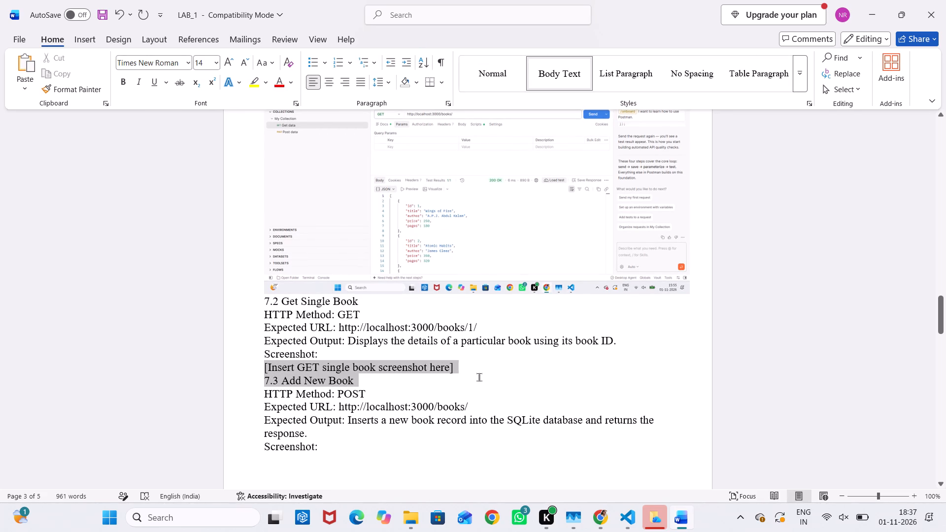
left_click_drag(479, 377, 481, 369)
key("BackSpace")
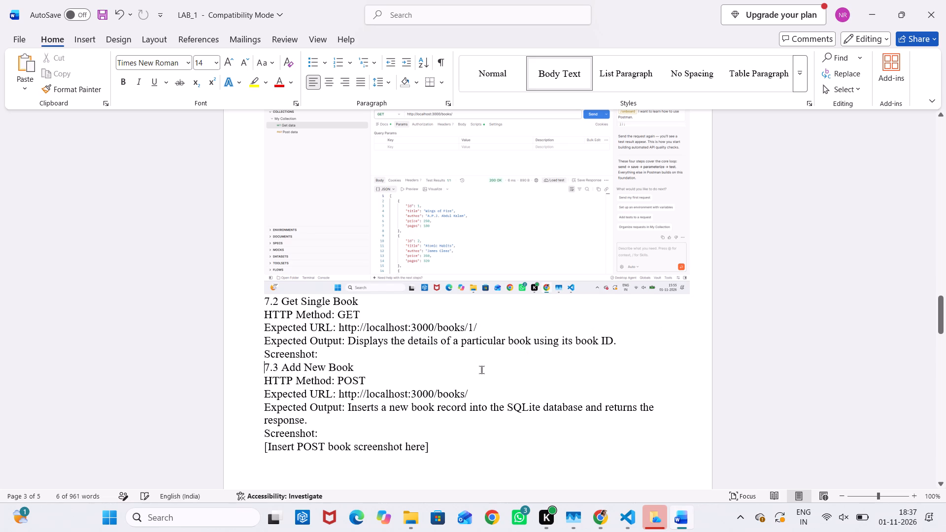
key("Return")
left_click(296, 366)
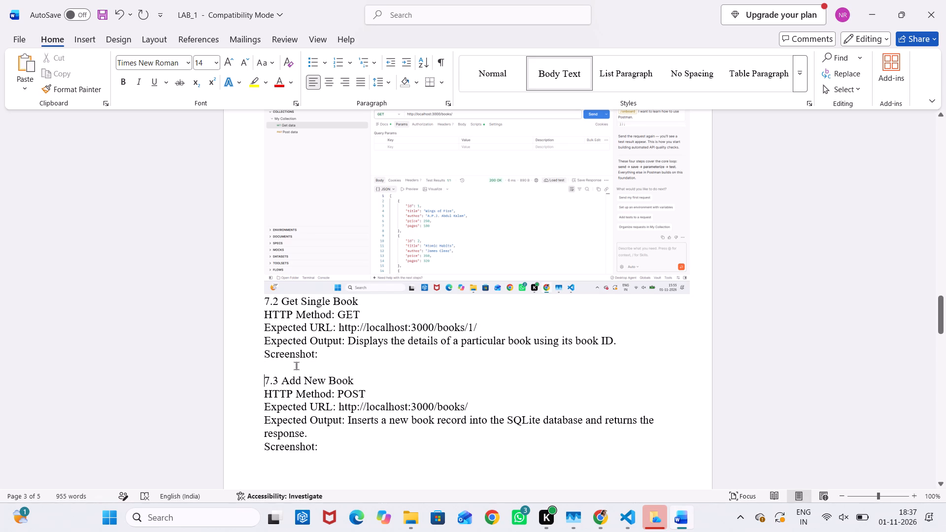
Insert get-single-book.png from the LAB-02 screenshots folder on the blank line below "Screenshot:" in section 7.2.
left_click(84, 39)
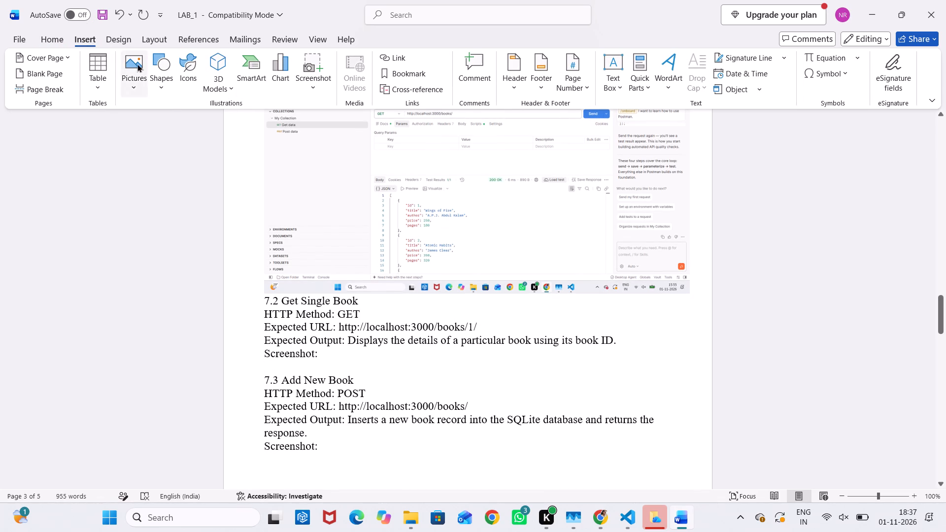
left_click(134, 86)
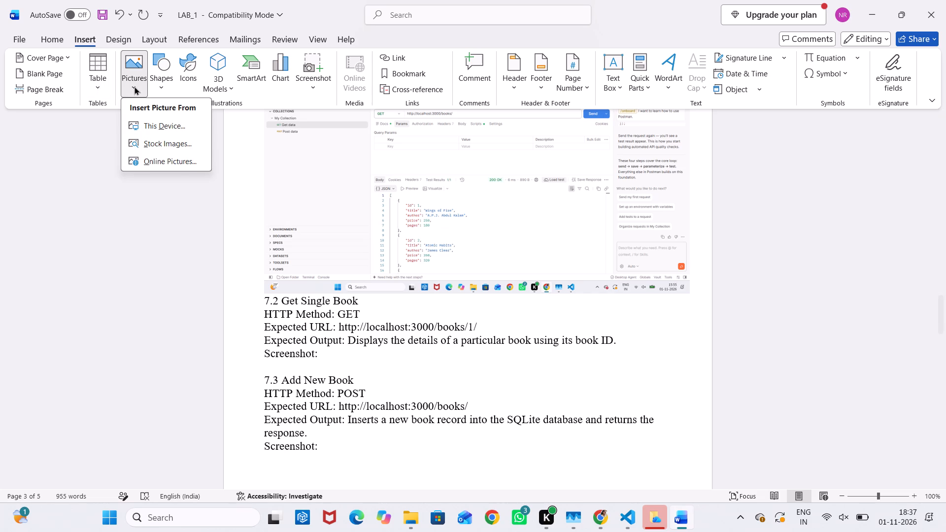
left_click(137, 125)
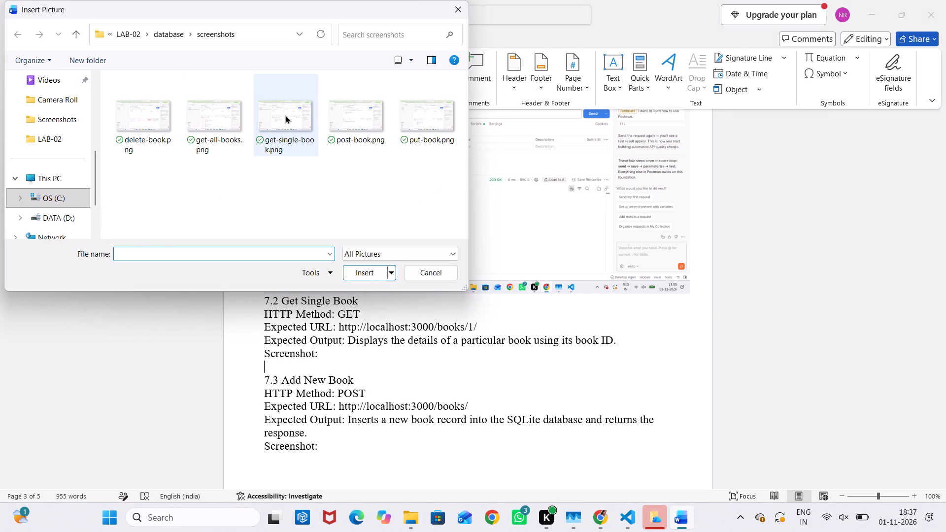
left_click(285, 115)
left_click(357, 273)
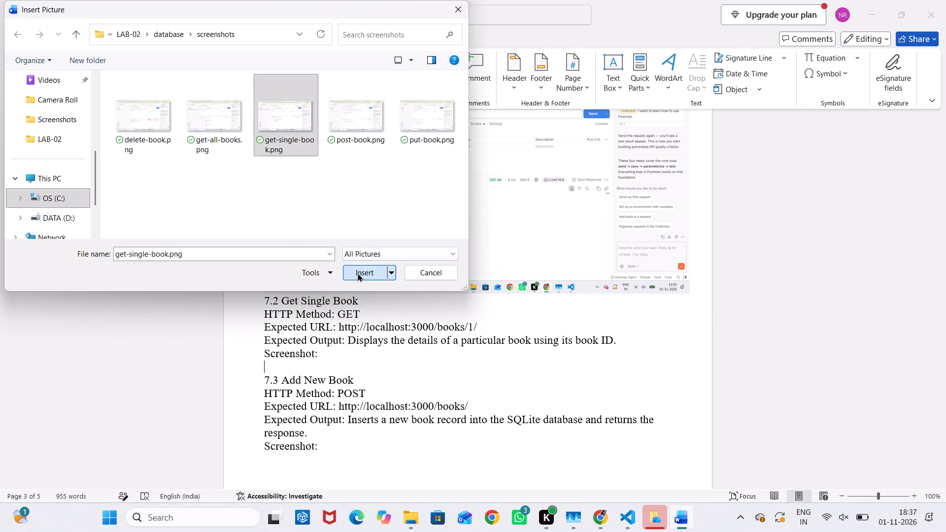
Under "7.3 Add New Book", delete the "[Insert POST book screenshot here]" placeholder and add a blank line below "Screenshot:".
scroll(420, 379, "down", 3)
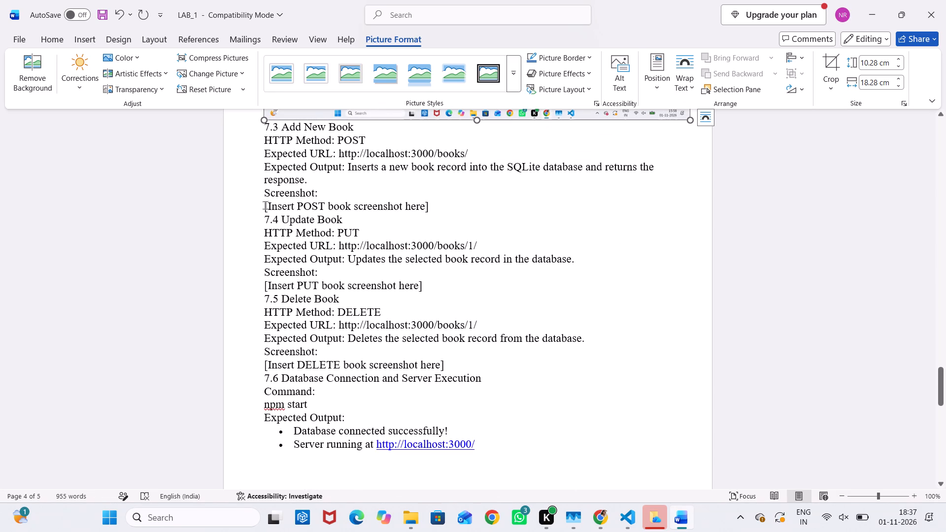
left_click_drag(262, 203, 439, 210)
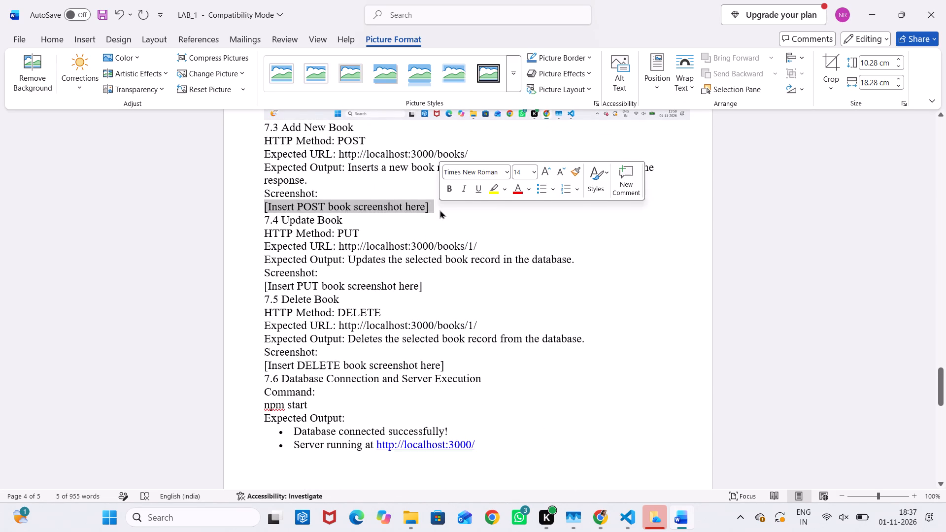
key("BackSpace")
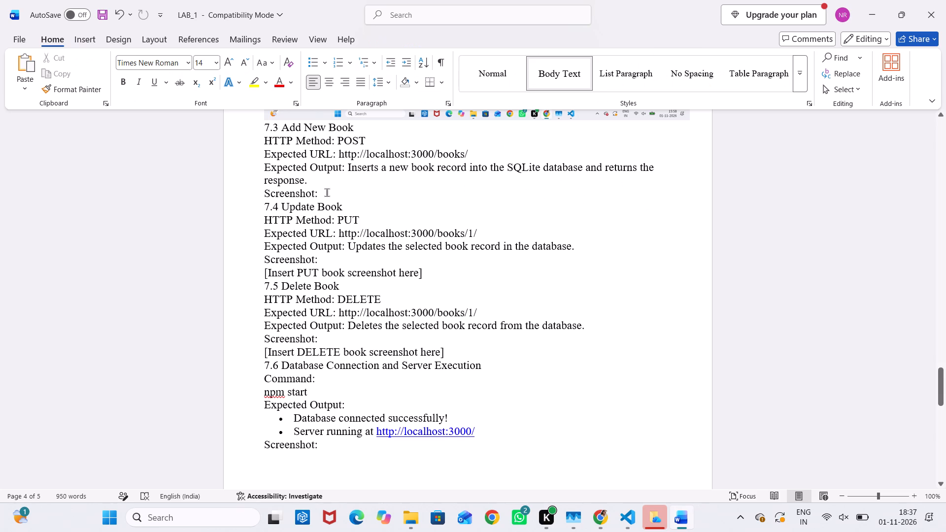
left_click(328, 193)
key("Return")
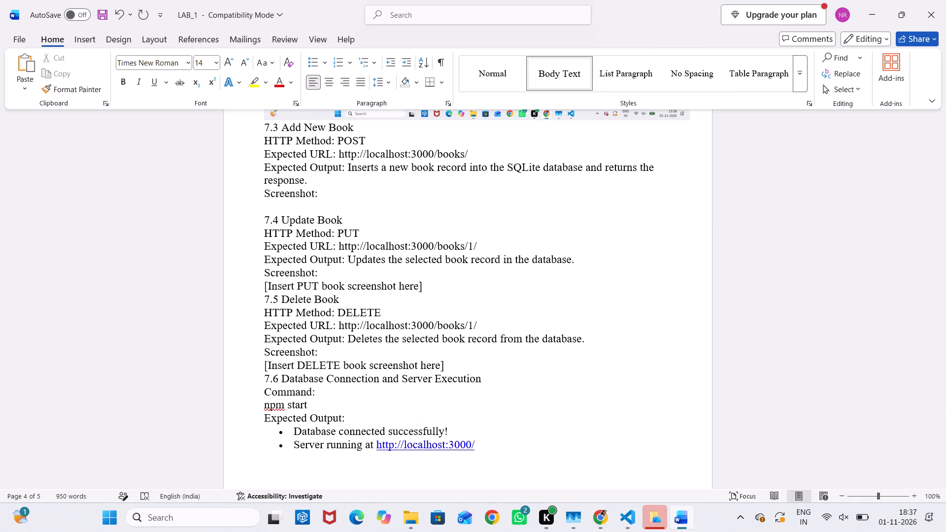
Insert post-book.png from the LAB-02 screenshots folder on the blank line below "Screenshot:" in section 7.3.
left_click(86, 36)
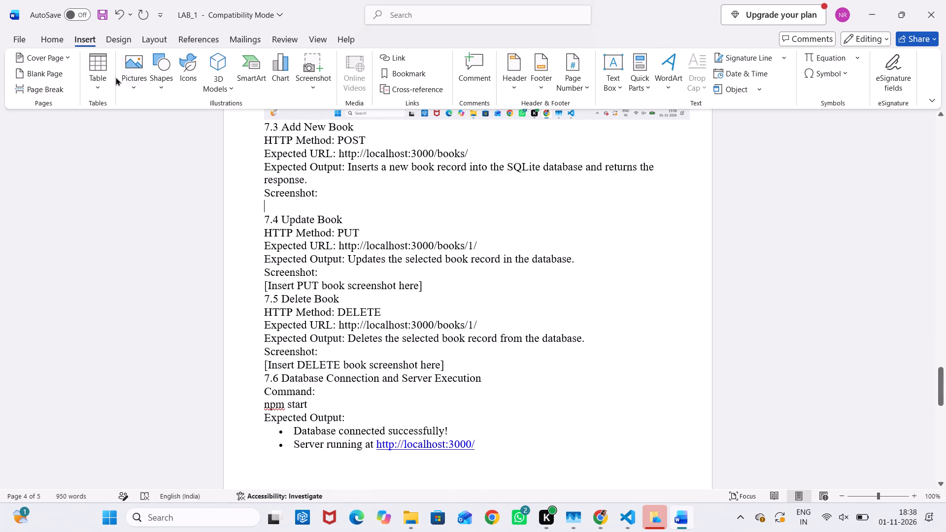
left_click(137, 78)
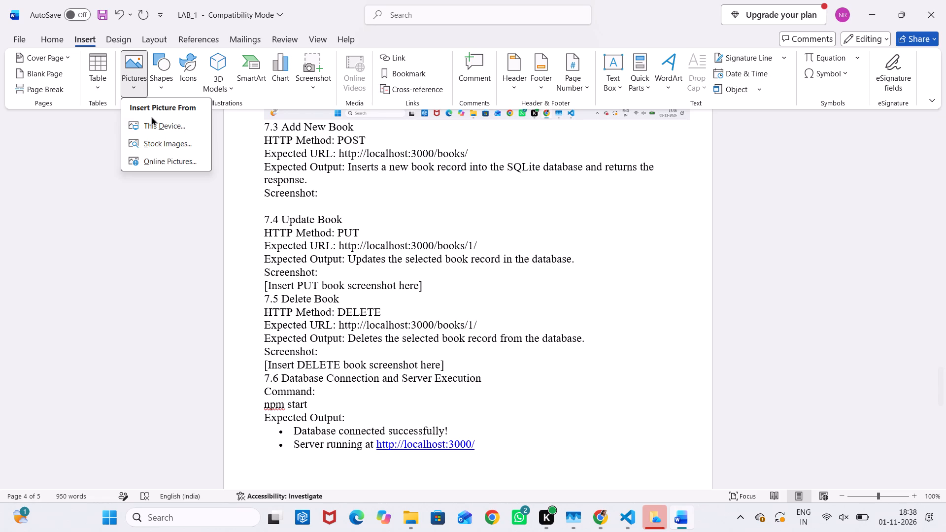
left_click(152, 117)
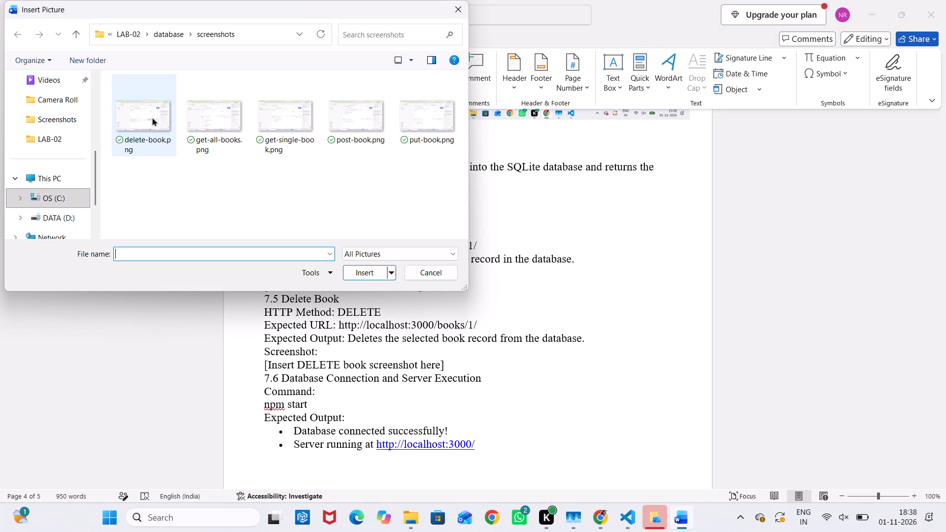
left_click(368, 129)
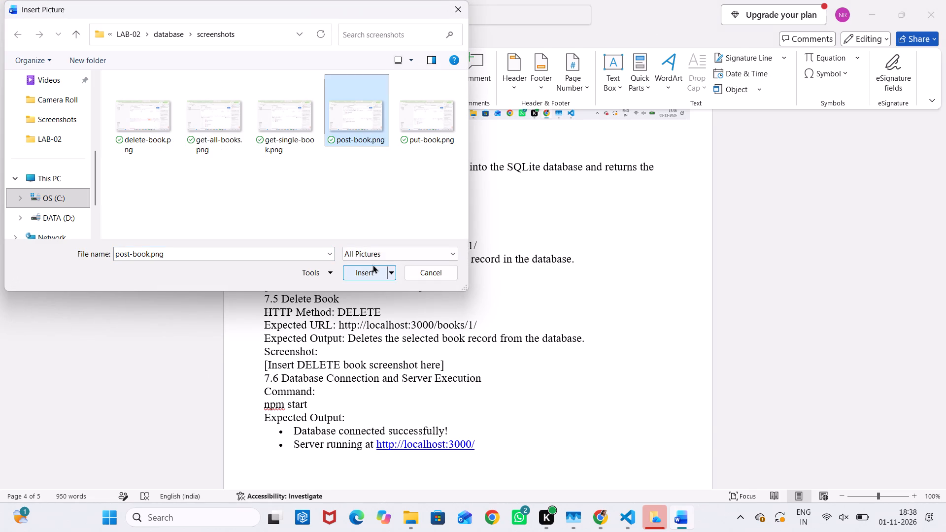
left_click(372, 265)
In section 7.4 Update Book, replace the "[Insert PUT book screenshot here]" placeholder with put-book.png from the LAB-02 screenshots folder.
scroll(485, 309, "down", 1)
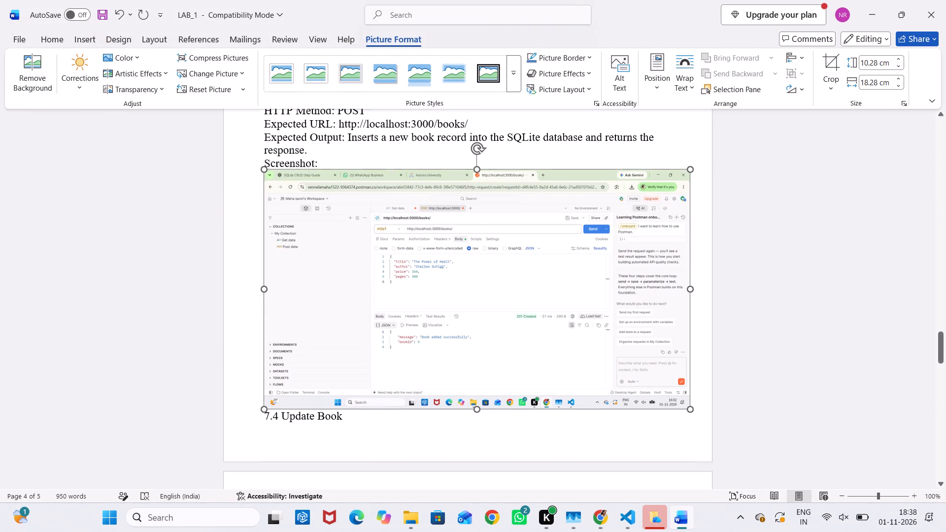
scroll(485, 309, "down", 3)
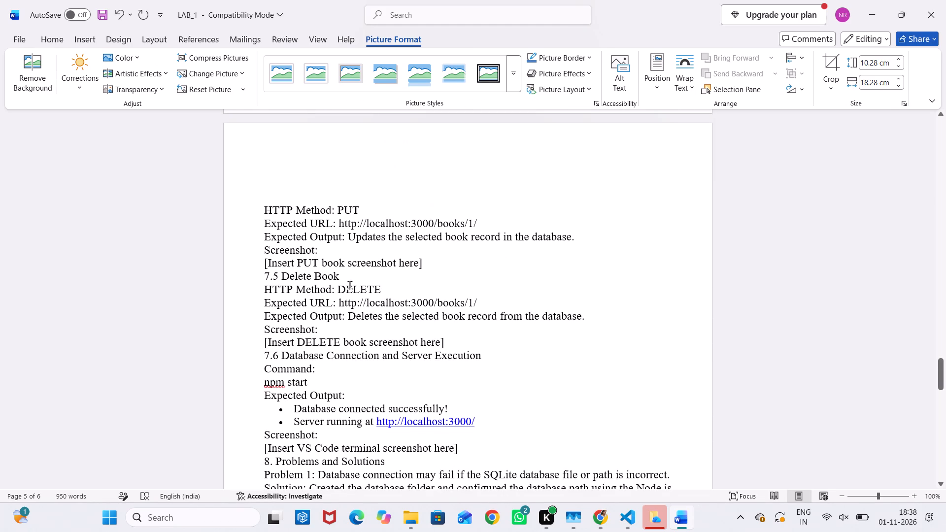
left_click_drag(261, 261, 435, 259)
key("BackSpace")
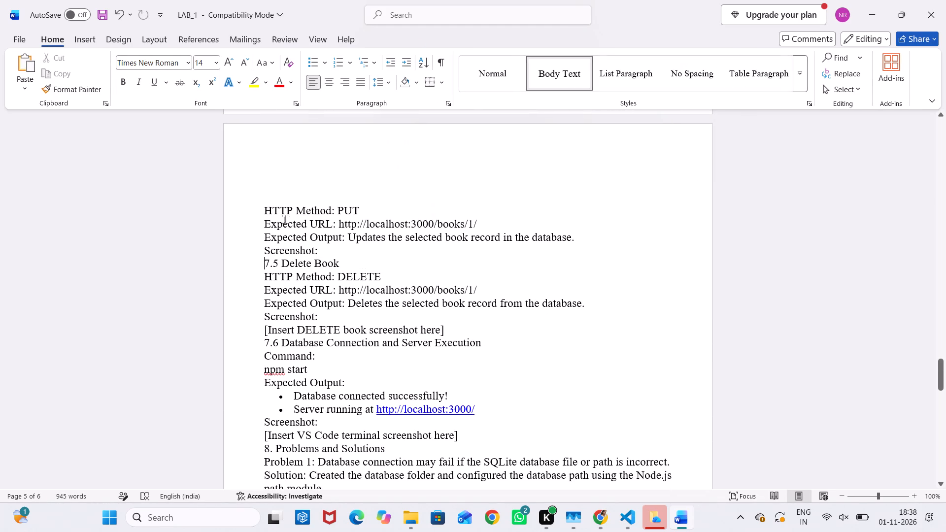
left_click(90, 40)
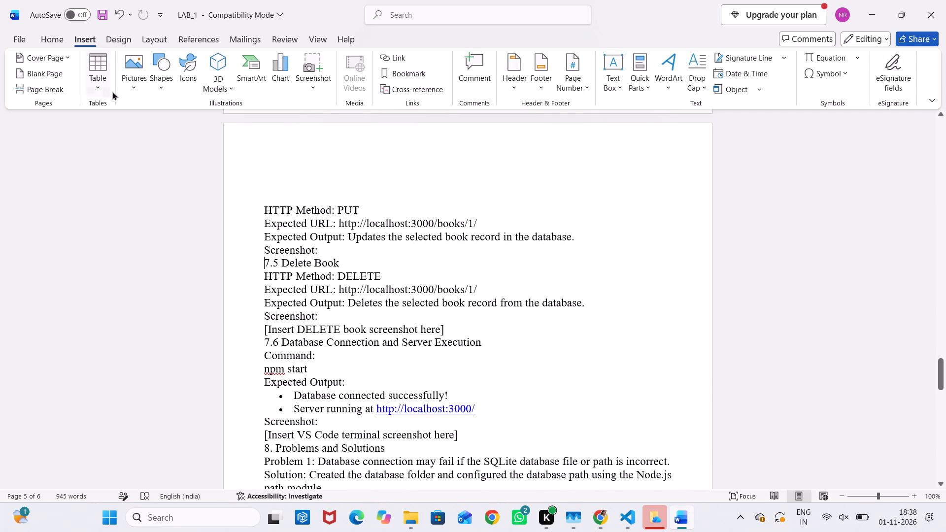
left_click(135, 76)
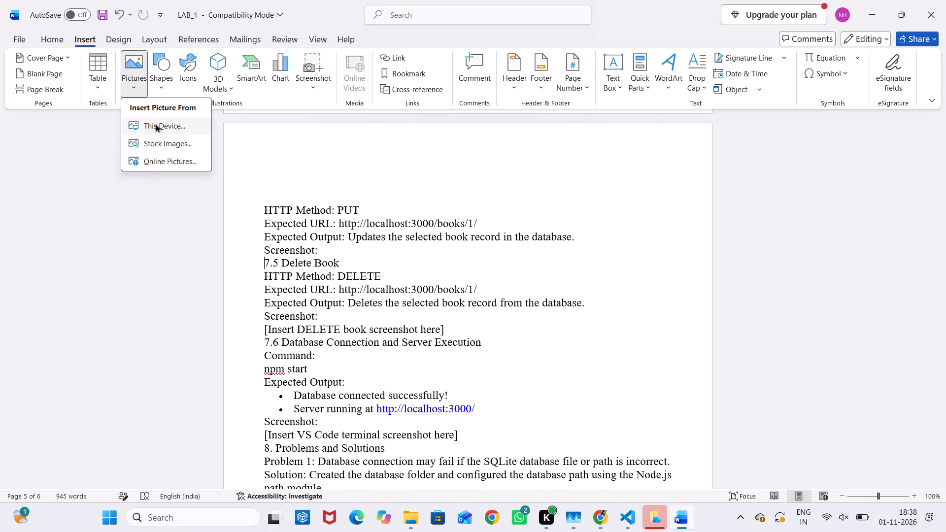
left_click(155, 124)
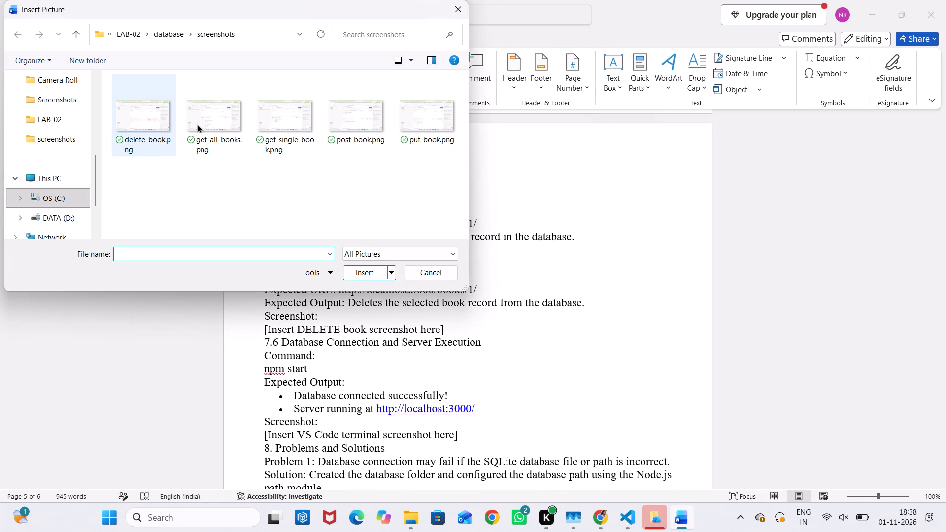
left_click(427, 138)
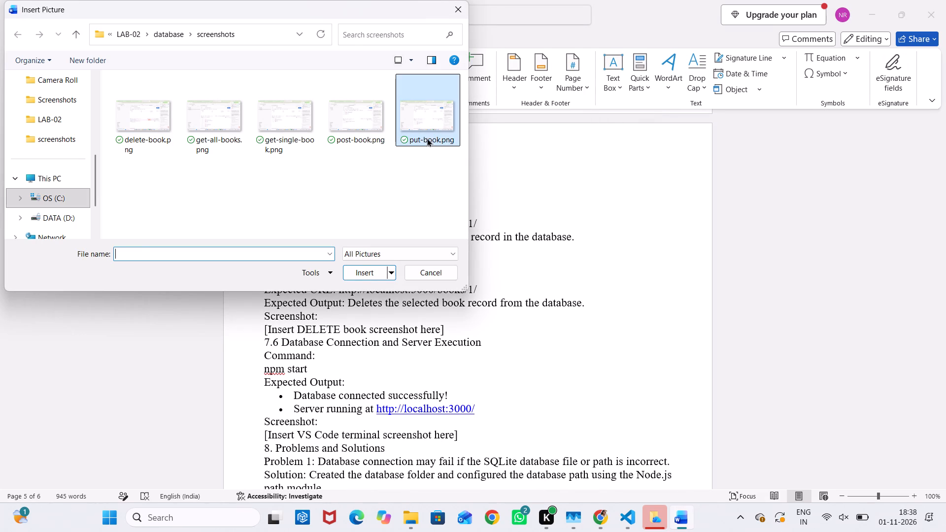
left_click(370, 269)
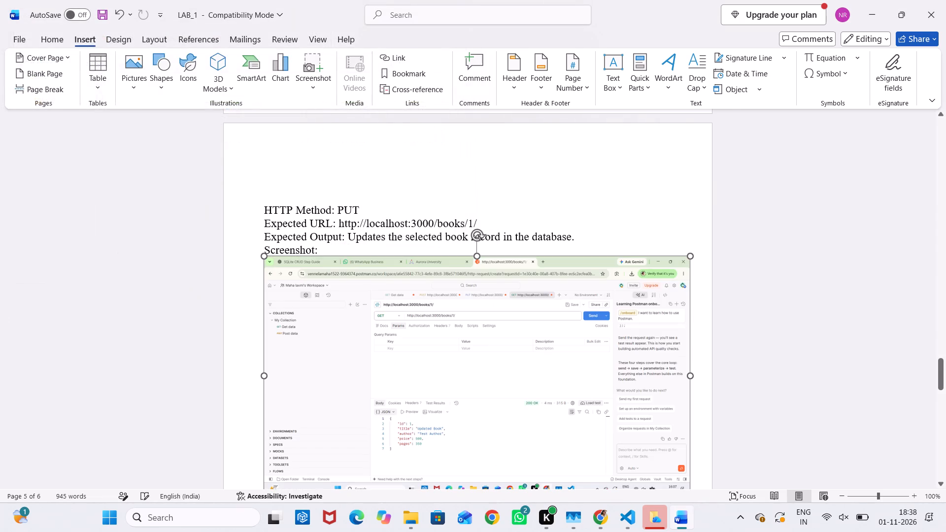
In section 7.5 Delete Book, replace the "[Insert DELETE book screenshot here]" placeholder with delete-book.png from the LAB-02 screenshots folder.
scroll(469, 371, "down", 4)
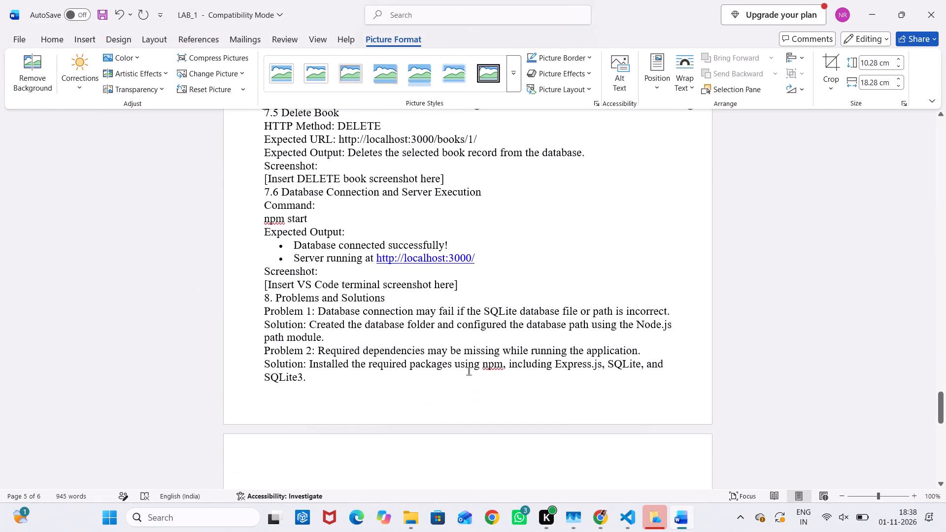
scroll(469, 371, "up", 1)
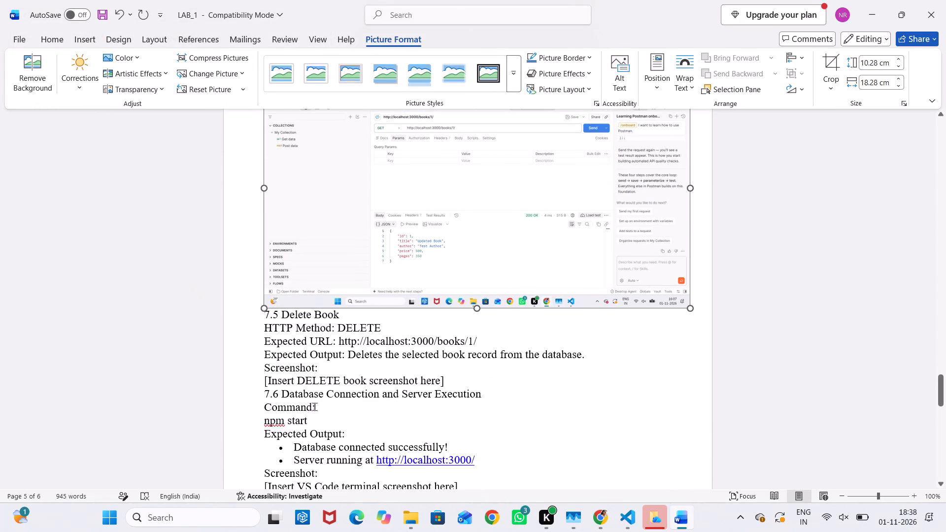
left_click_drag(264, 382, 293, 382)
left_click_drag(293, 382, 471, 375)
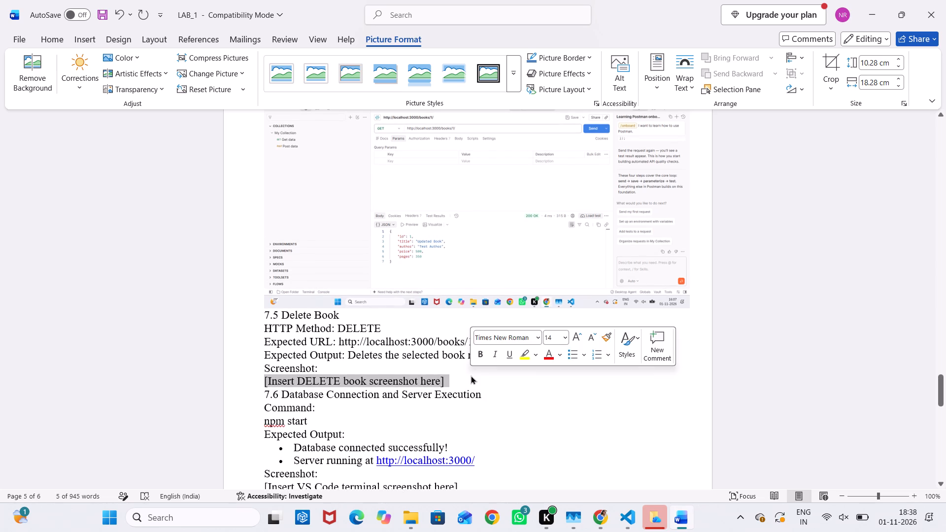
key("BackSpace")
left_click(85, 36)
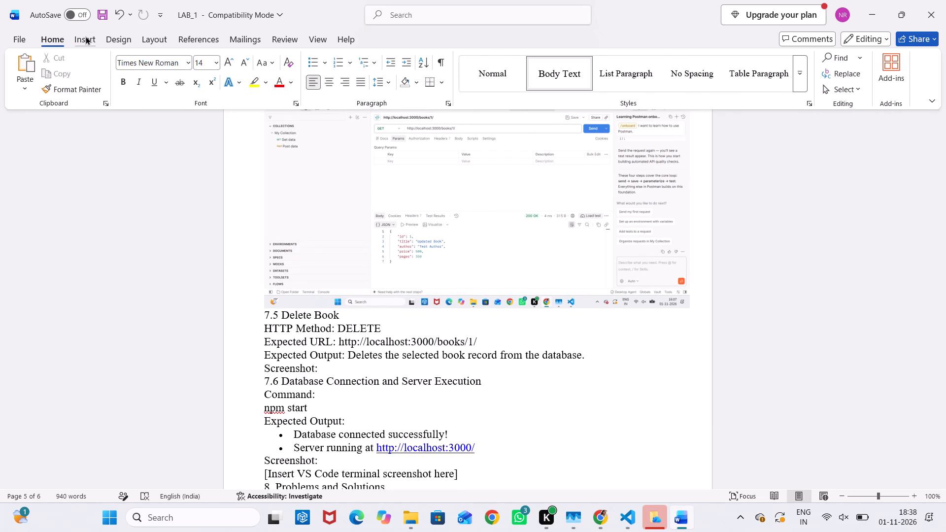
left_click(137, 96)
left_click(163, 123)
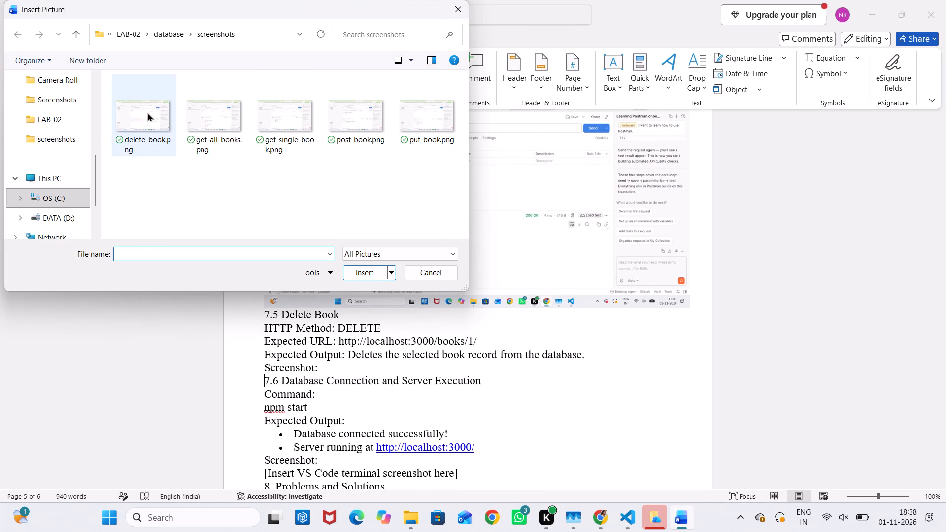
left_click(147, 113)
left_click(369, 278)
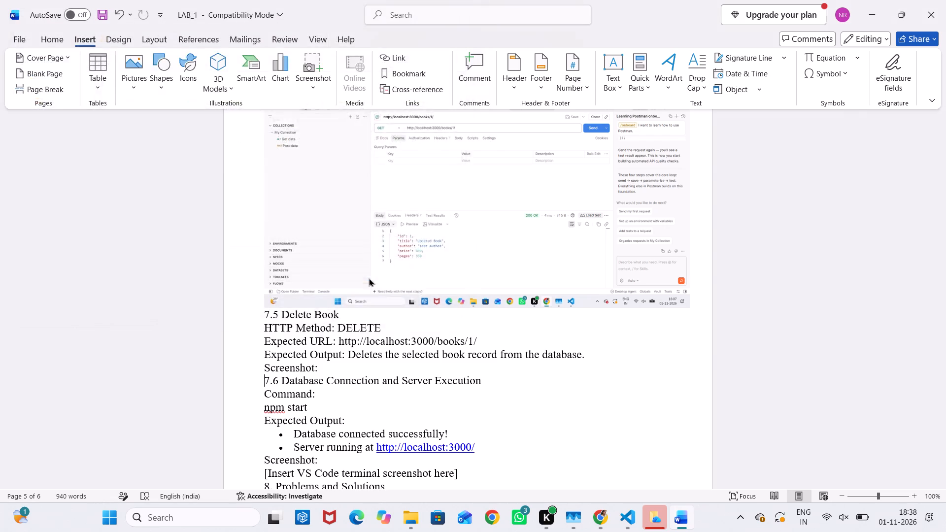
Under "7.5 Delete Book", reduce the HTTP method, expected URL and expected output values to 12 pt, leaving out their labels.
scroll(439, 287, "up", 2)
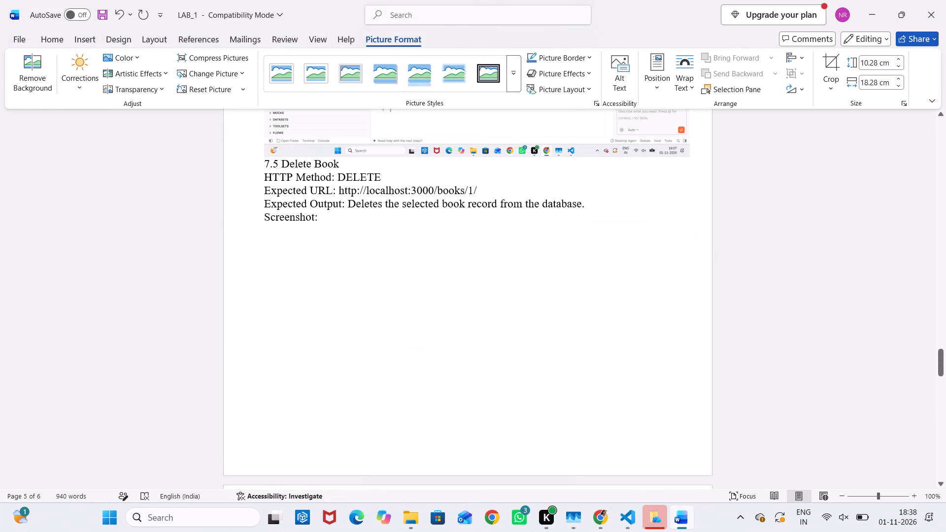
left_click_drag(265, 174, 296, 202)
left_click(387, 254)
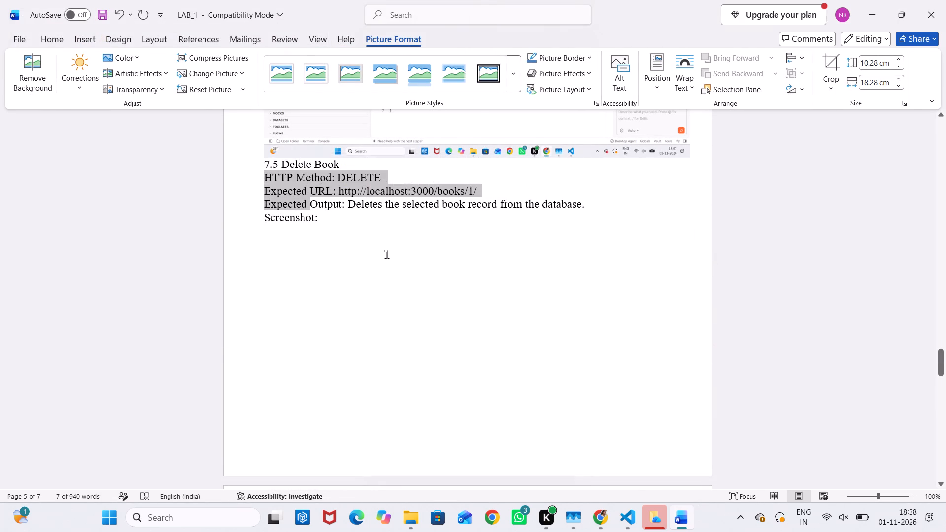
left_click_drag(341, 179, 400, 175)
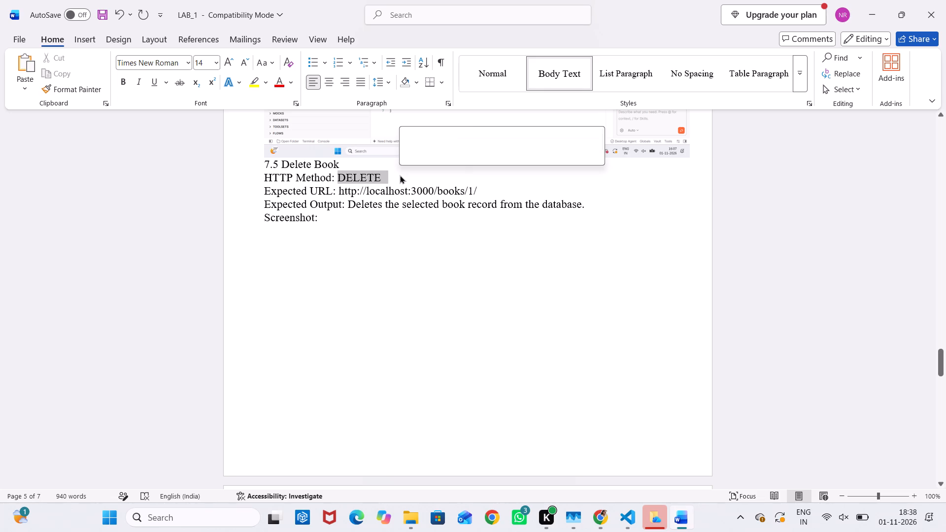
left_click(245, 60)
left_click(394, 282)
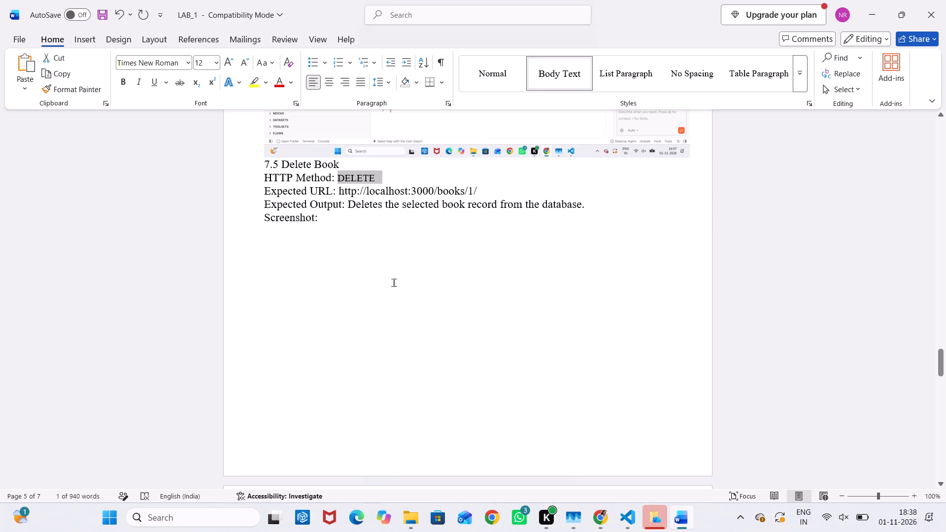
left_click_drag(340, 190, 508, 191)
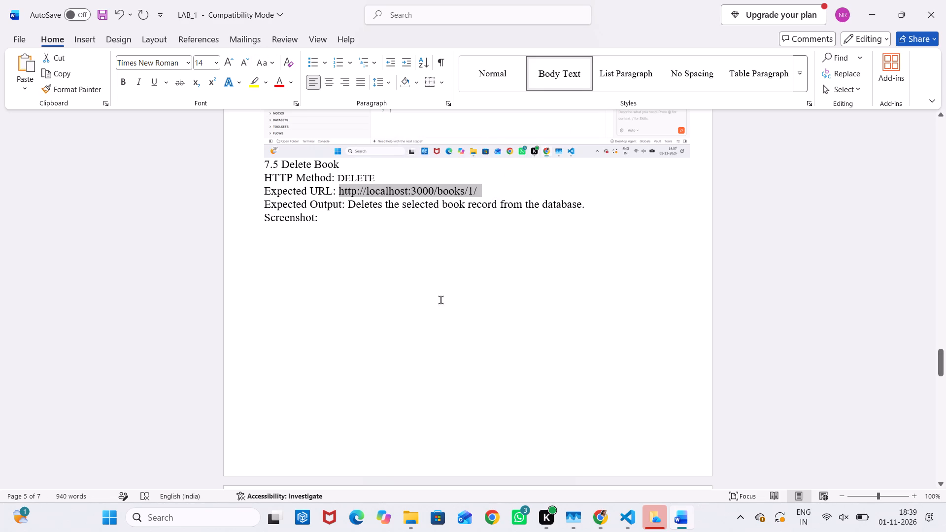
left_click(427, 341)
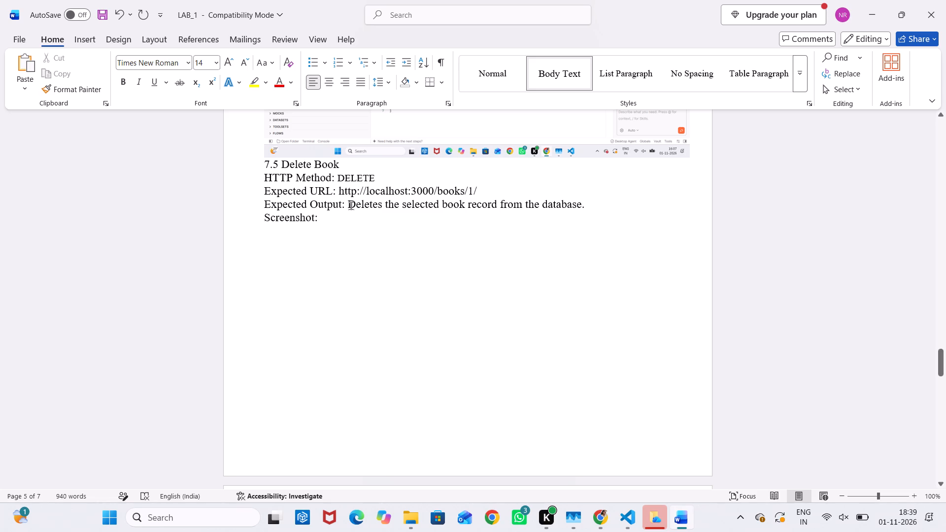
left_click_drag(351, 205, 611, 205)
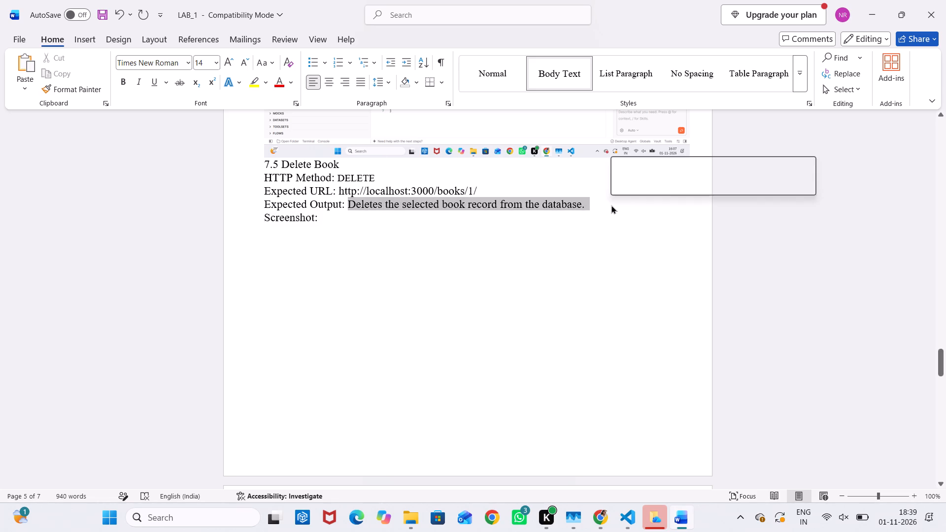
left_click(249, 54)
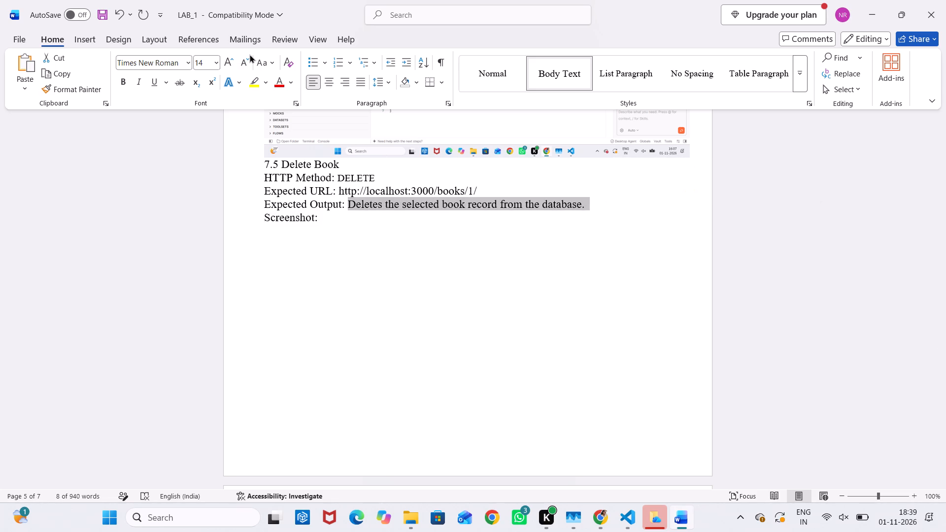
left_click(247, 63)
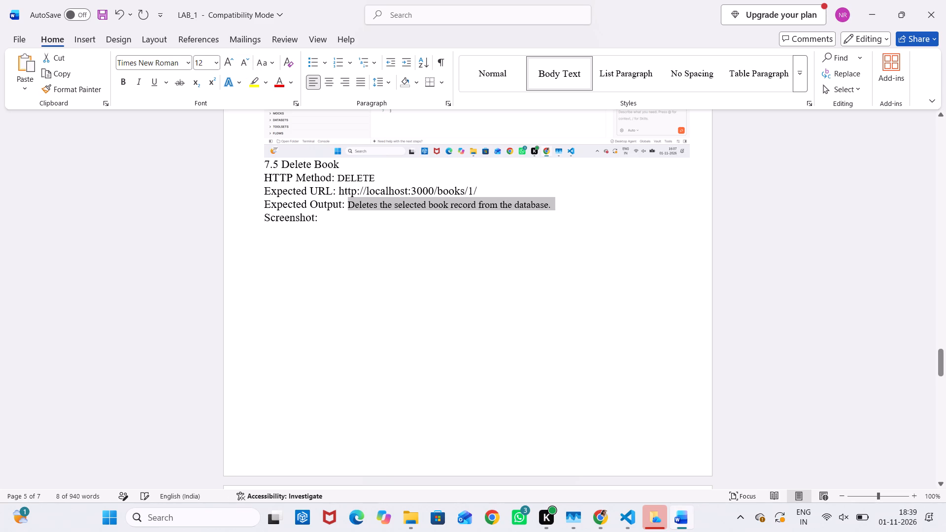
left_click(351, 313)
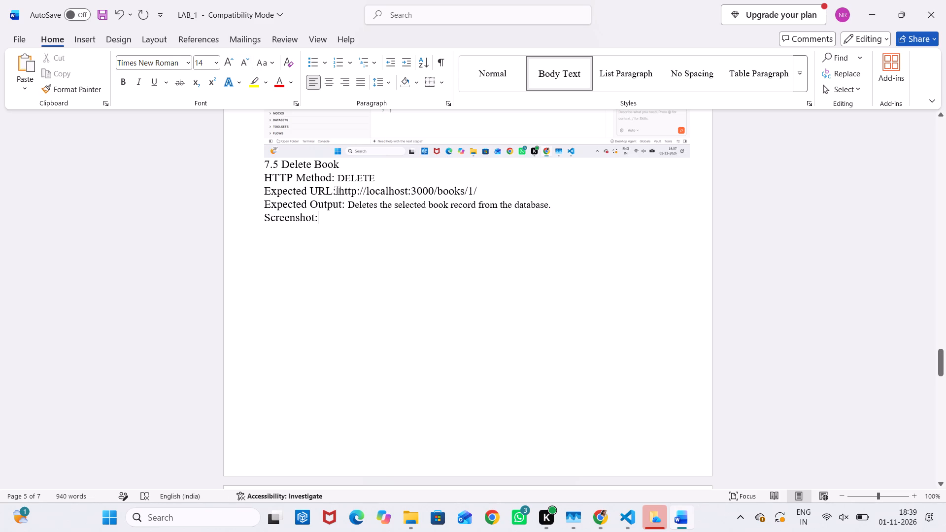
left_click_drag(338, 190, 499, 191)
left_click(246, 63)
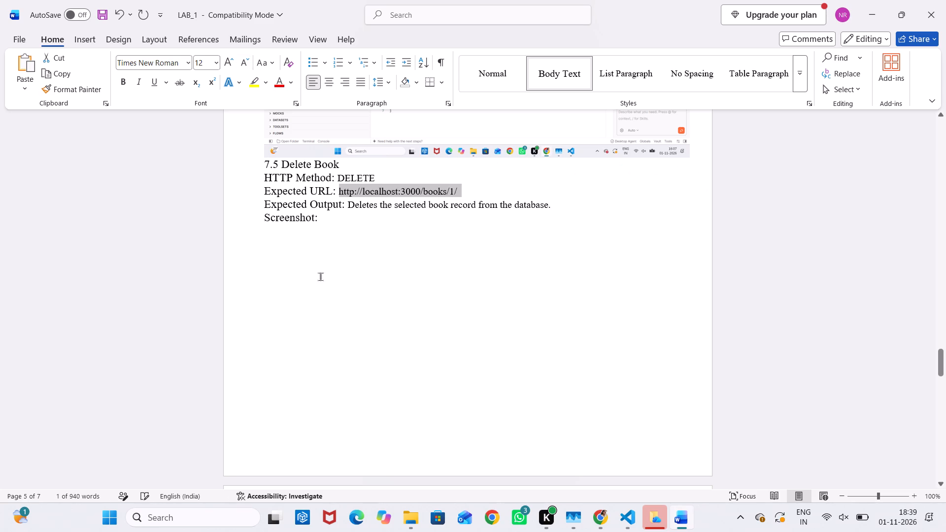
left_click(338, 312)
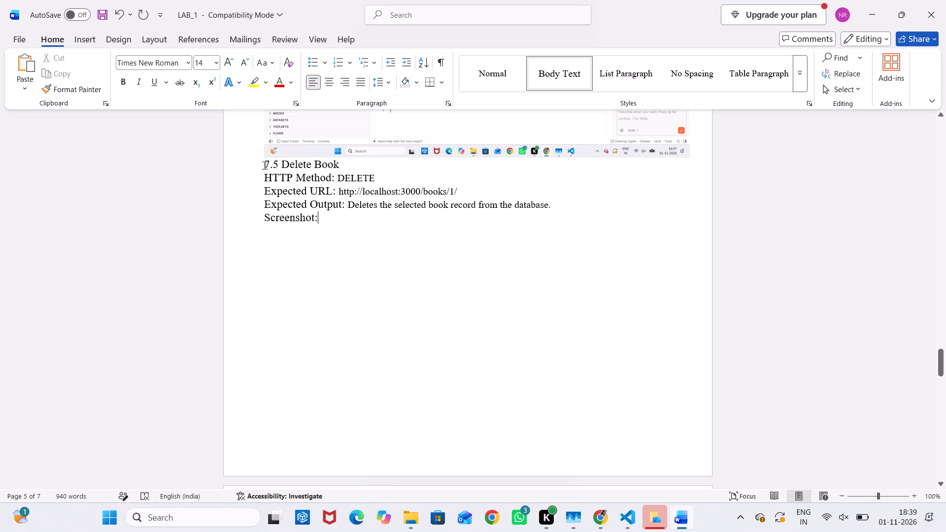
Make the headings "7.5 Delete Book" and "7.6 Database Connection and Server Execution" bold.
left_click_drag(265, 165, 375, 161)
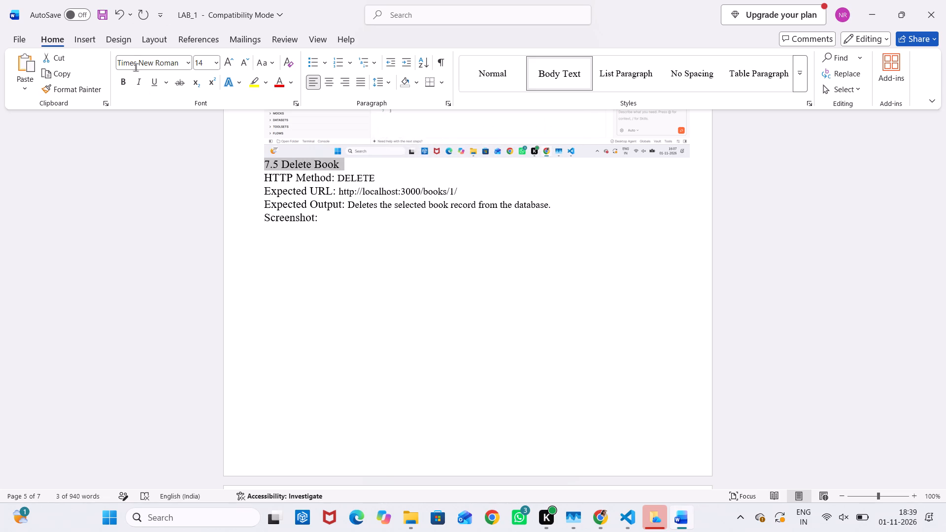
left_click(123, 79)
left_click(377, 245)
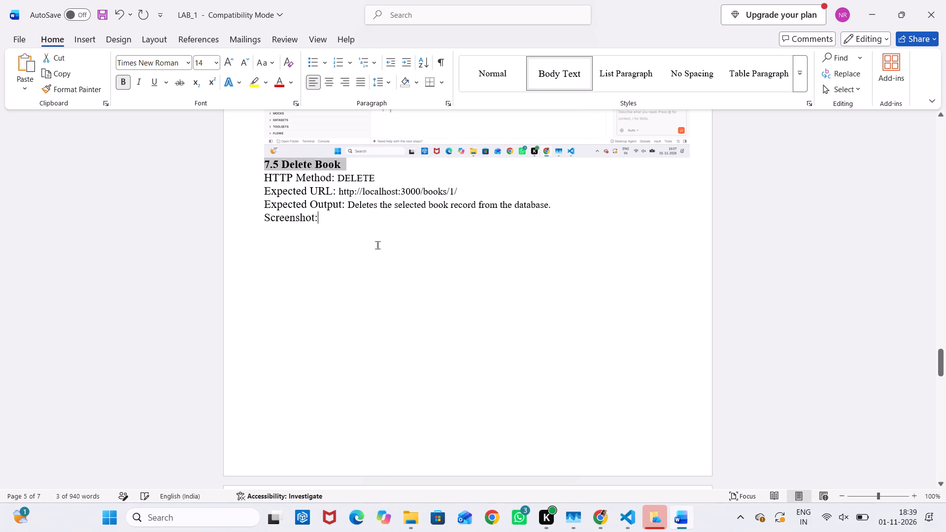
scroll(363, 335, "down", 5)
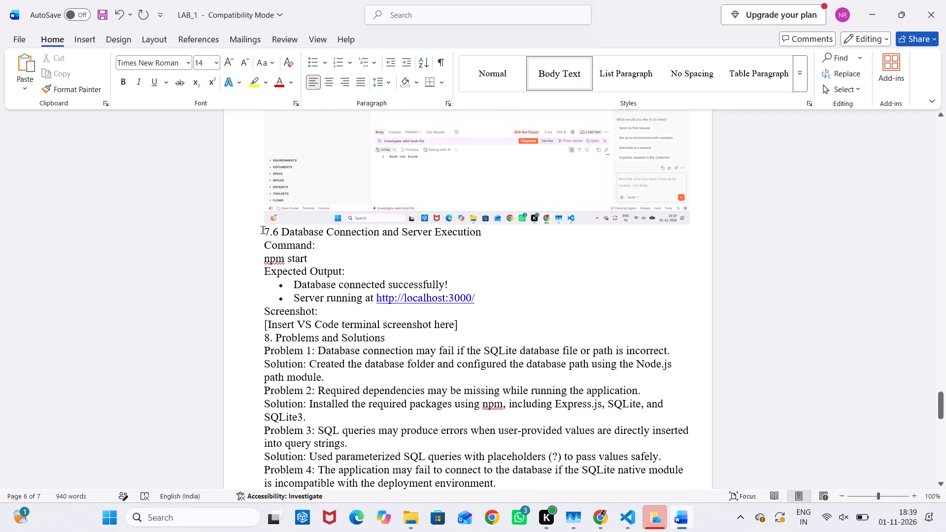
left_click_drag(263, 230, 499, 230)
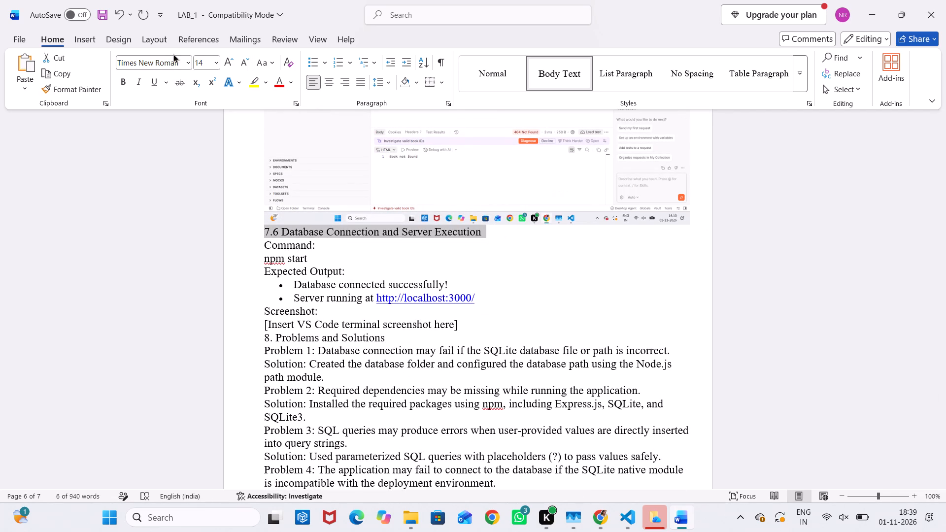
left_click(120, 79)
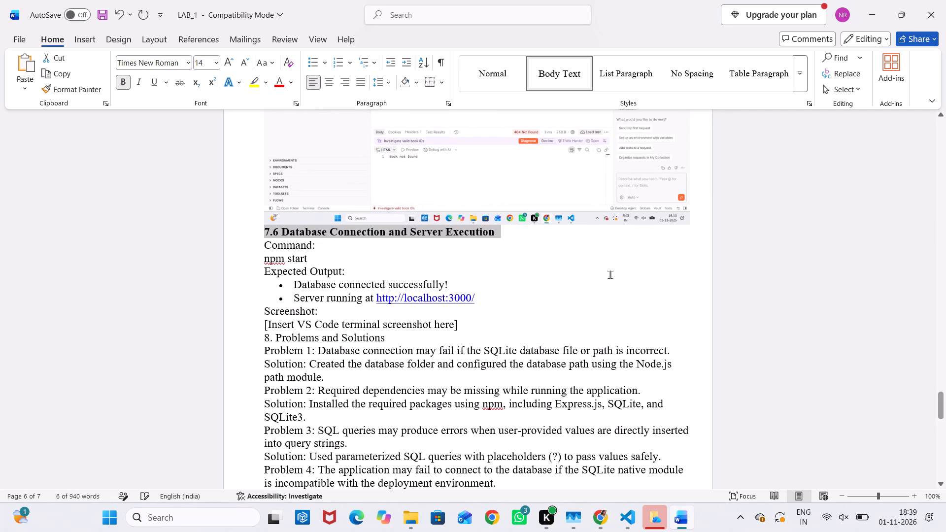
left_click(610, 274)
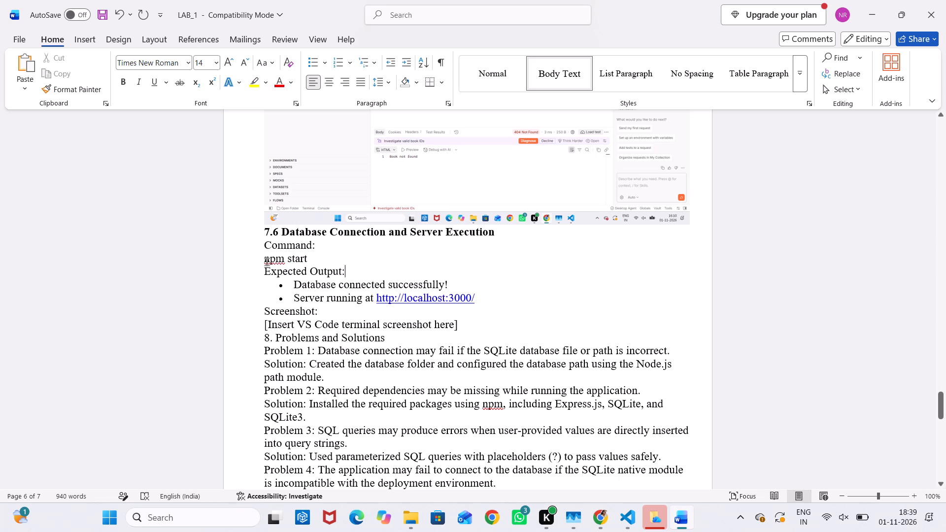
Reduce the "npm start" command text in section 7.6 to 12 pt.
left_click_drag(265, 259, 331, 253)
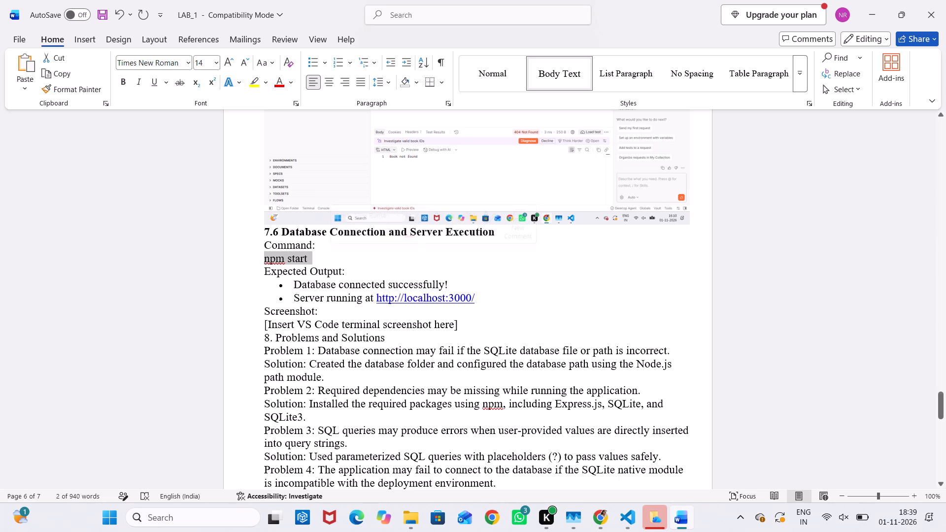
left_click(243, 61)
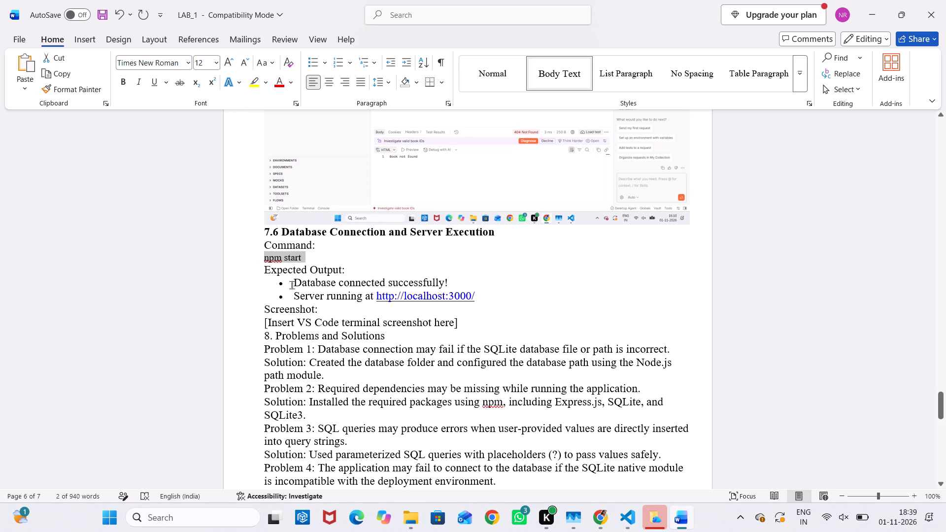
In section 7.6, reduce the two bulleted Expected Output lines about the database connection and running server to 12 pt.
left_click_drag(285, 283, 479, 300)
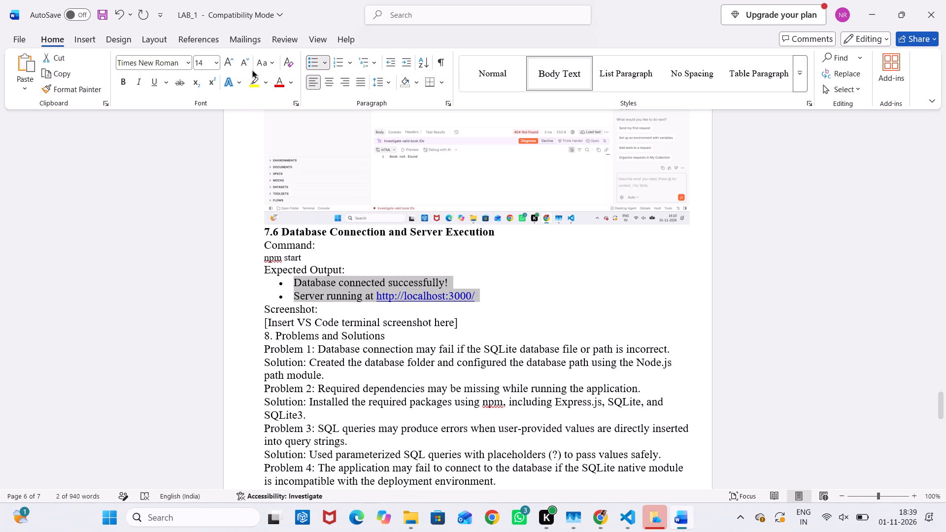
left_click(246, 66)
left_click(510, 299)
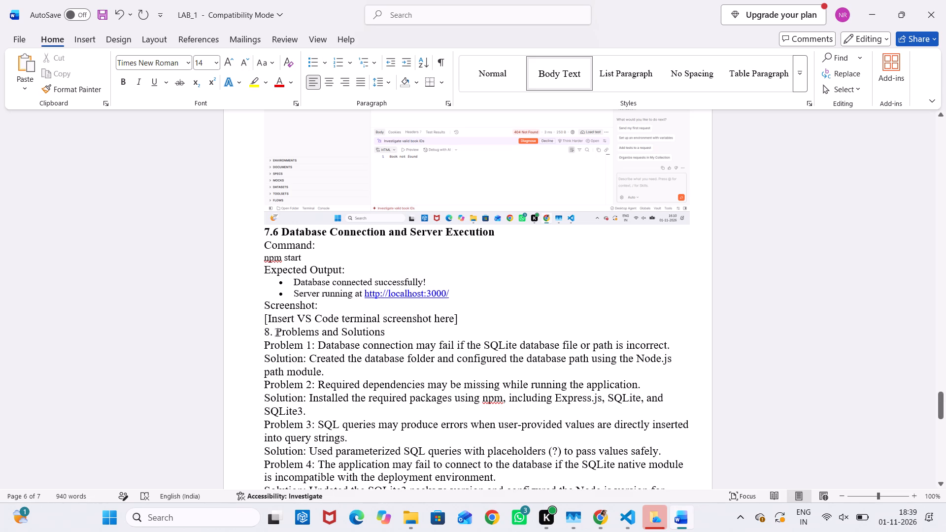
left_click_drag(260, 319, 497, 321)
left_click(497, 321)
Make the heading text "Update Book" in section 7.4 bold, leaving out its number.
scroll(497, 325, "up", 4)
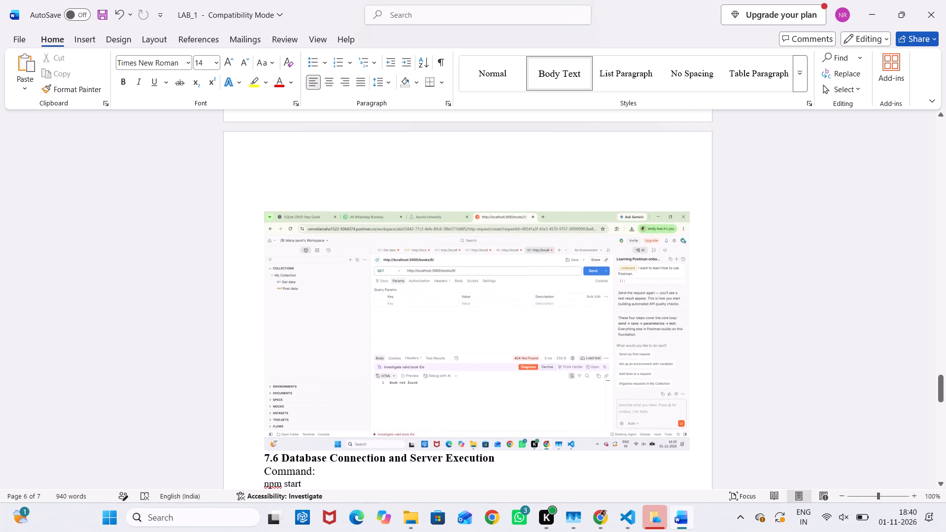
scroll(497, 325, "up", 5)
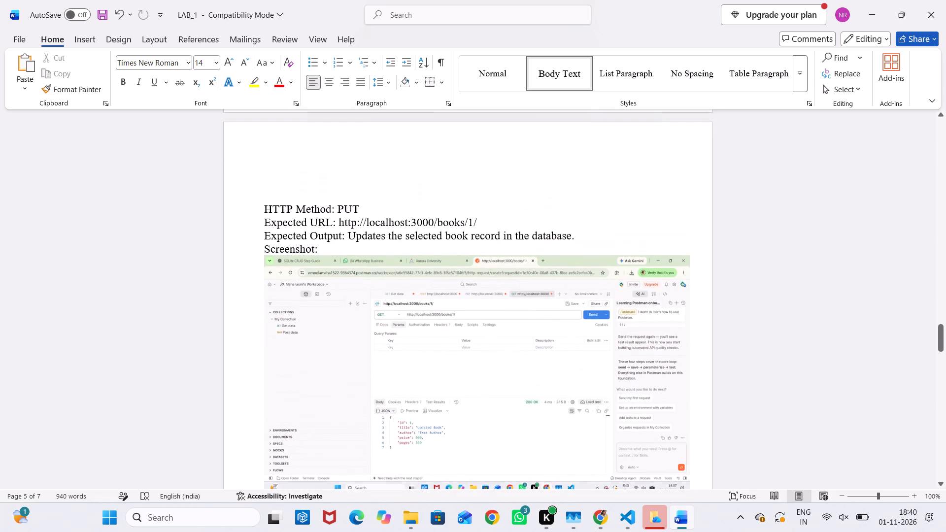
scroll(497, 325, "down", 3)
scroll(497, 325, "up", 4)
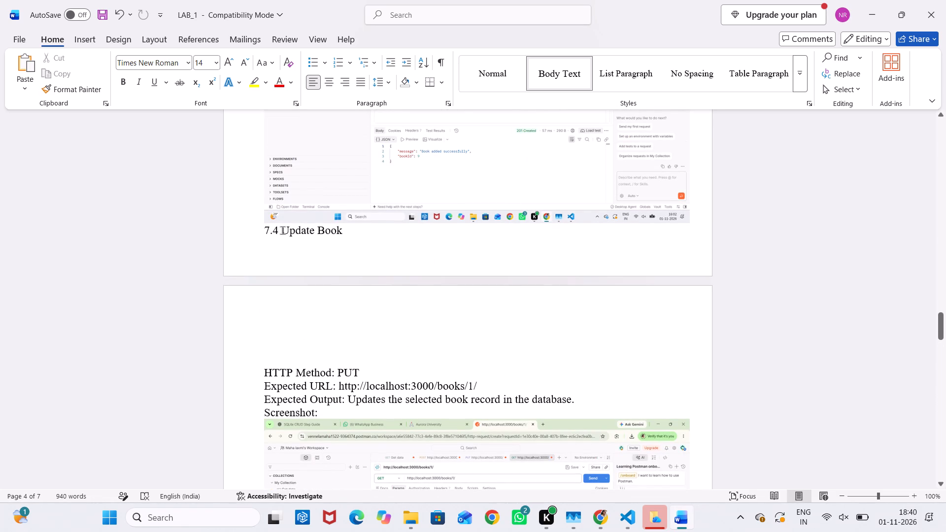
left_click_drag(282, 230, 365, 251)
key("ctrl+b")
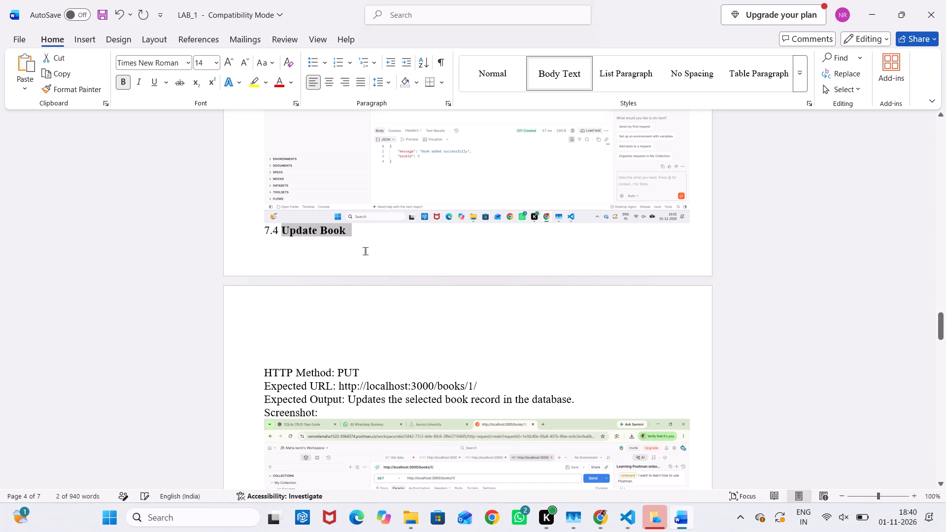
left_click(365, 251)
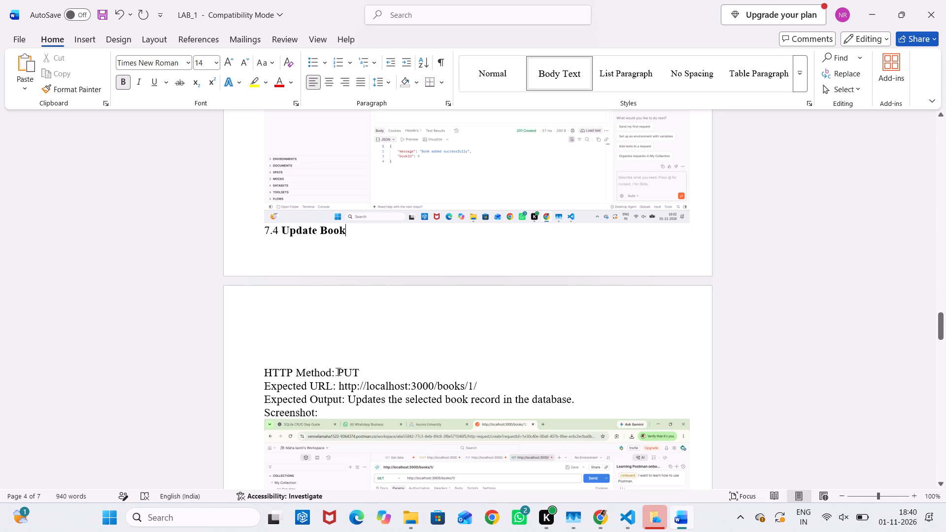
Under "7.4 Update Book", reduce the HTTP method, expected URL and expected output values to 12 pt, leaving out their labels.
left_click_drag(340, 372, 368, 373)
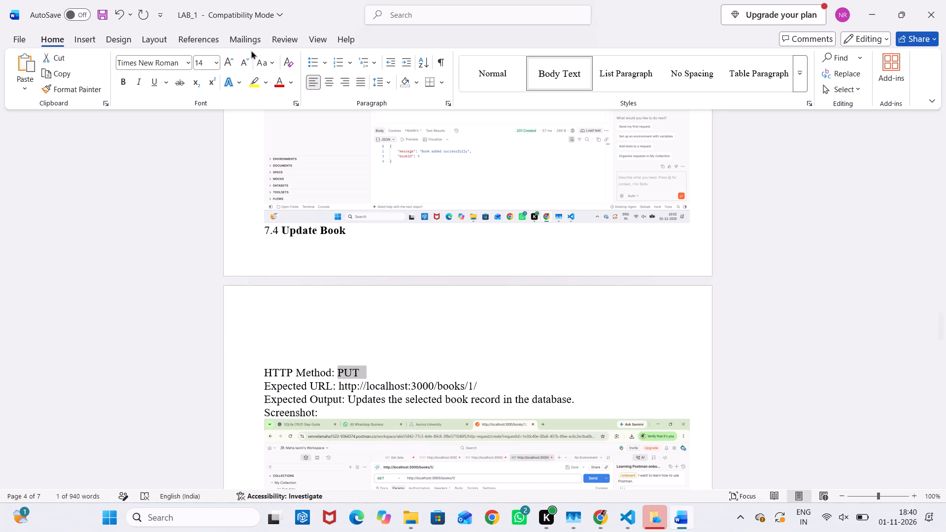
left_click(246, 59)
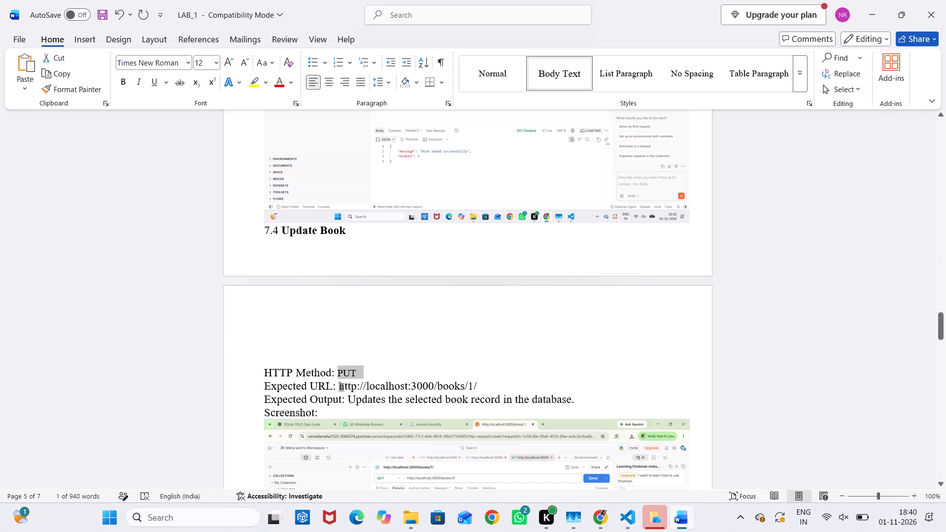
left_click_drag(341, 387, 488, 391)
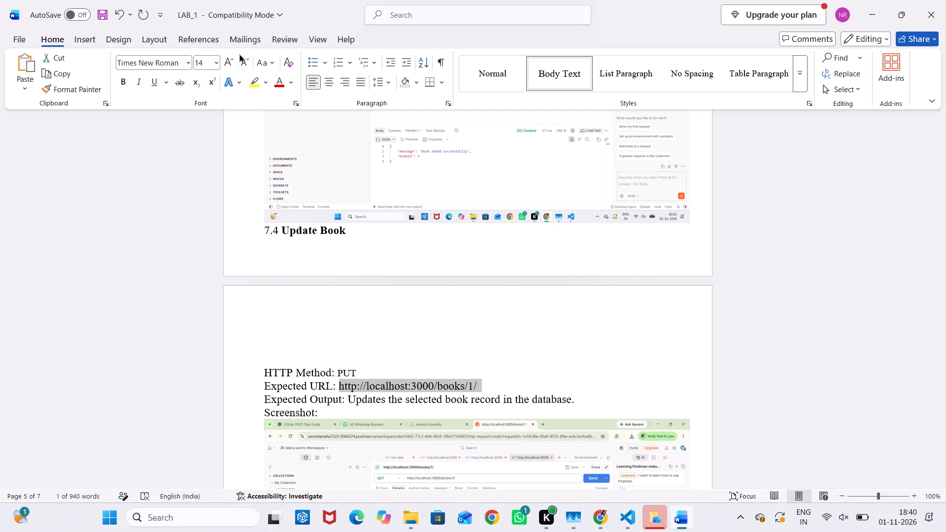
left_click(246, 58)
left_click_drag(348, 400, 595, 399)
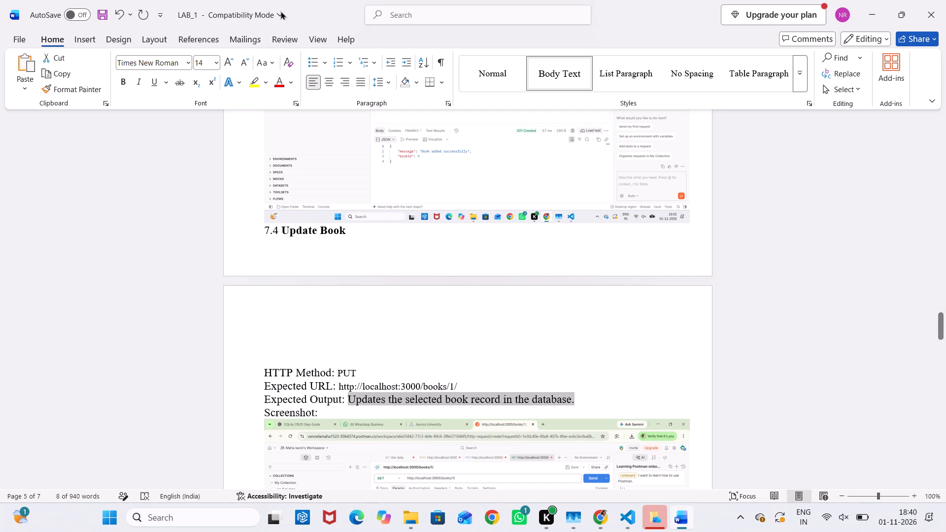
left_click(244, 63)
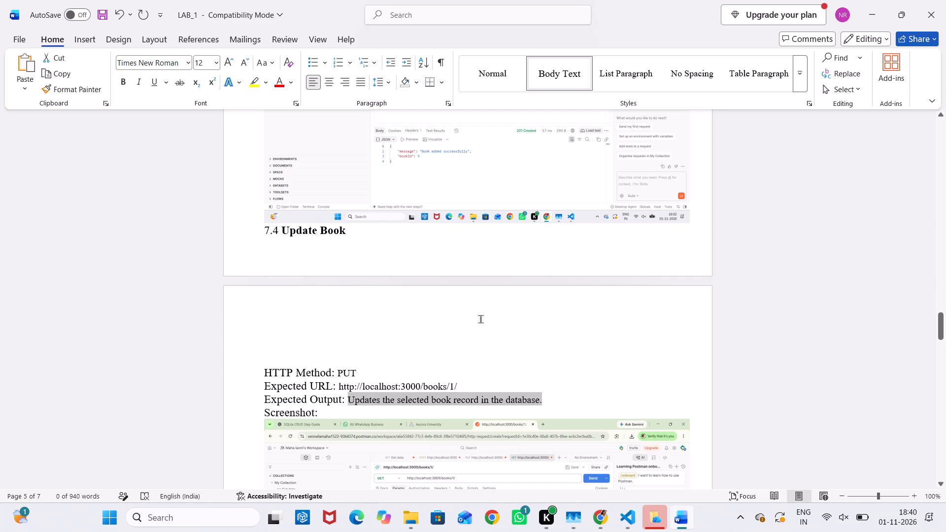
left_click(480, 319)
Under "7.3 Add New Book", reduce the HTTP method, expected URL and expected output values to 12 pt, leaving out their labels.
scroll(426, 381, "down", 6)
scroll(426, 381, "up", 1)
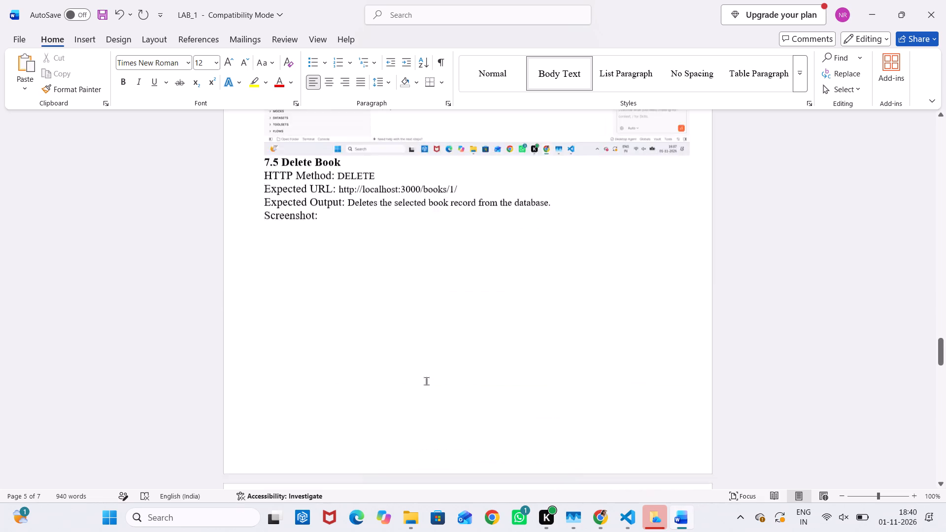
scroll(426, 381, "up", 5)
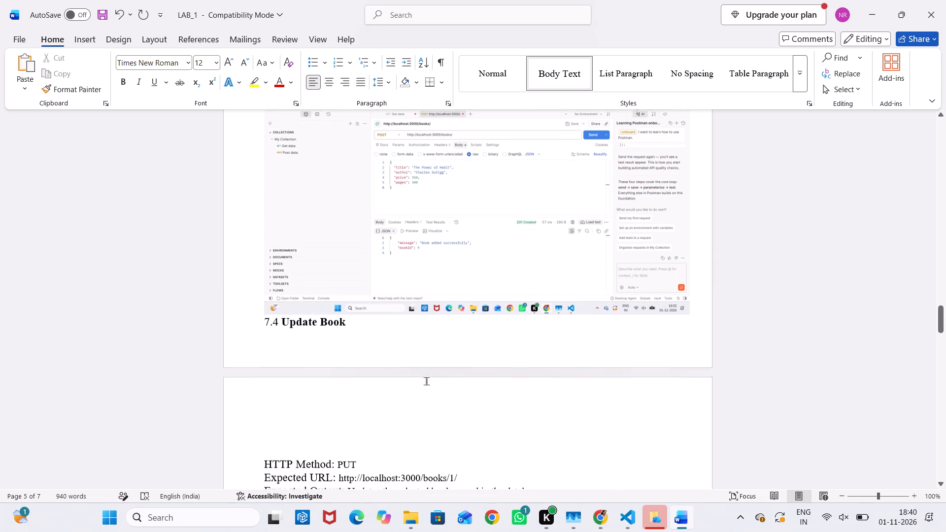
scroll(457, 234, "up", 2)
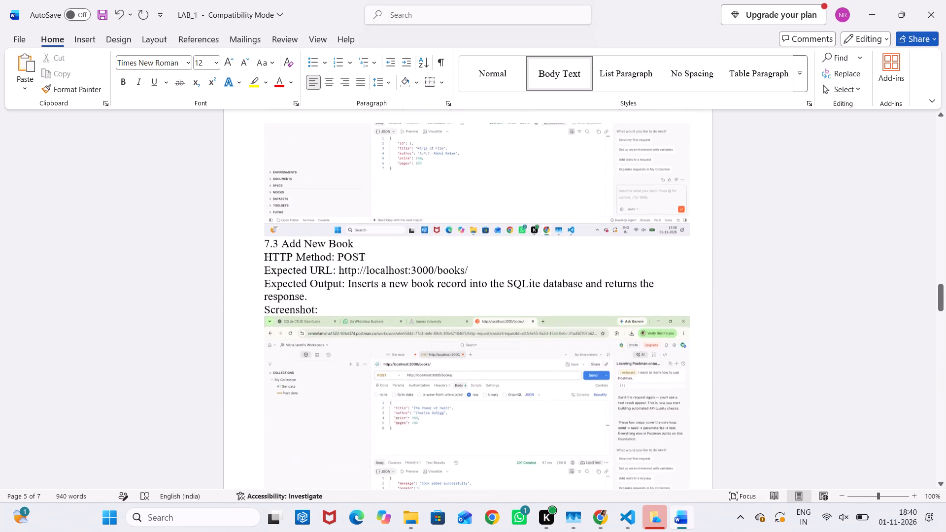
scroll(457, 234, "up", 1)
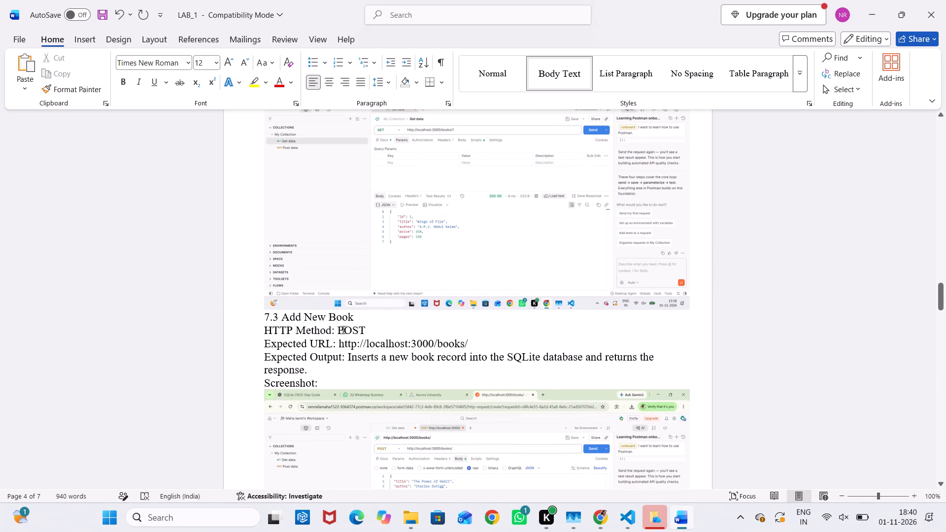
left_click_drag(338, 329, 398, 326)
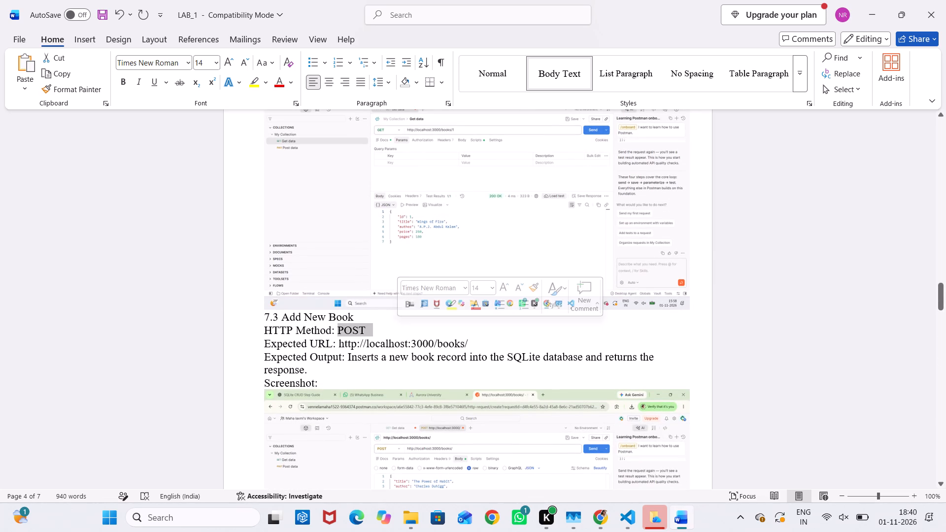
left_click(248, 54)
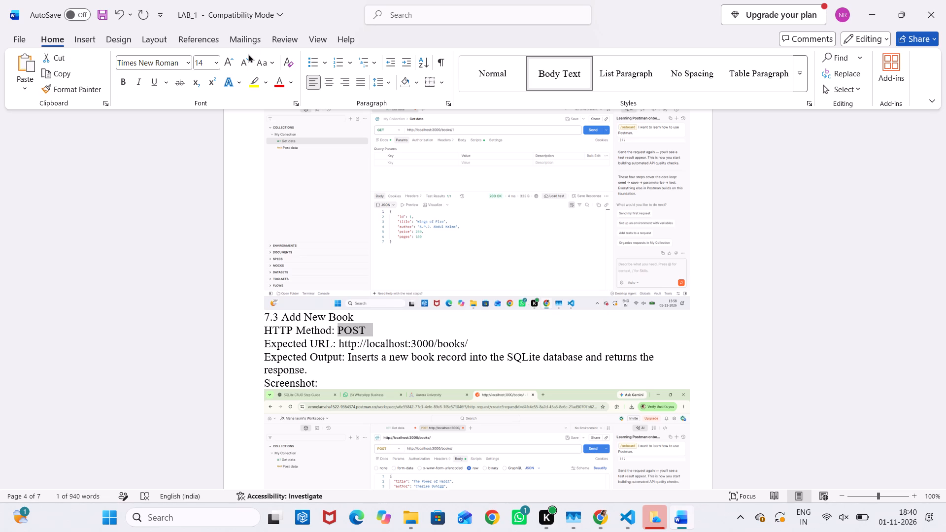
left_click(248, 61)
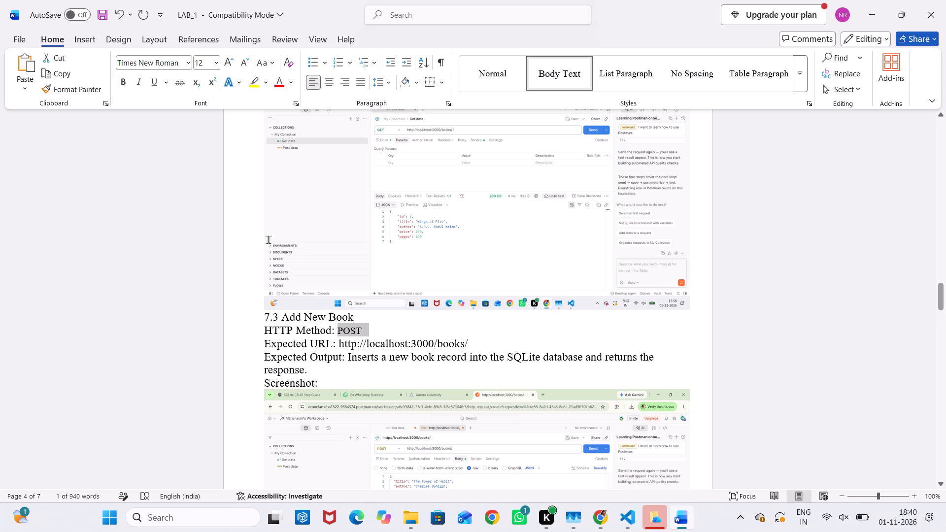
left_click(481, 316)
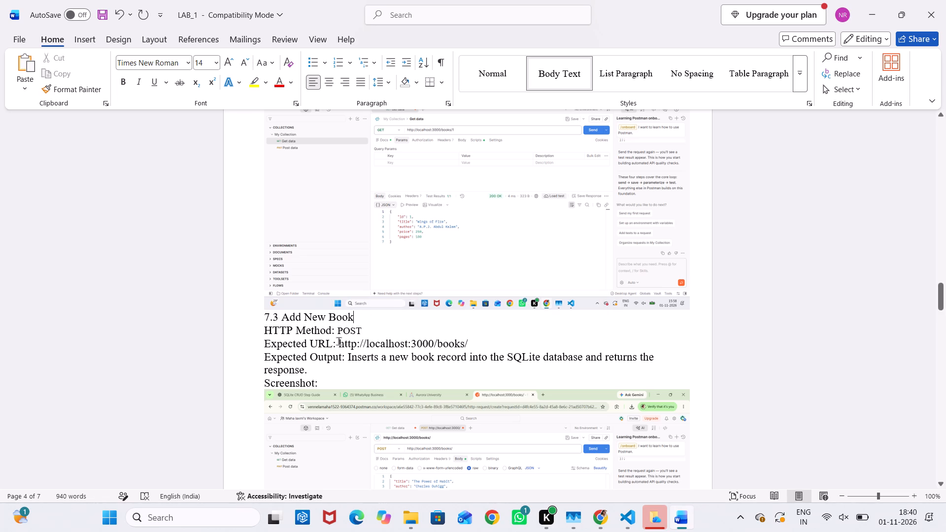
left_click_drag(338, 341, 506, 341)
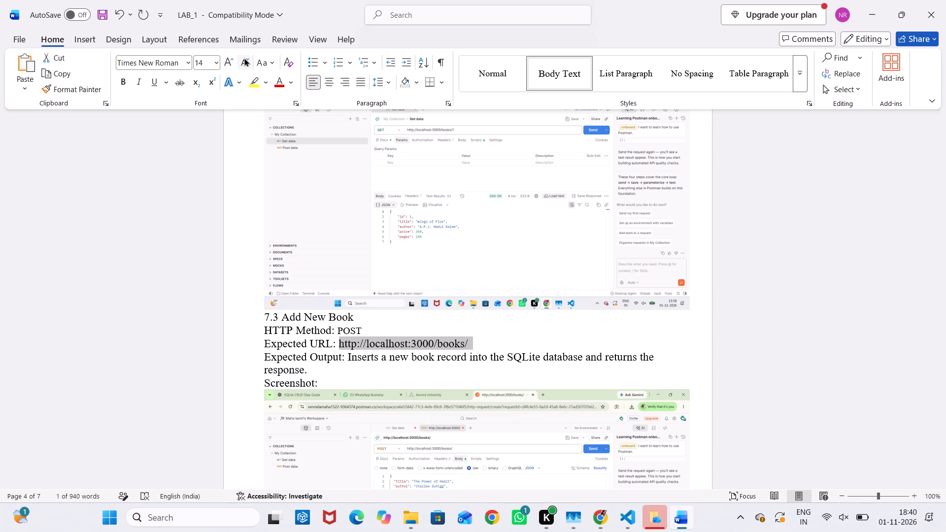
left_click(244, 58)
left_click(382, 382)
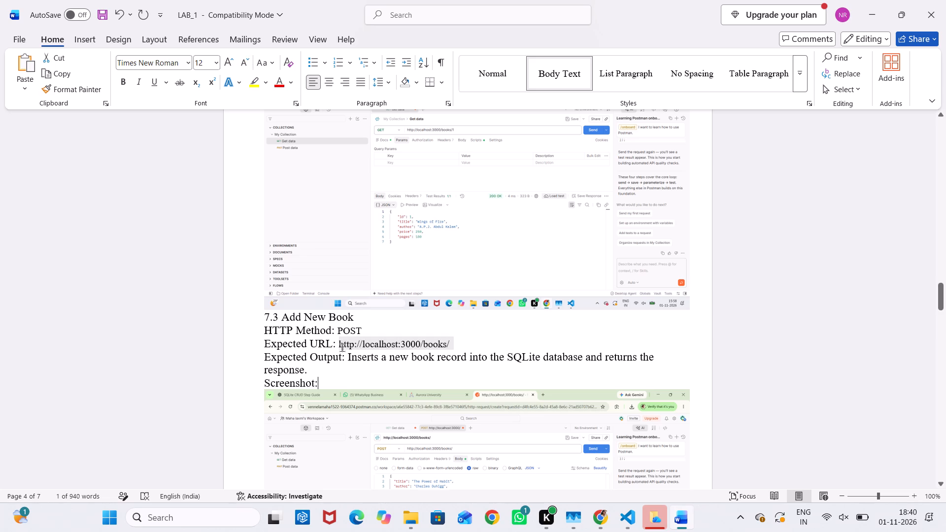
left_click_drag(350, 358, 314, 373)
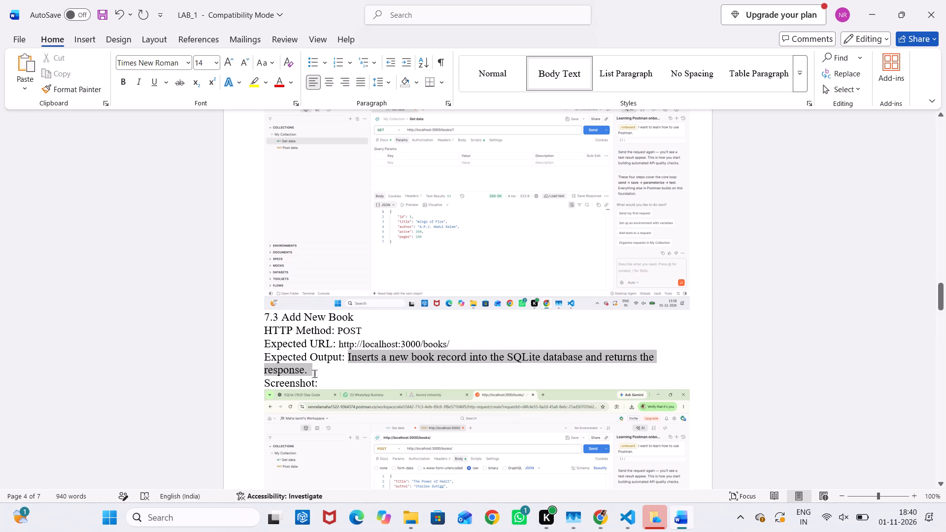
left_click_drag(314, 373, 309, 374)
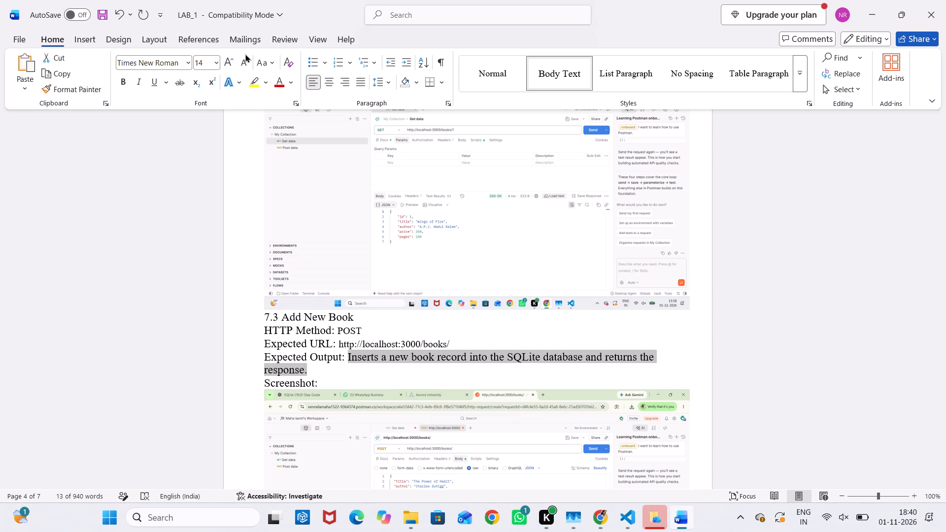
left_click(245, 54)
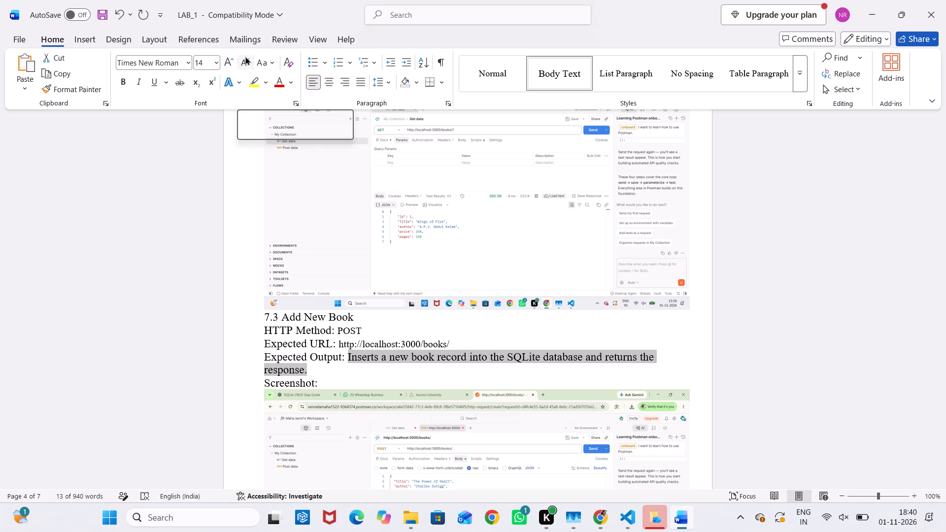
double_click(245, 56)
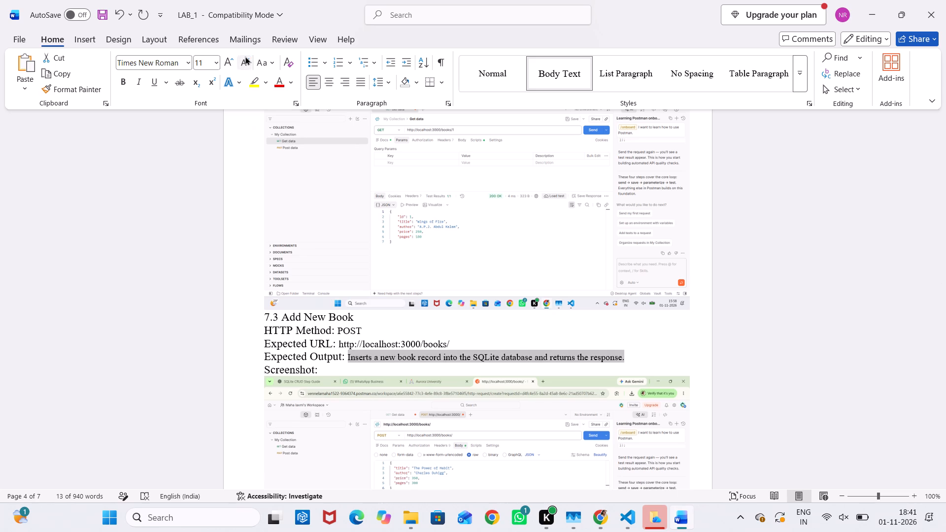
left_click(223, 61)
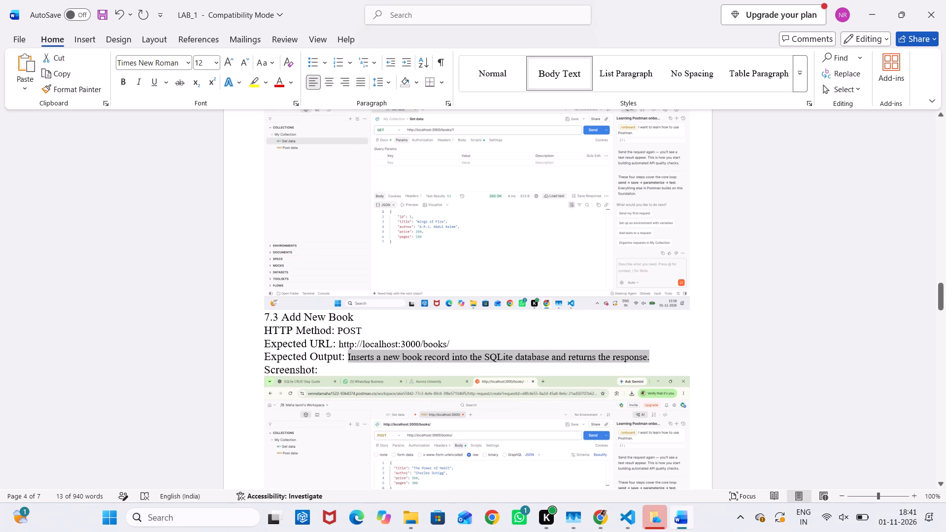
left_click(397, 326)
Make the heading texts "Add New Book" in 7.3 and "Get Single Book" in 7.2 bold, leaving out their numbers.
scroll(397, 326, "down", 2)
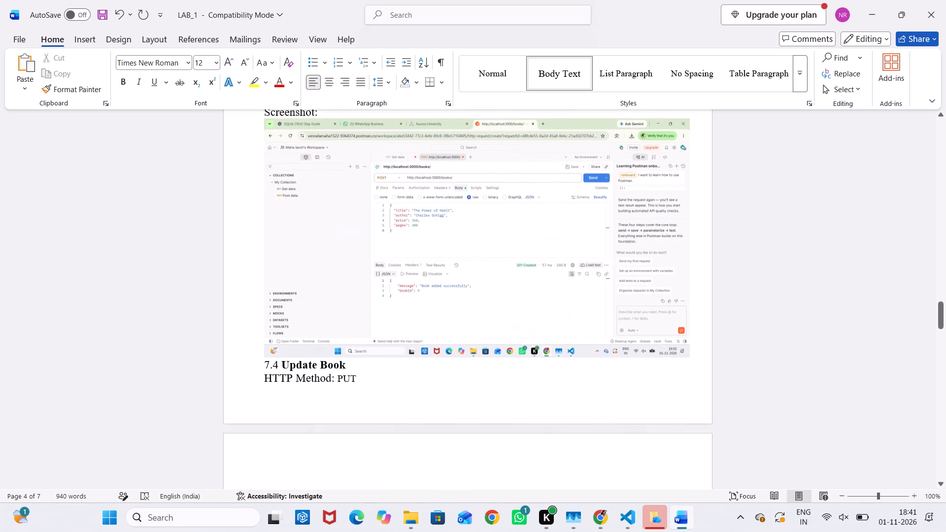
scroll(397, 326, "down", 2)
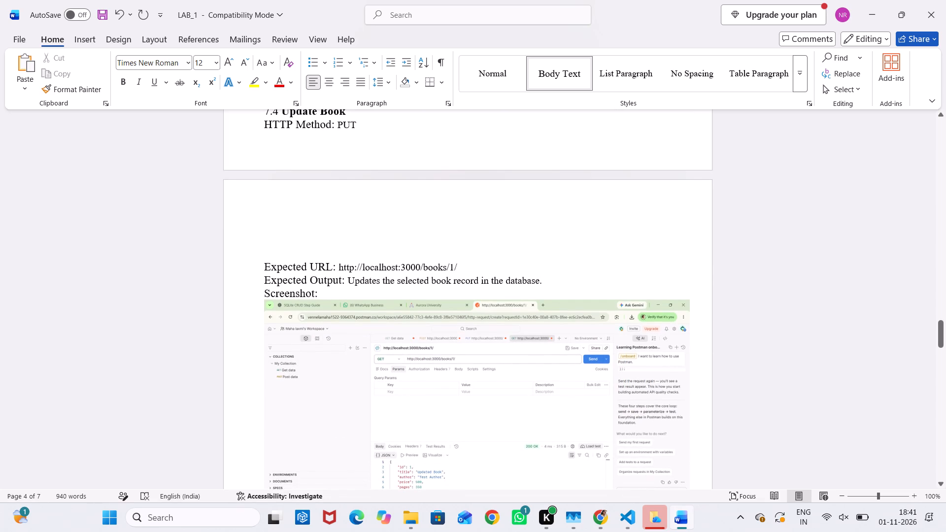
scroll(397, 326, "up", 1)
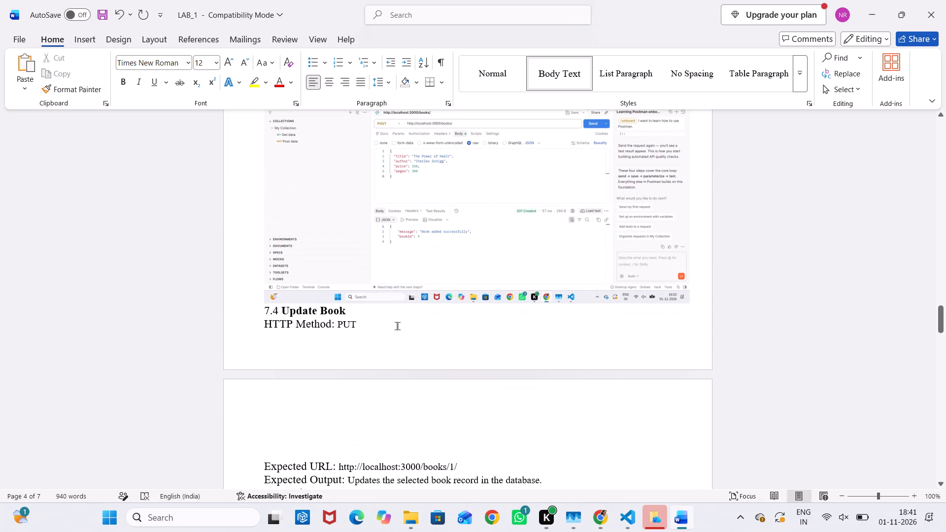
scroll(397, 326, "up", 4)
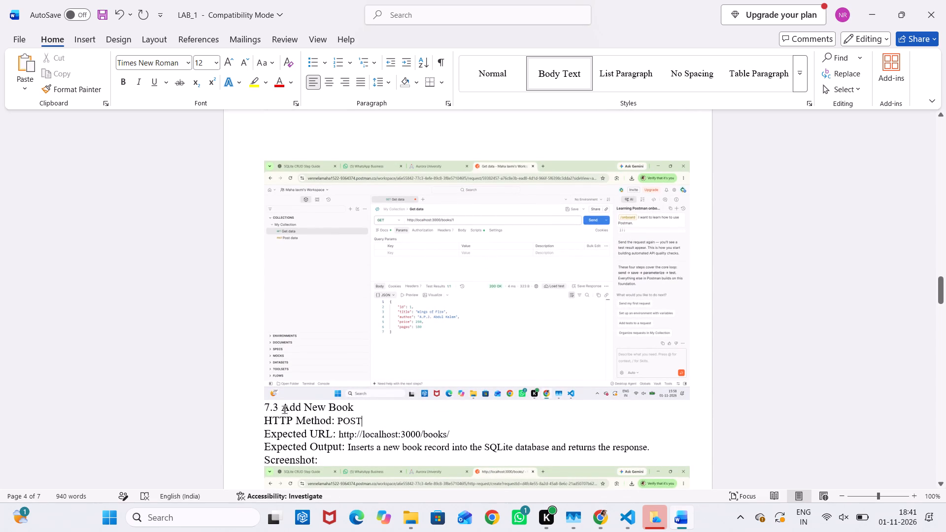
left_click_drag(283, 409, 388, 407)
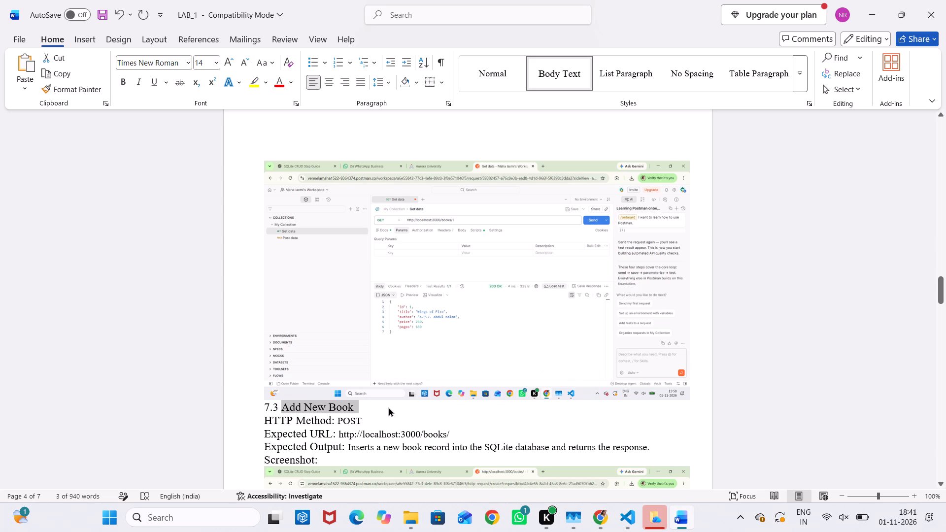
key("ctrl+b")
left_click(388, 407)
scroll(388, 407, "up", 2)
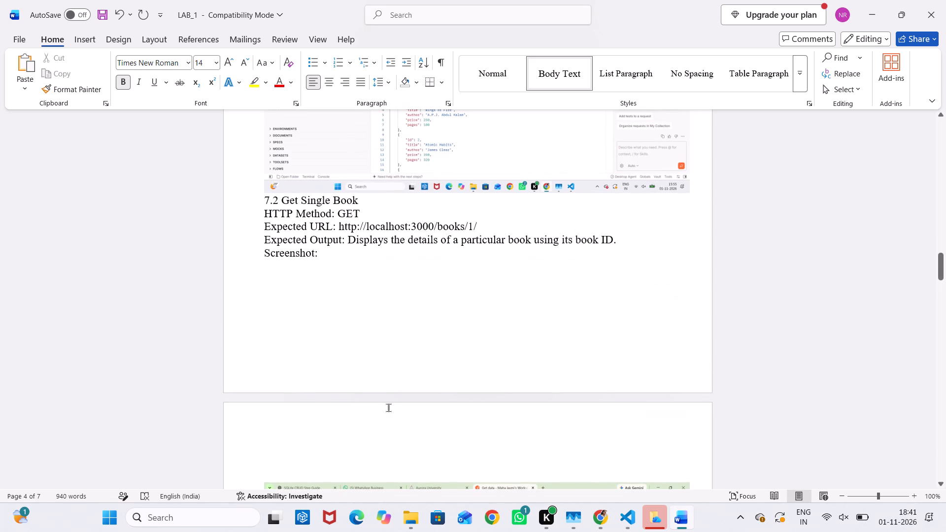
left_click_drag(284, 203, 384, 203)
key("ctrl+b")
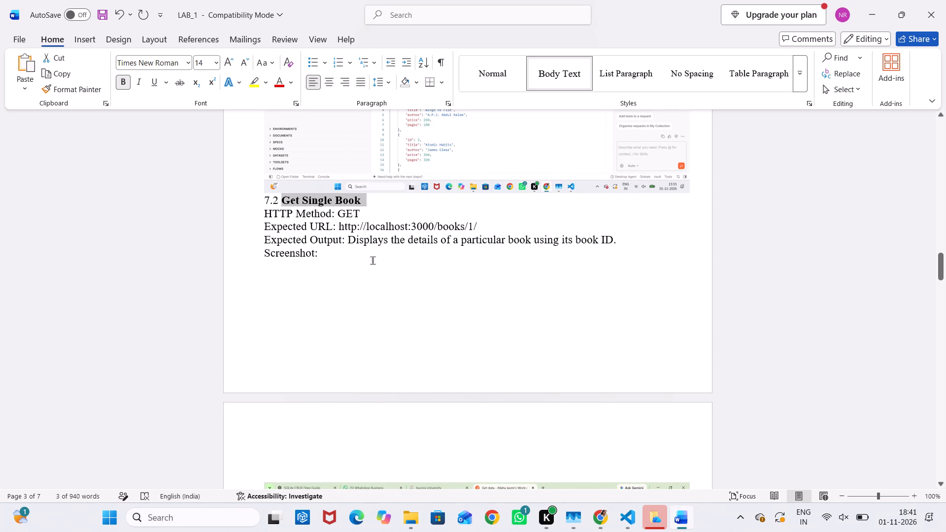
Under "7.2 Get Single Book", reduce the HTTP method, expected URL and expected output values to 12 pt, leaving out their labels.
left_click(372, 260)
left_click_drag(340, 213, 362, 212)
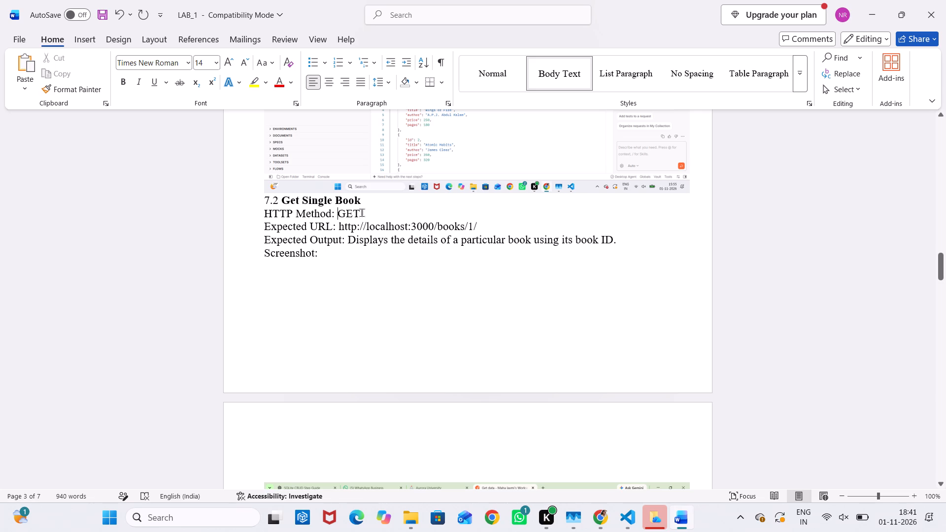
left_click_drag(362, 212, 387, 212)
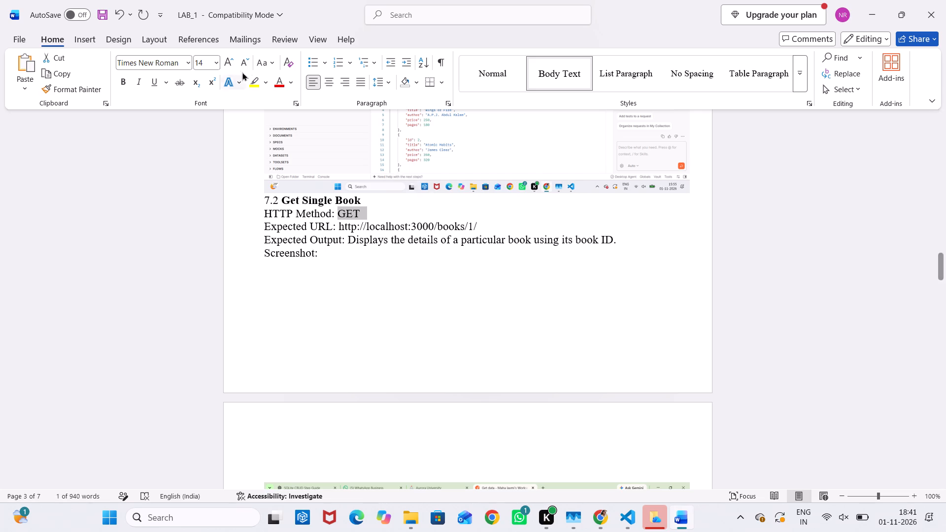
left_click(243, 66)
left_click(350, 331)
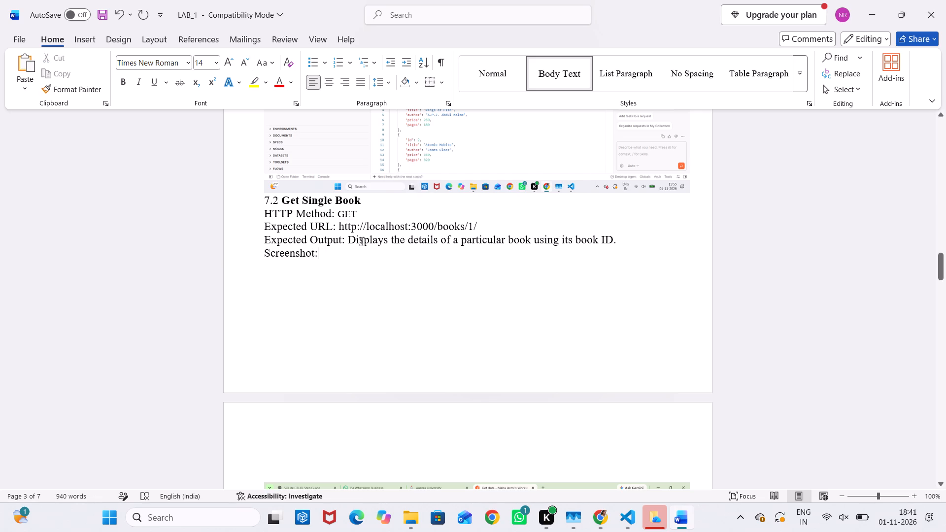
left_click_drag(342, 228, 494, 227)
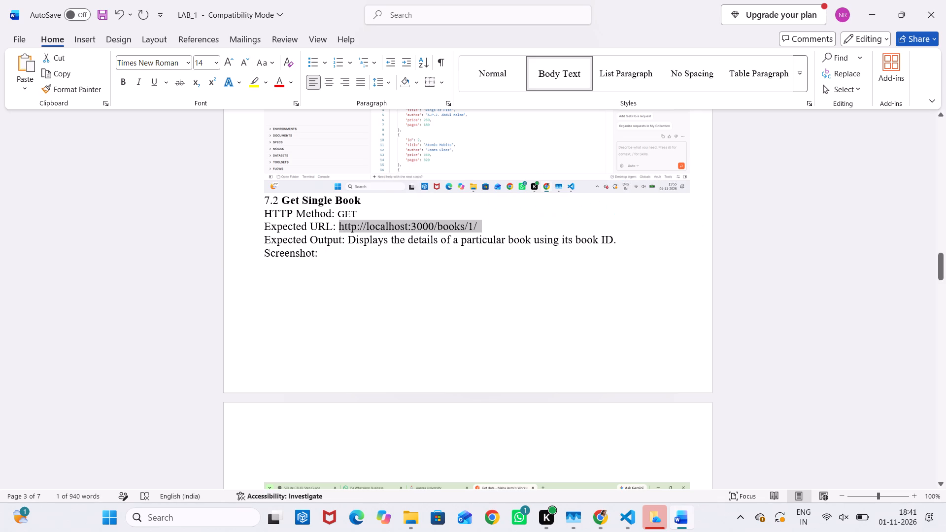
left_click(248, 66)
left_click(374, 321)
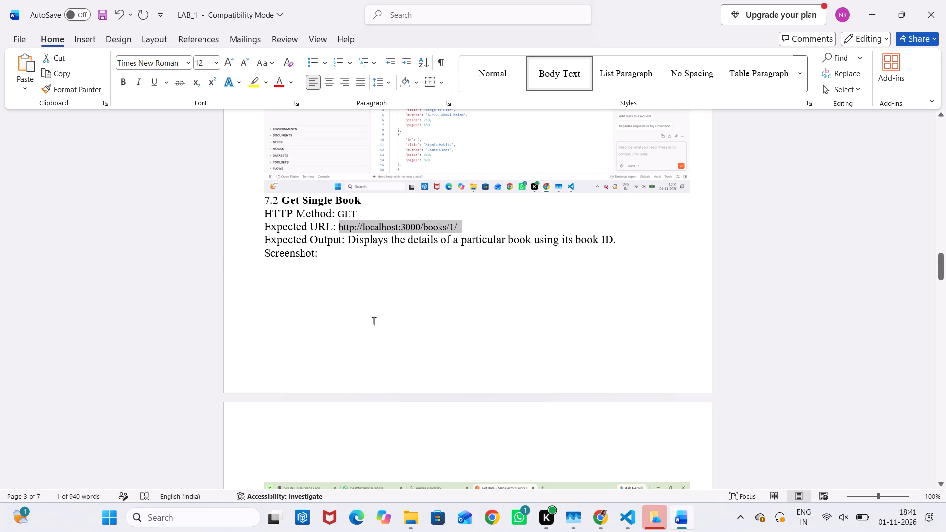
left_click_drag(347, 241, 632, 245)
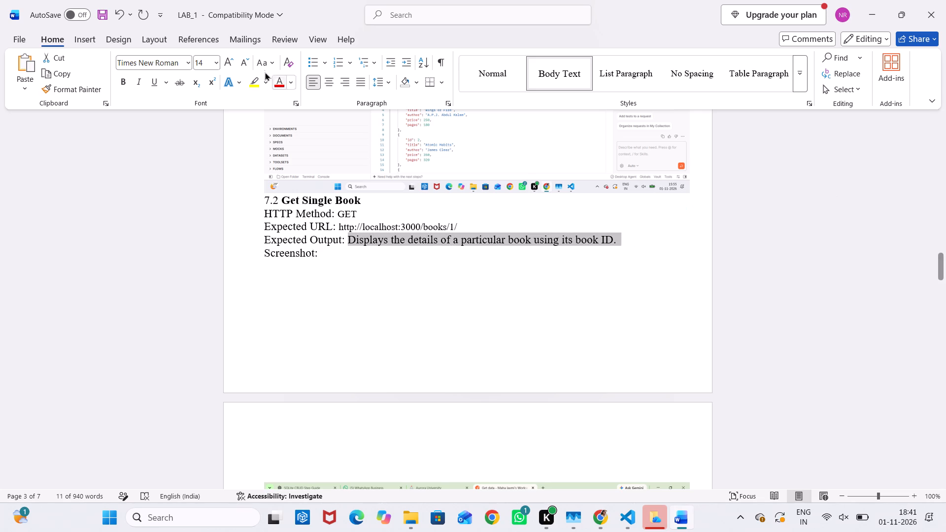
left_click(248, 59)
left_click(383, 252)
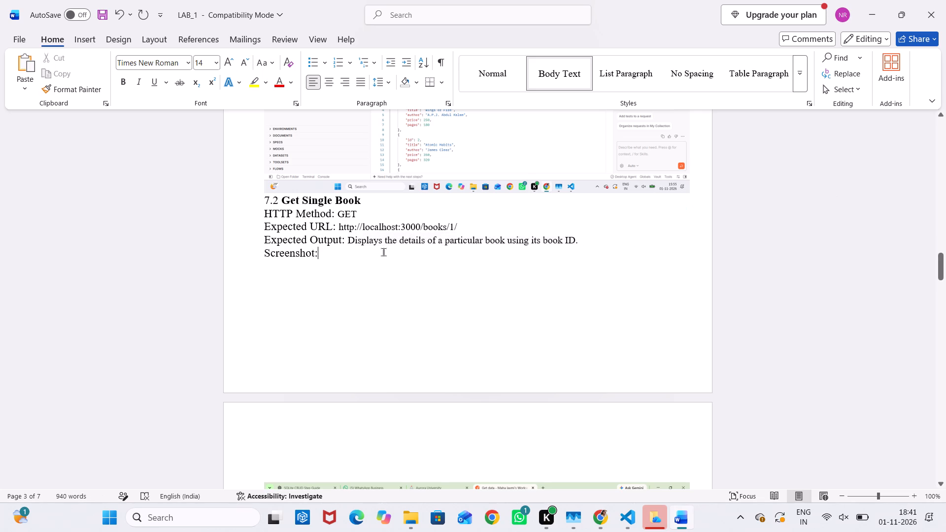
Under "7.1 Get All Books", reduce the HTTP method value GET to 12 pt, leaving out its label.
scroll(383, 252, "up", 3)
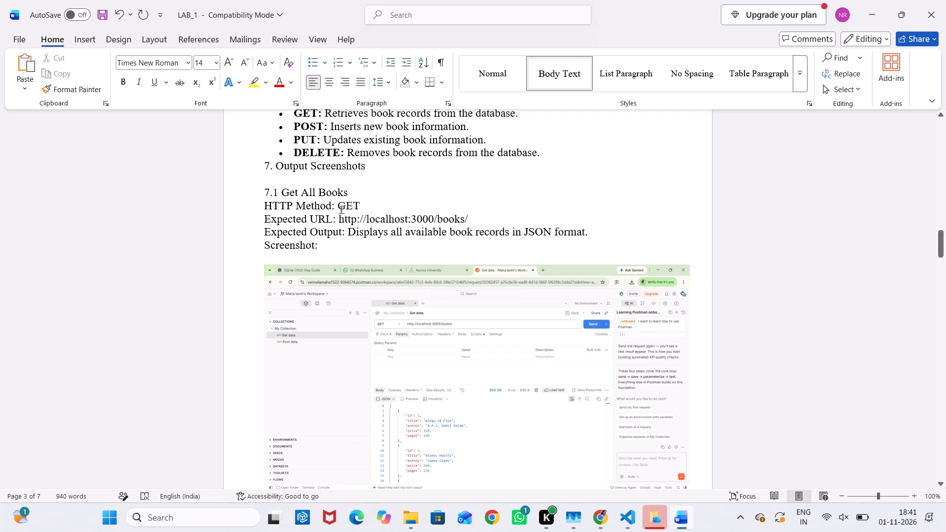
left_click_drag(341, 209, 377, 203)
left_click(246, 63)
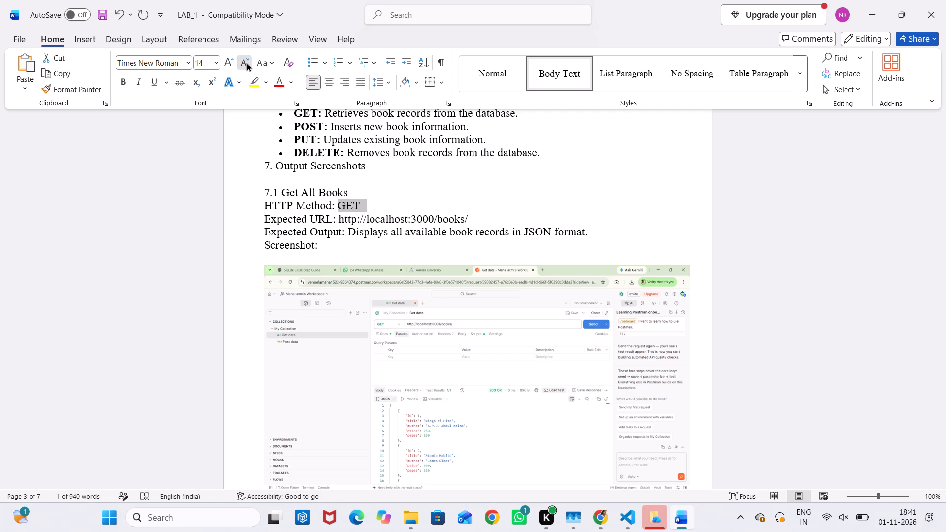
left_click(463, 190)
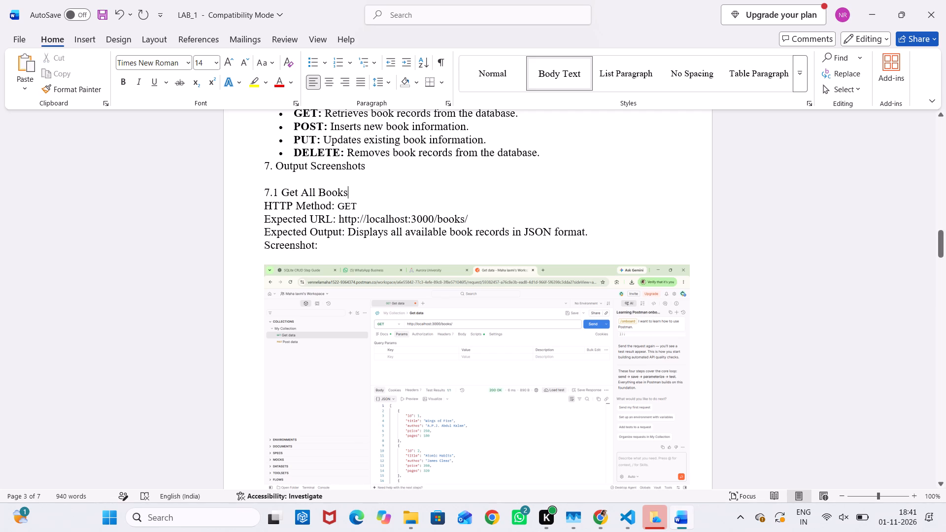
Make the section 7 heading text "Output Screenshots" bold, leaving out the number 7.
scroll(381, 195, "up", 1)
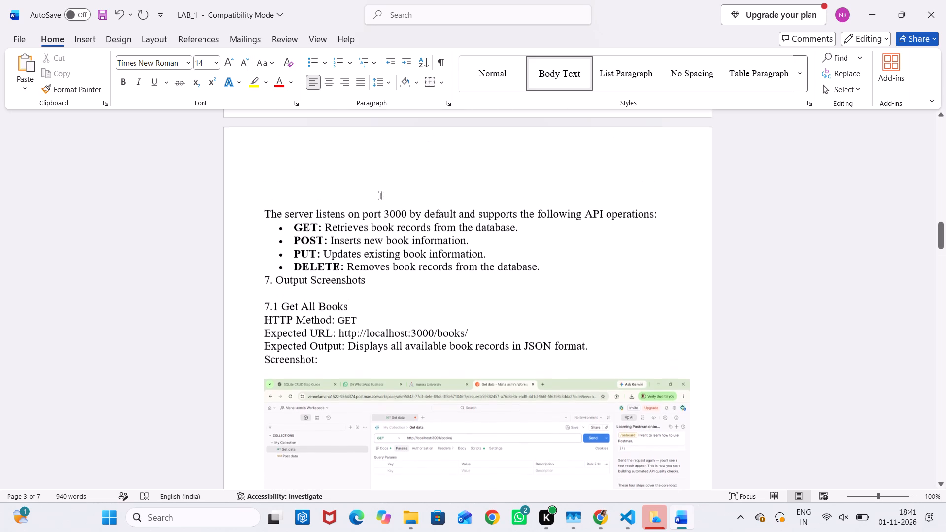
scroll(381, 195, "up", 1)
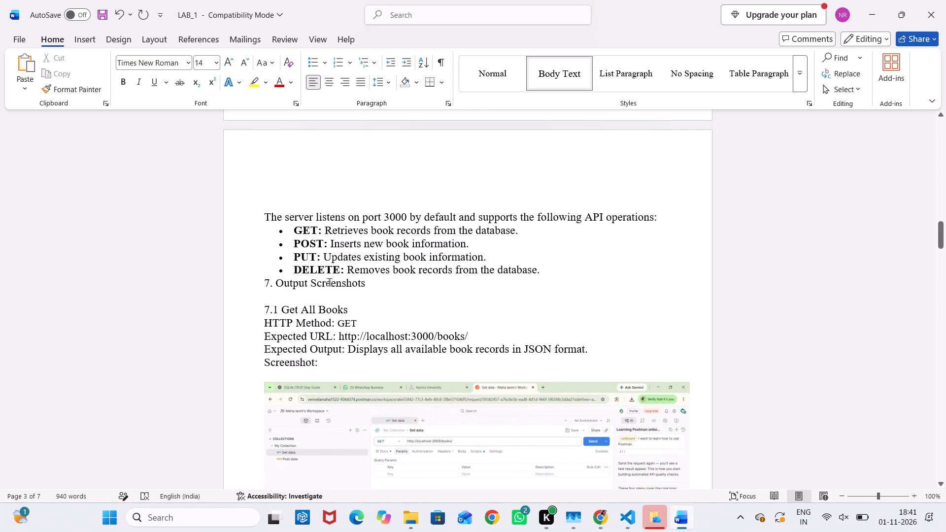
left_click_drag(274, 281, 374, 298)
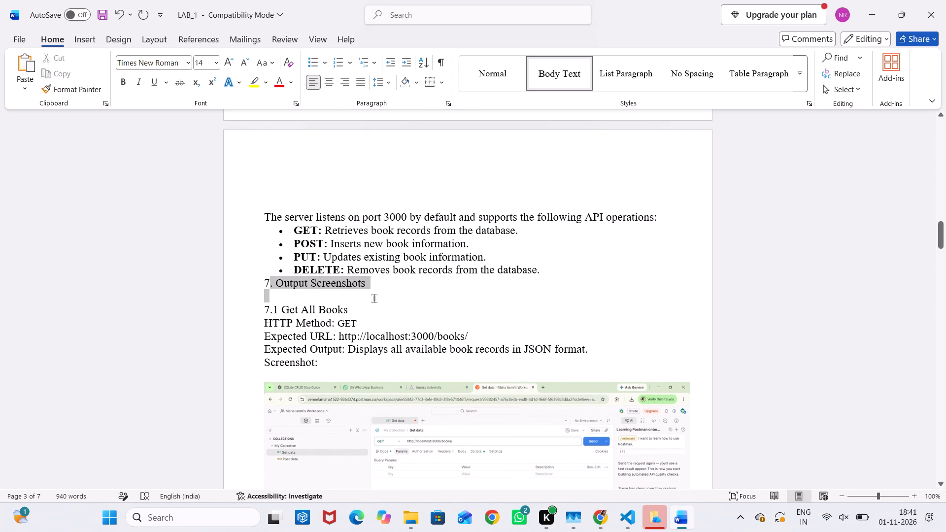
left_click_drag(374, 298, 403, 297)
key("ctrl+b")
left_click(403, 297)
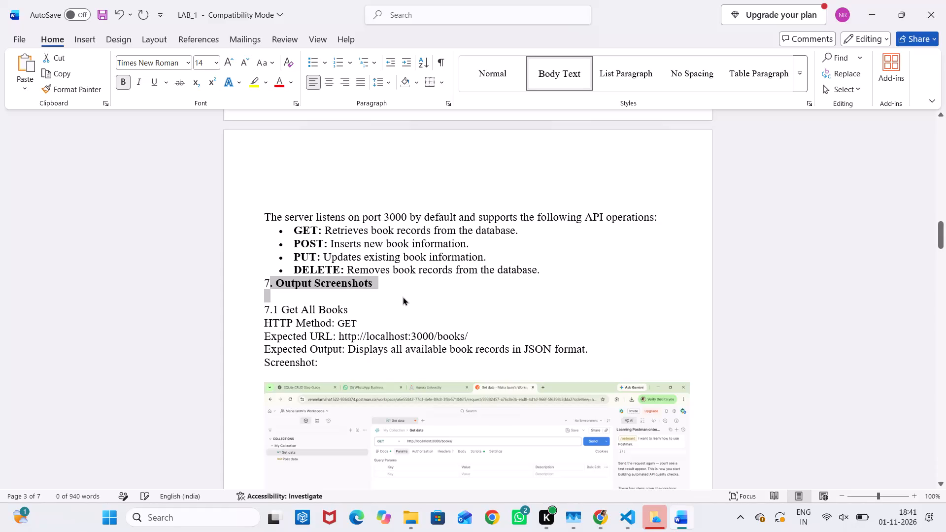
Under "7.1 Get All Books", reduce the expected URL and expected output values to 12 pt, leaving out their labels.
left_click_drag(341, 335, 467, 334)
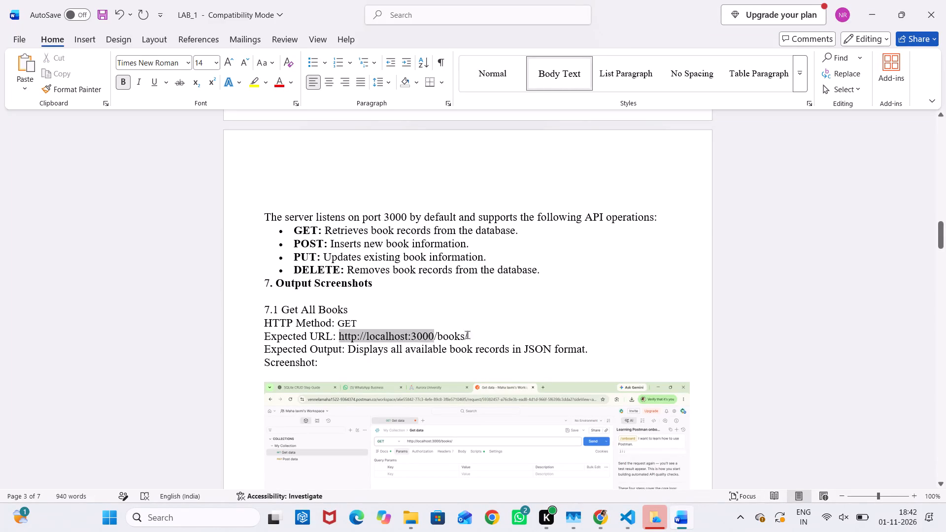
left_click_drag(467, 334, 486, 338)
left_click(243, 57)
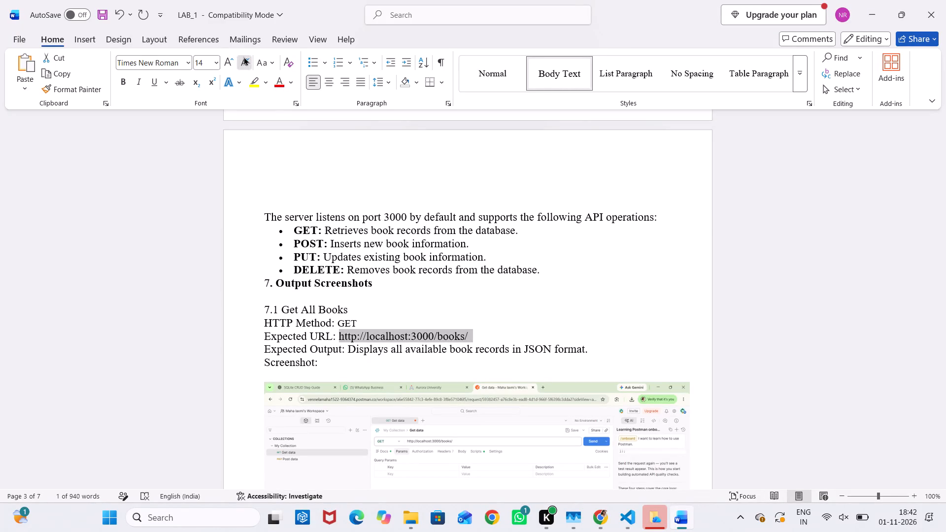
left_click(552, 287)
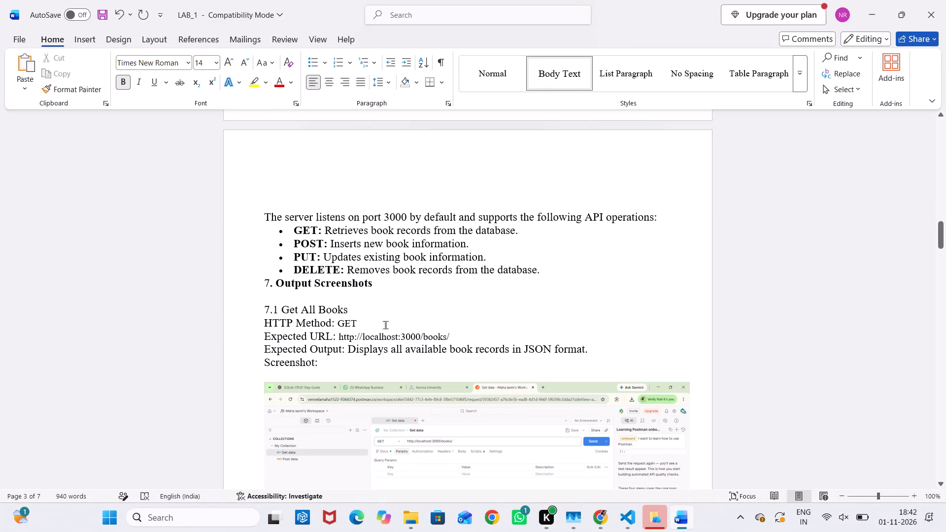
left_click_drag(350, 348, 597, 343)
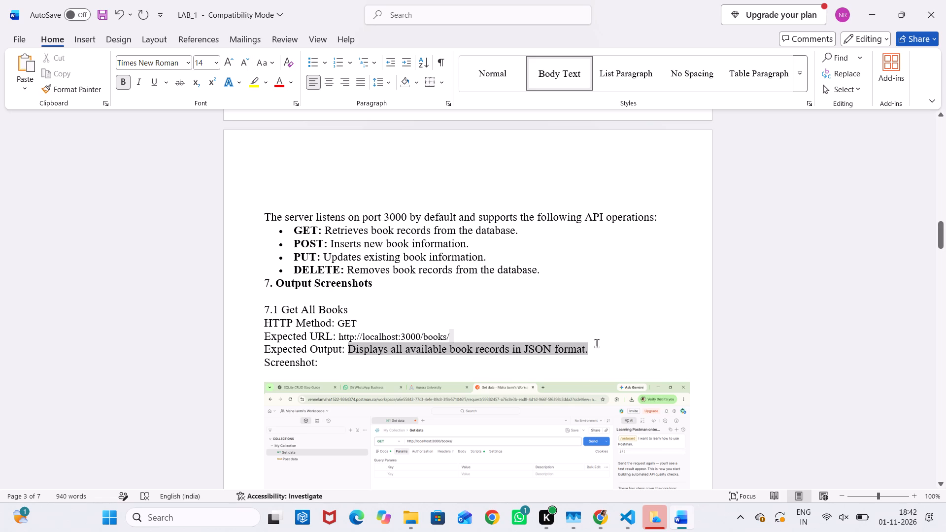
left_click_drag(597, 343, 603, 345)
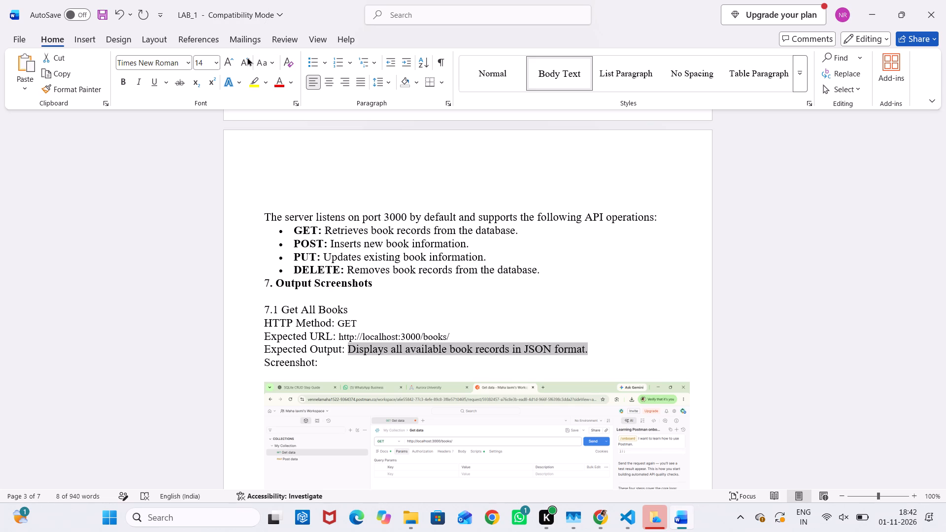
left_click(247, 57)
left_click(508, 253)
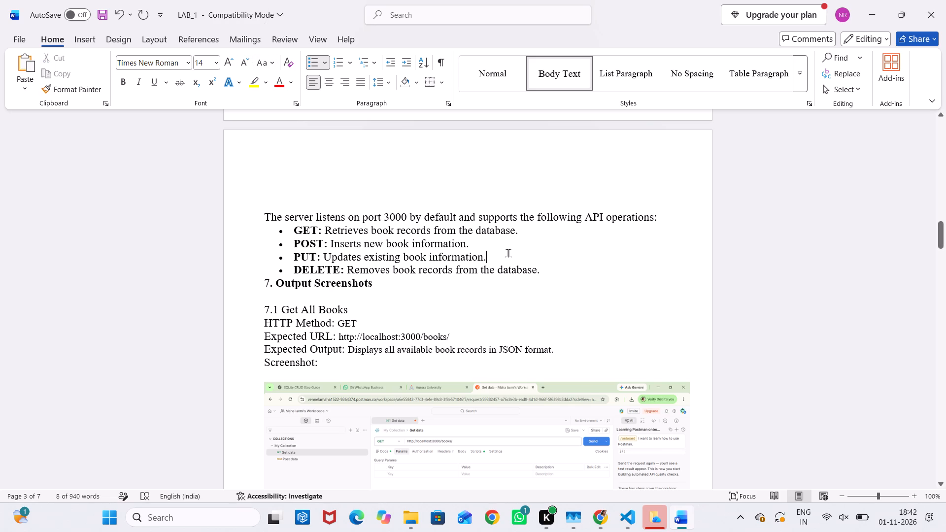
In section 6, reduce the text from the "screenshots:" bullet's description through the line introducing the API operations to 12 pt.
scroll(340, 235, "up", 1)
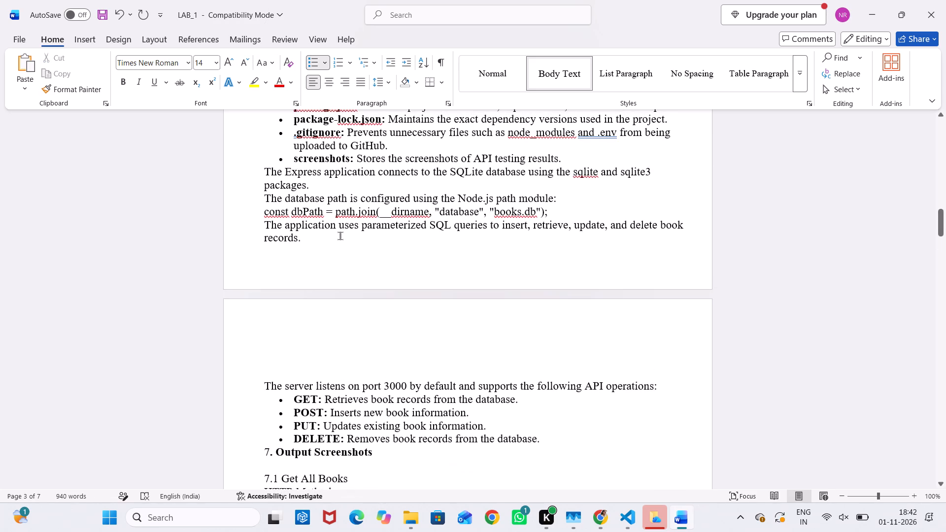
scroll(371, 272, "up", 1)
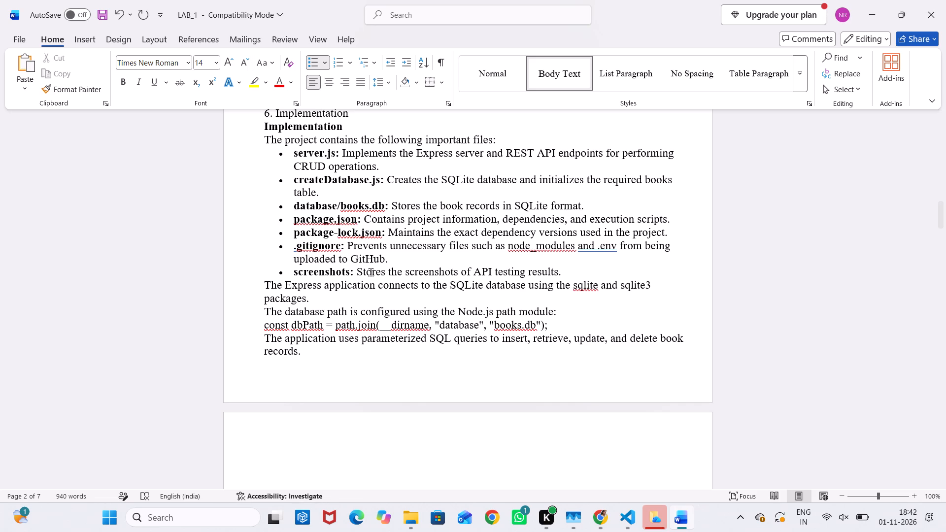
scroll(371, 272, "down", 1)
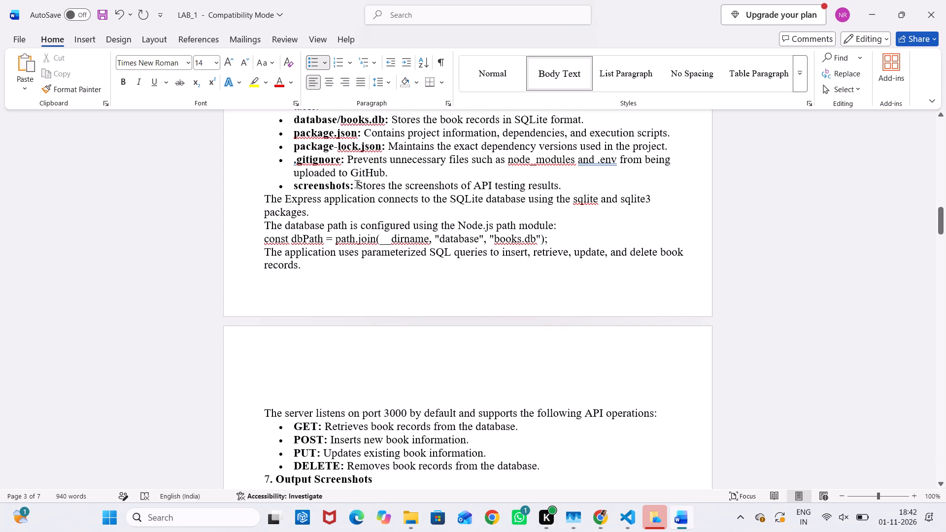
left_click_drag(356, 186, 729, 401)
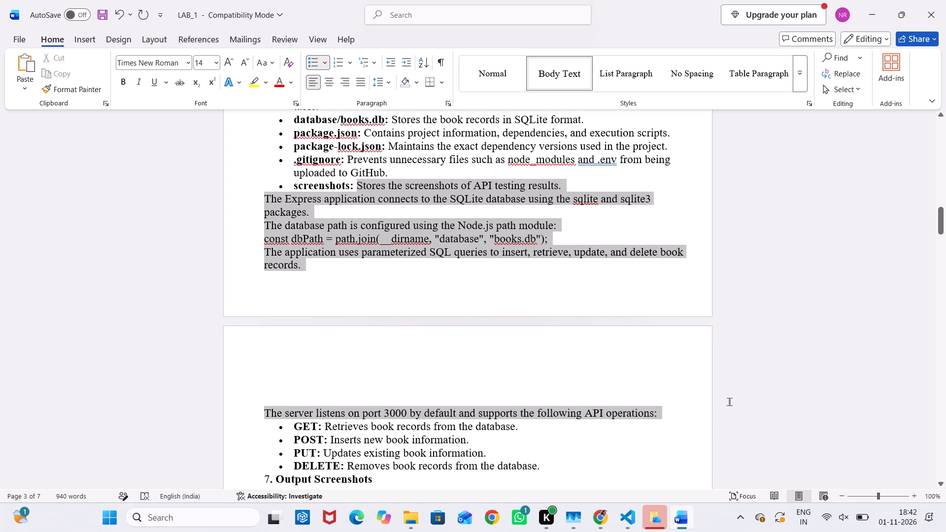
left_click_drag(729, 401, 744, 401)
left_click(244, 59)
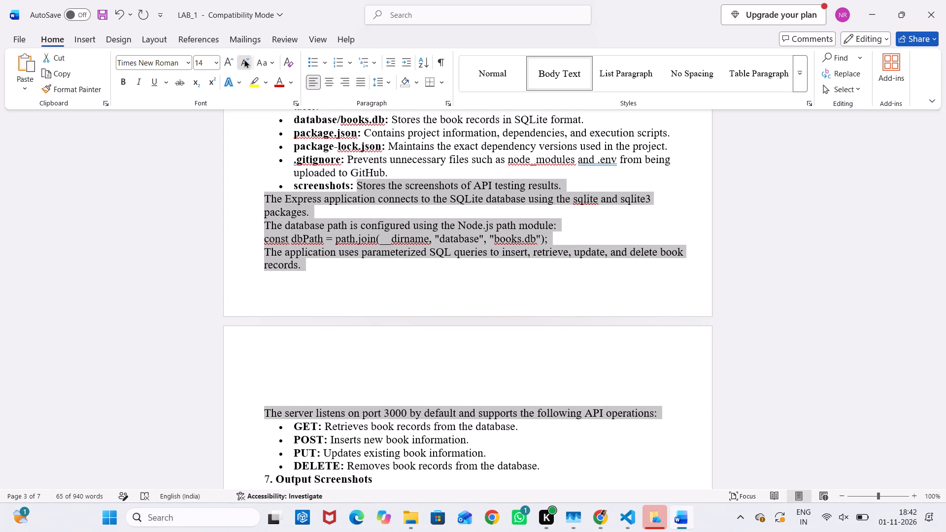
left_click(307, 304)
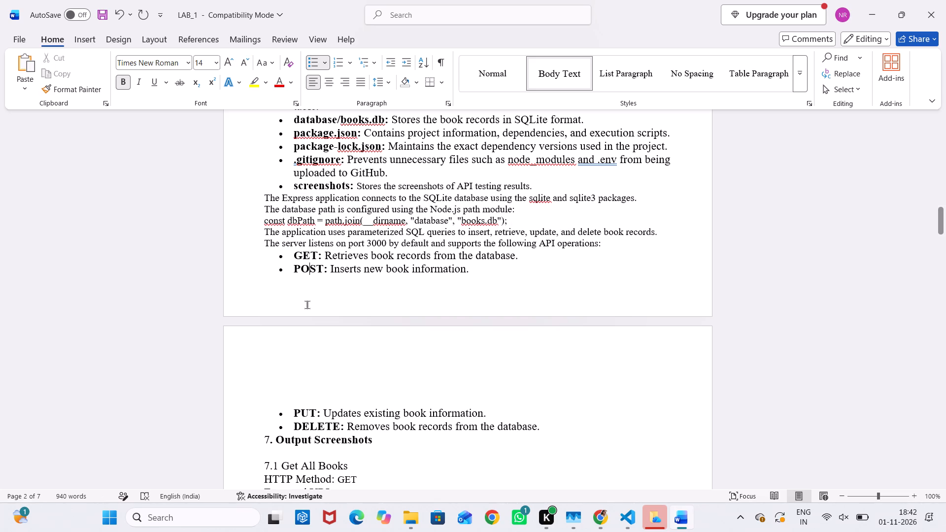
Look through the report from the theory section to the conclusion and back to section 7, checking the heading and body text formatting.
scroll(307, 304, "up", 1)
scroll(377, 268, "up", 3)
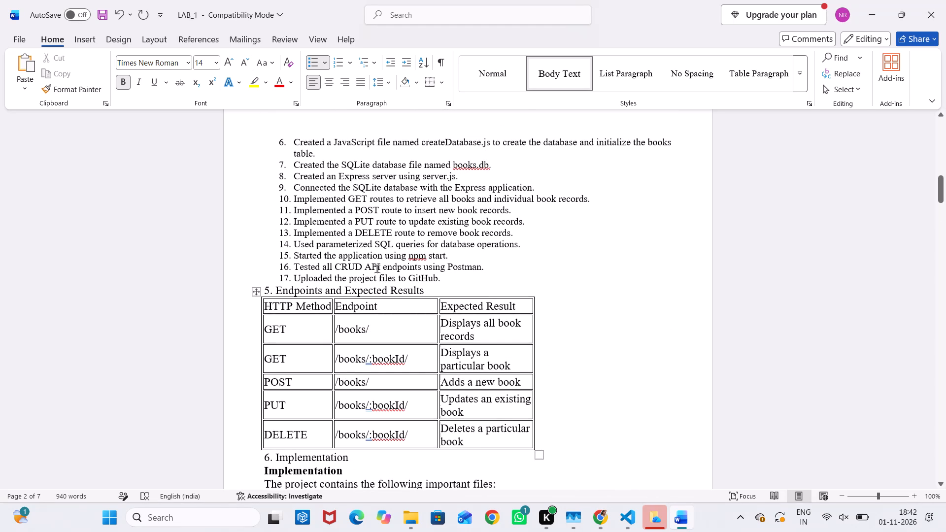
scroll(377, 268, "up", 4)
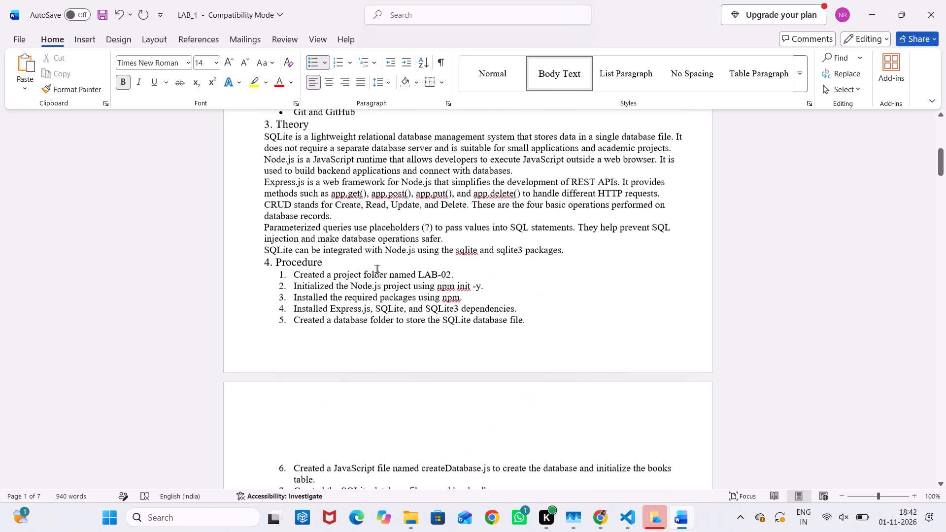
scroll(377, 268, "up", 2)
scroll(377, 268, "down", 9)
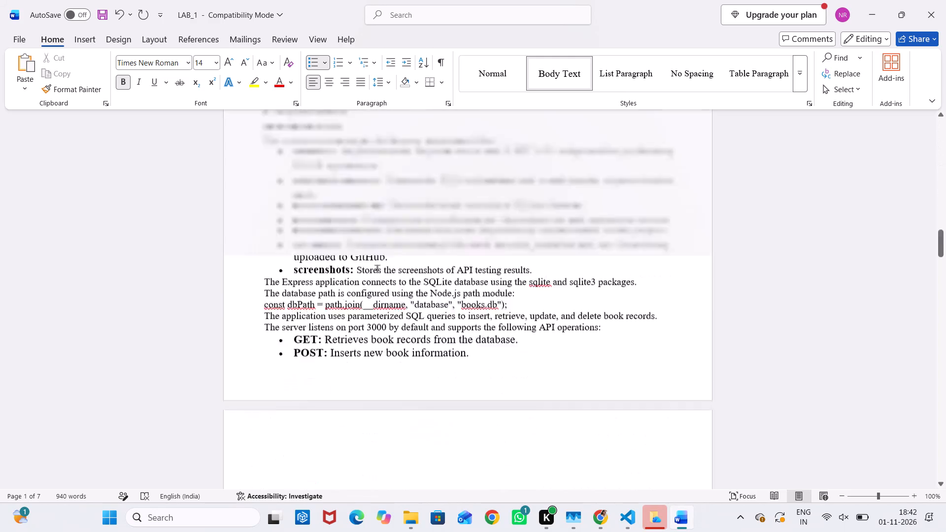
scroll(377, 268, "down", 7)
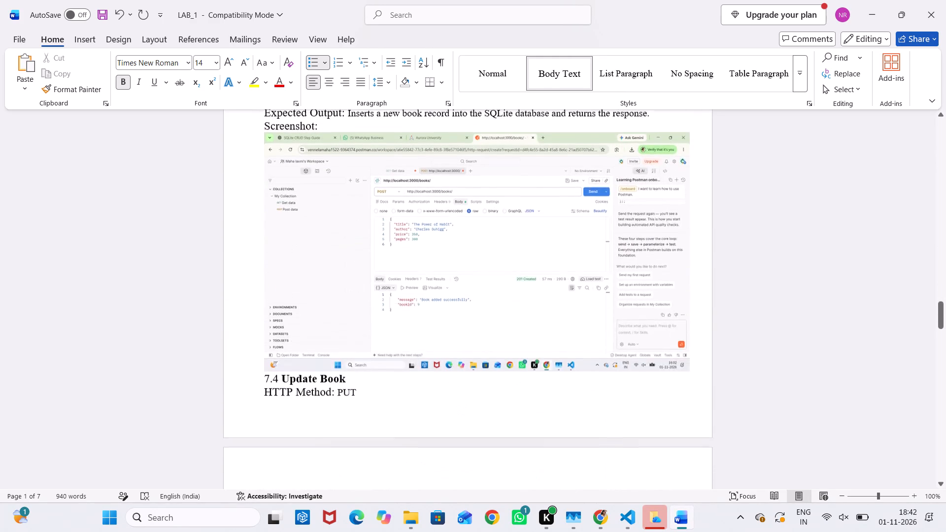
scroll(377, 268, "down", 10)
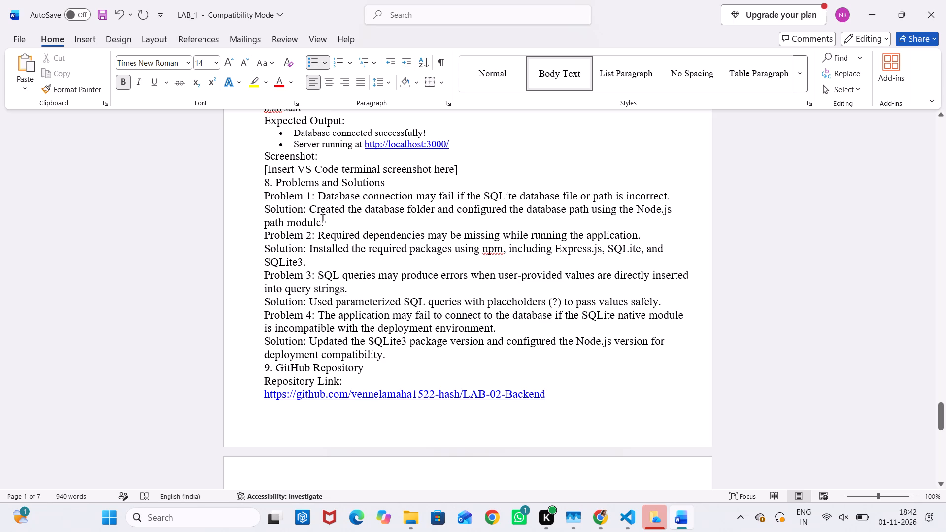
scroll(322, 218, "down", 2)
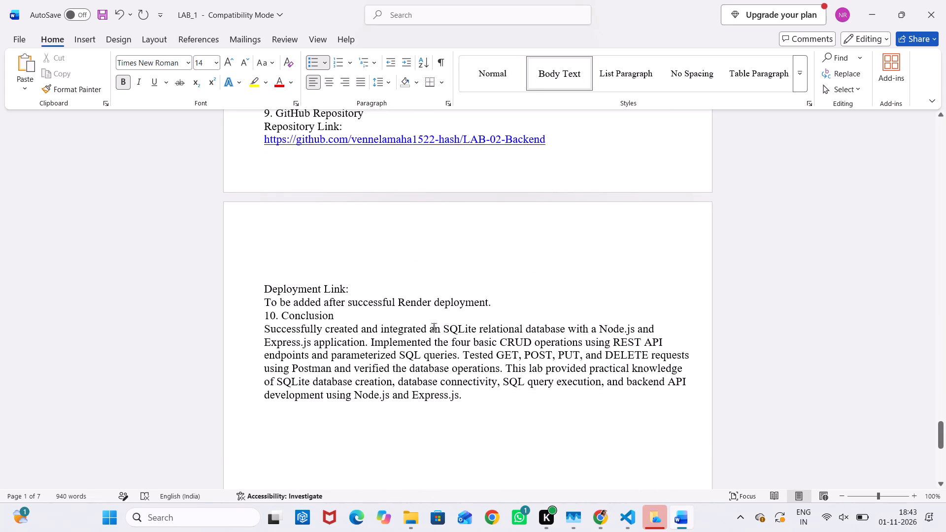
scroll(434, 327, "up", 11)
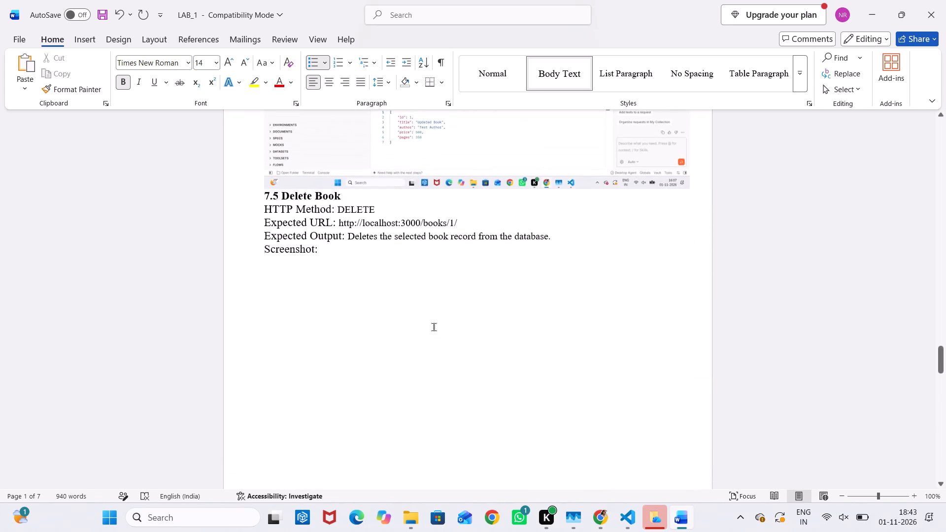
scroll(434, 327, "up", 8)
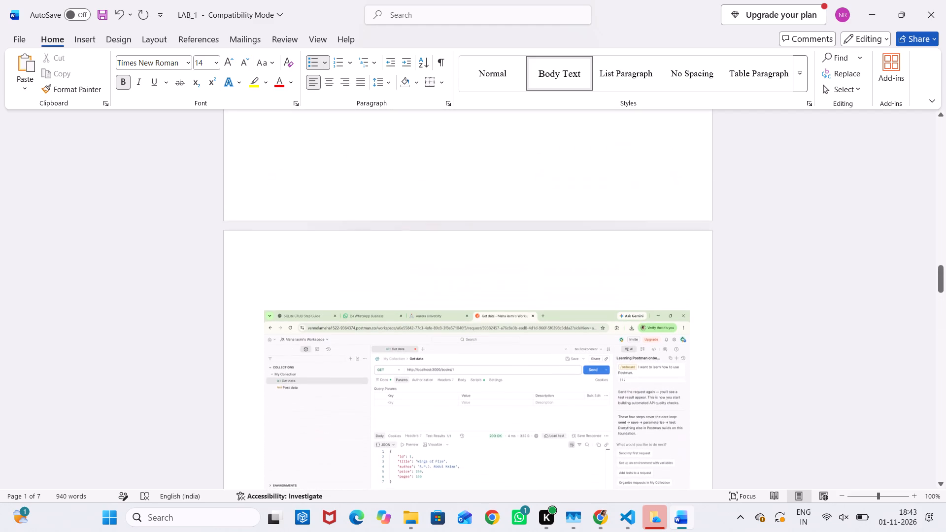
scroll(434, 327, "up", 3)
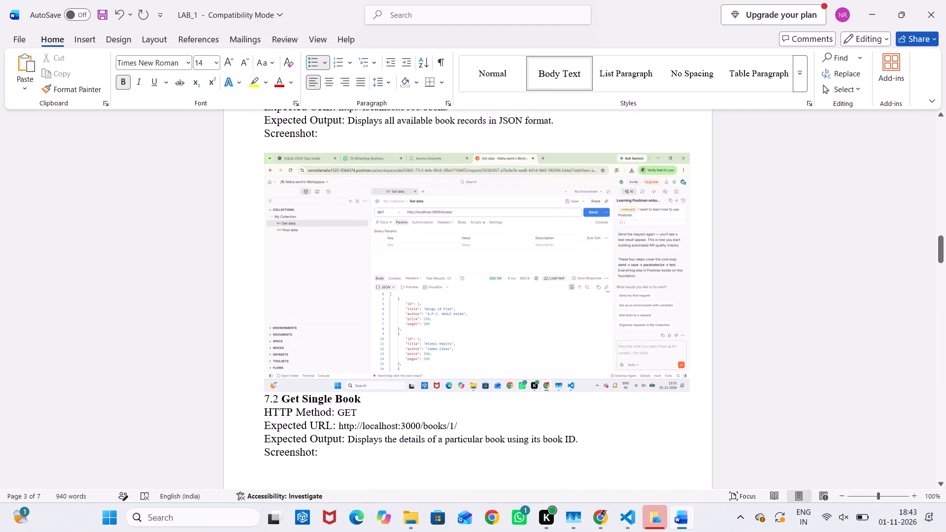
Look through the report from the title table to the GitHub Repository section, checking the heading and body text formatting.
scroll(434, 327, "up", 7)
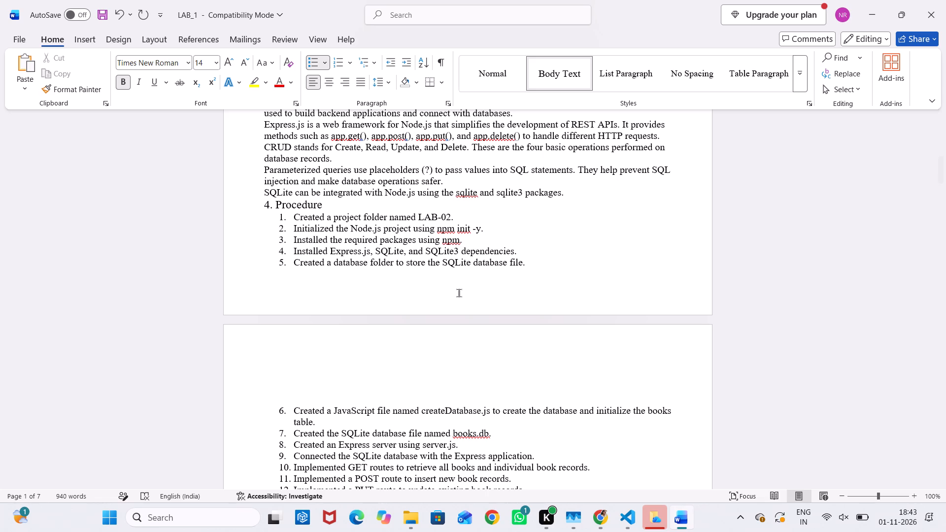
scroll(459, 293, "up", 5)
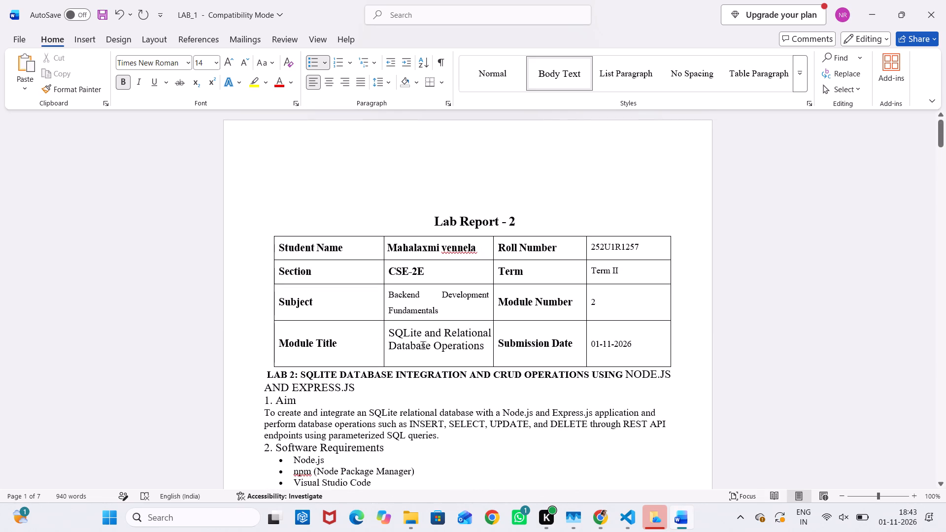
scroll(448, 332, "down", 7)
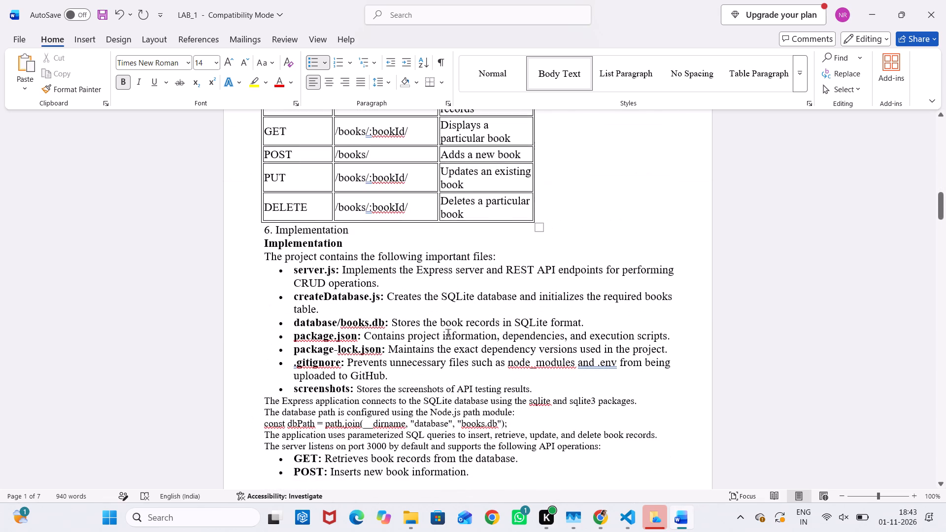
scroll(448, 332, "down", 1)
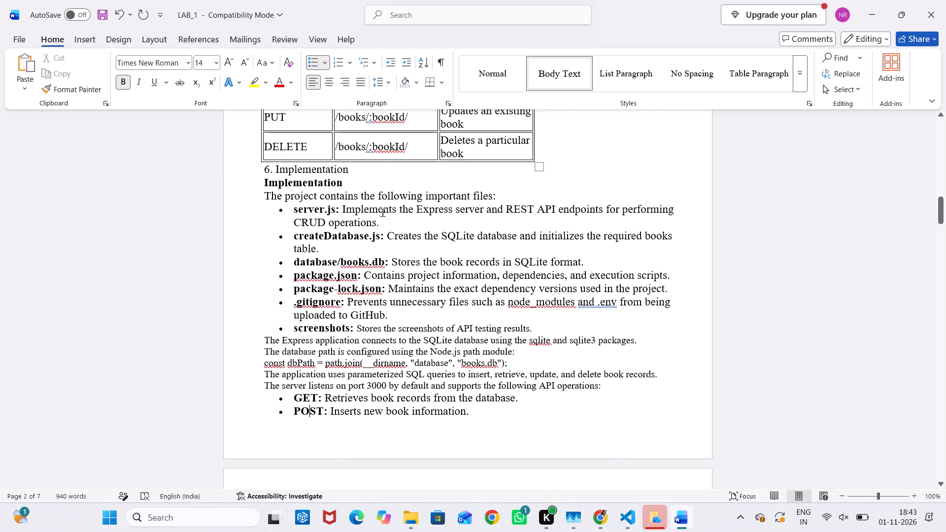
scroll(379, 227, "down", 1)
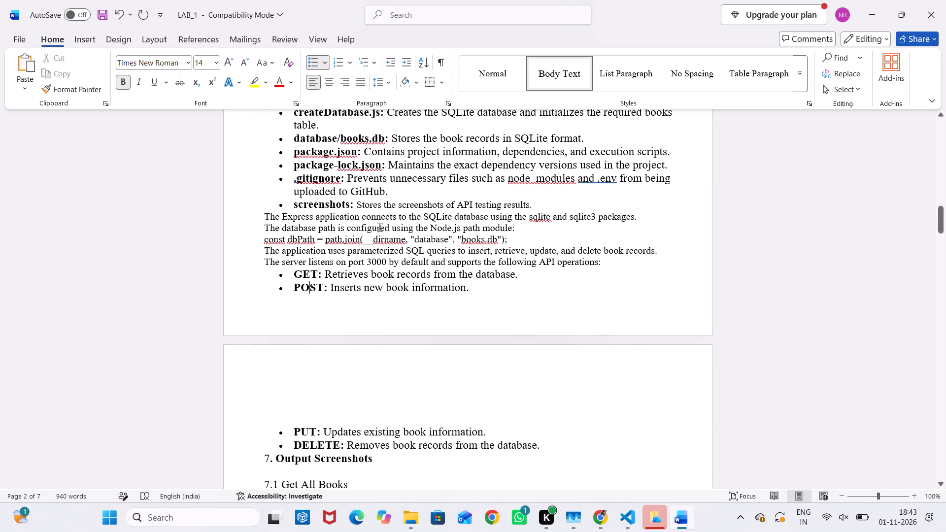
left_click(609, 265)
left_click(535, 242)
scroll(467, 331, "down", 2)
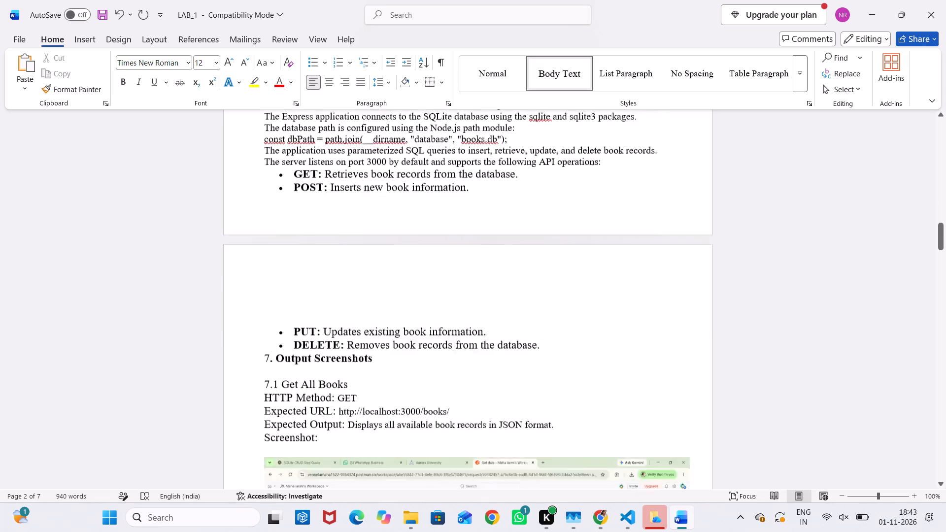
scroll(467, 331, "down", 4)
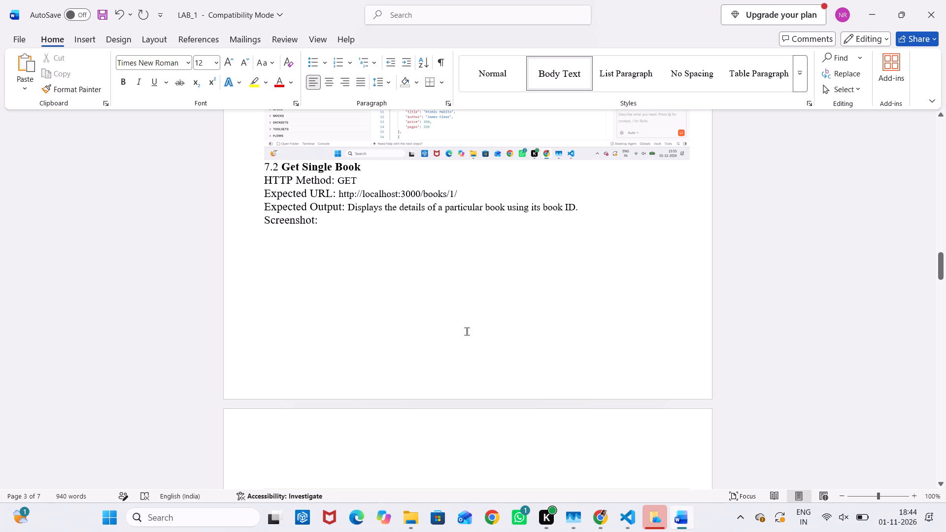
scroll(467, 331, "down", 5)
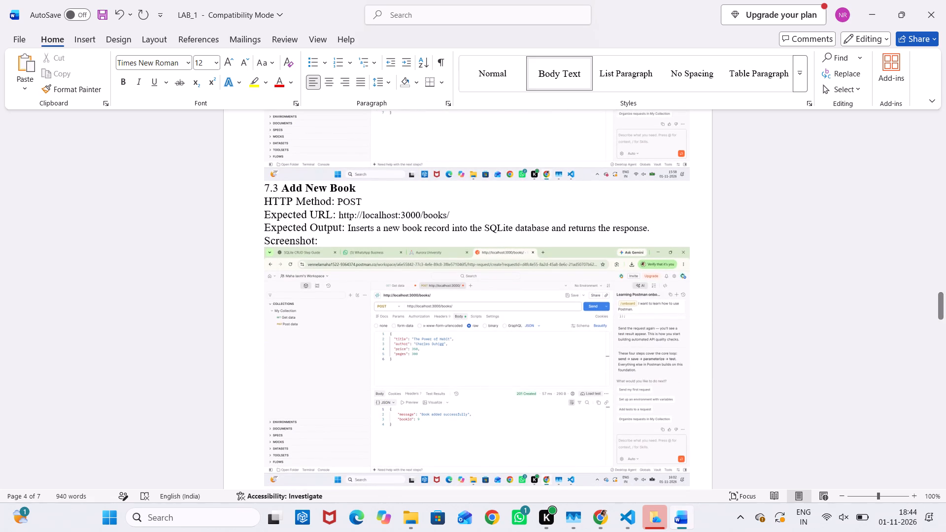
scroll(467, 331, "down", 4)
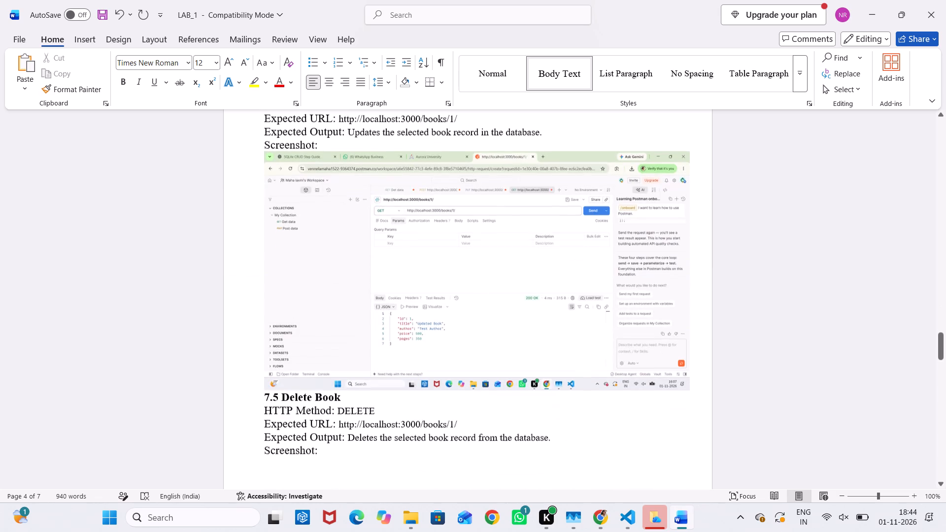
scroll(467, 331, "down", 7)
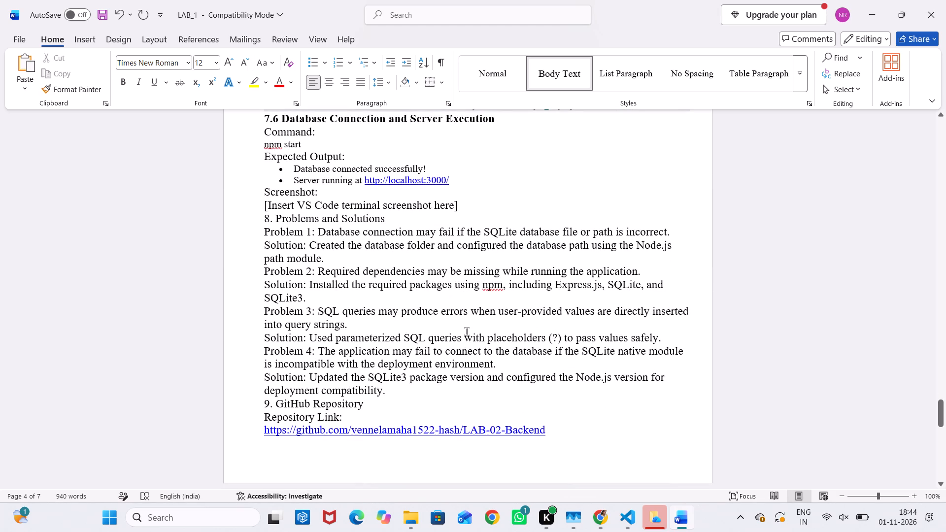
Delete the placeholder sentence "To be added after successful Render deployment." under "Deployment Link:", keeping the label.
scroll(467, 331, "down", 2)
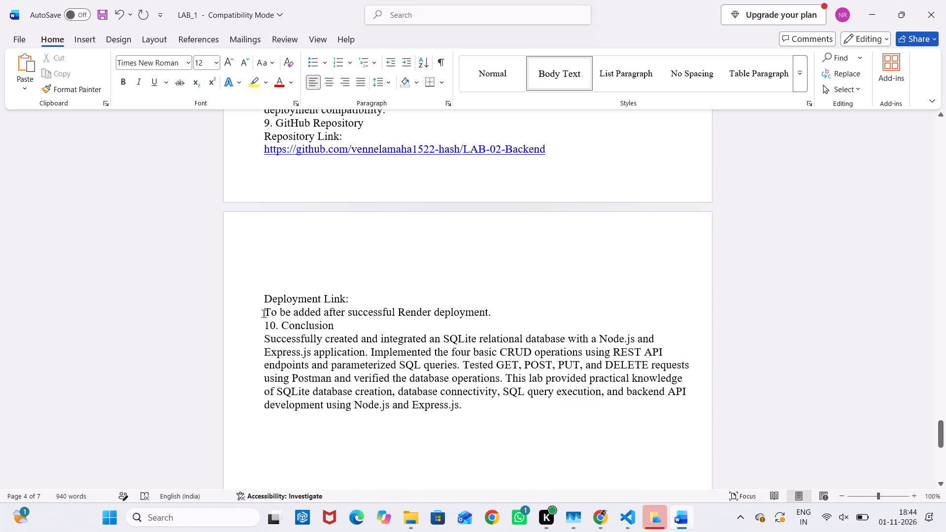
left_click_drag(264, 313, 557, 313)
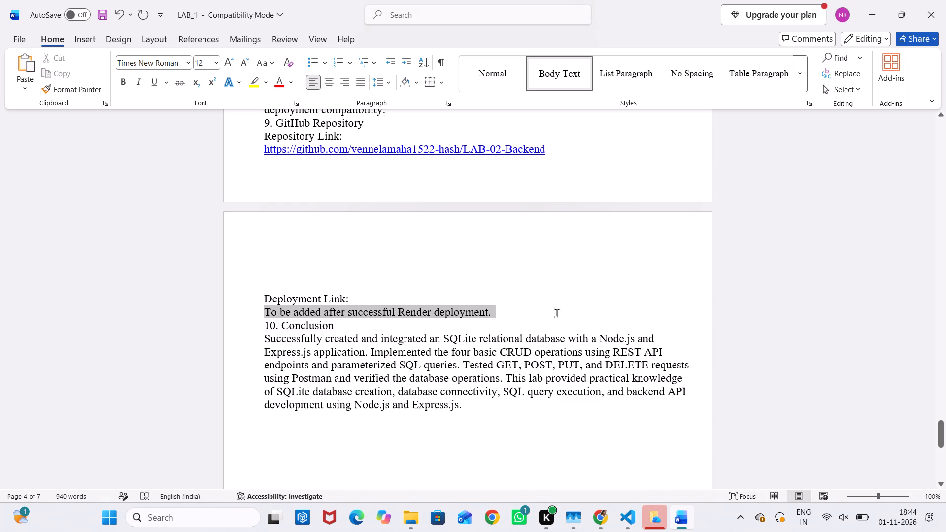
left_click_drag(557, 313, 587, 313)
key("BackSpace")
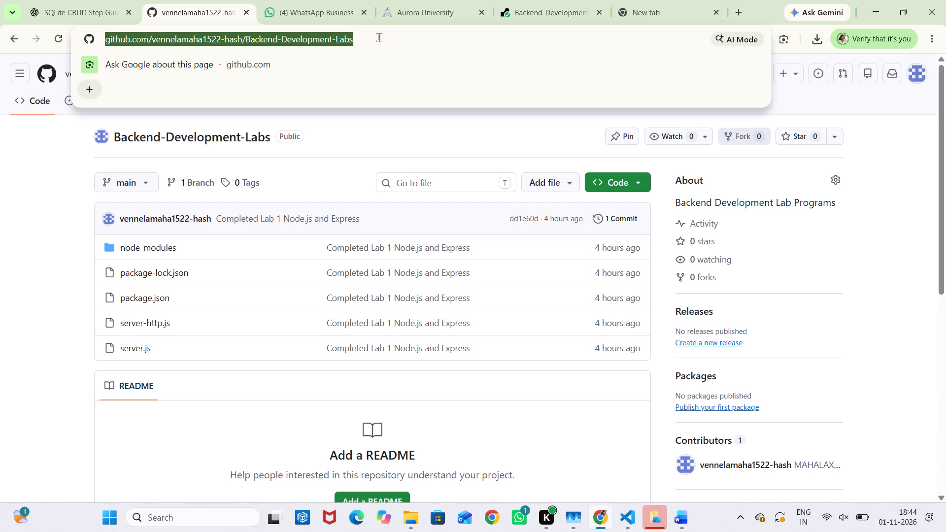
Copy the web address of the Backend-Development-Labs GitHub repository.
key("ctrl+c")
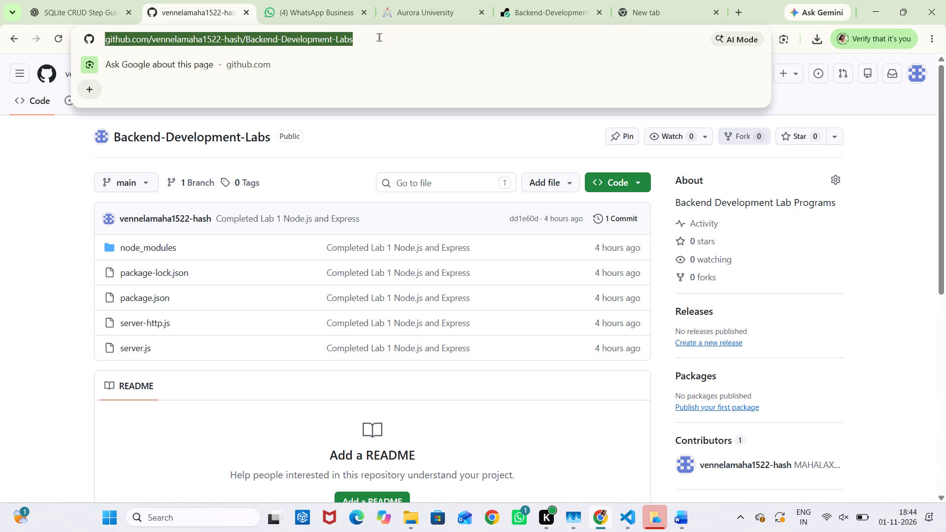
left_click(379, 37)
Bring up the Render deploy page of Backend-Development-Labs and look through its deploy logs for the live service's link.
left_click(515, 0)
scroll(500, 400, "down", 2)
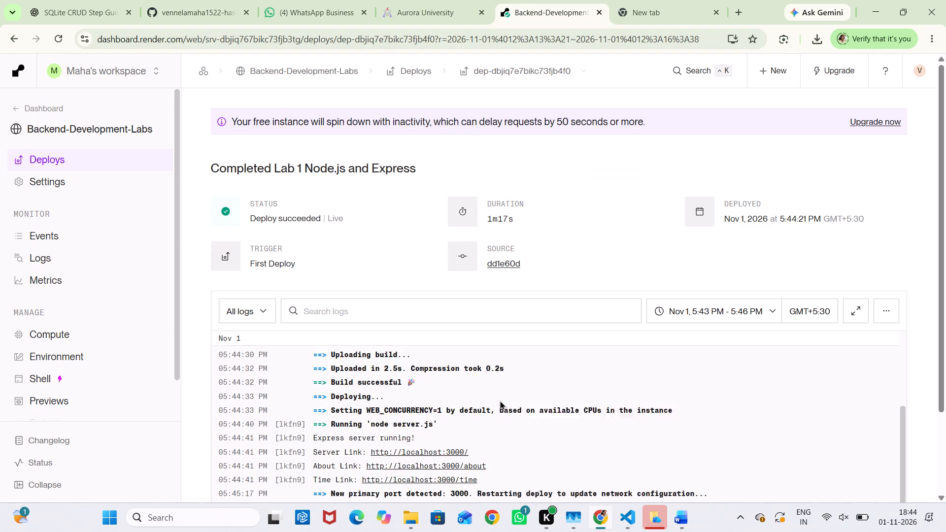
scroll(500, 400, "down", 5)
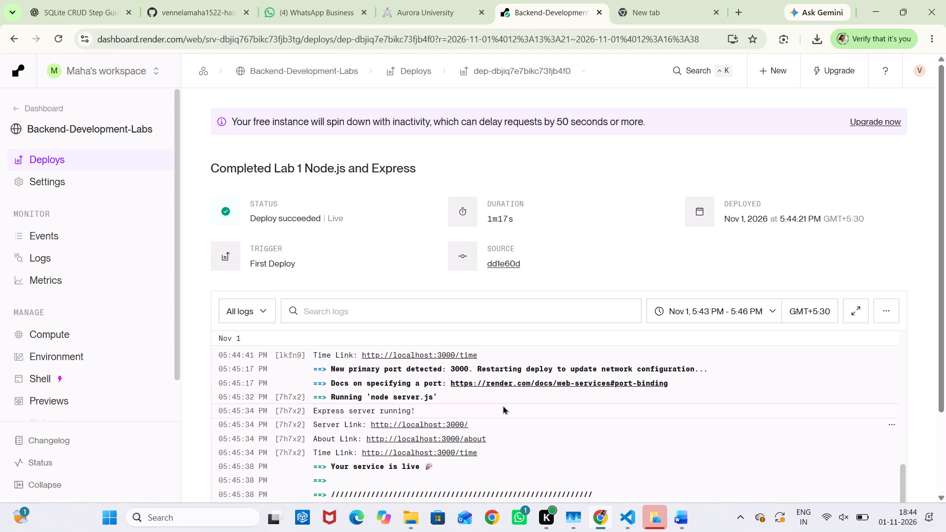
left_click_drag(449, 379, 652, 395)
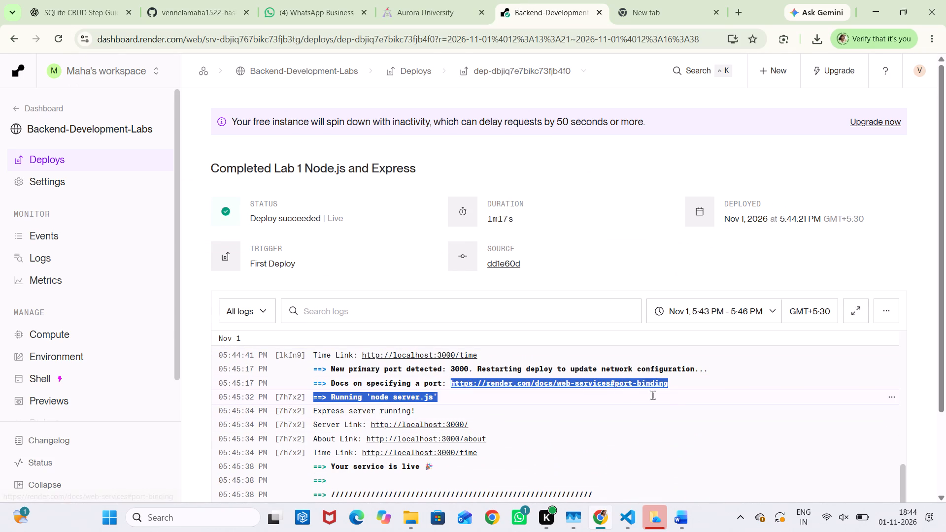
left_click_drag(652, 395, 674, 385)
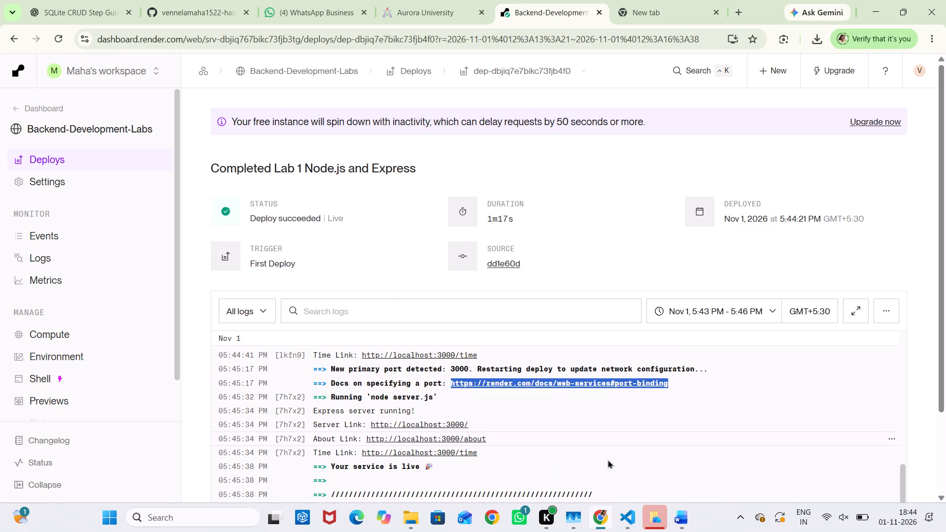
left_click(608, 460)
scroll(608, 460, "down", 9)
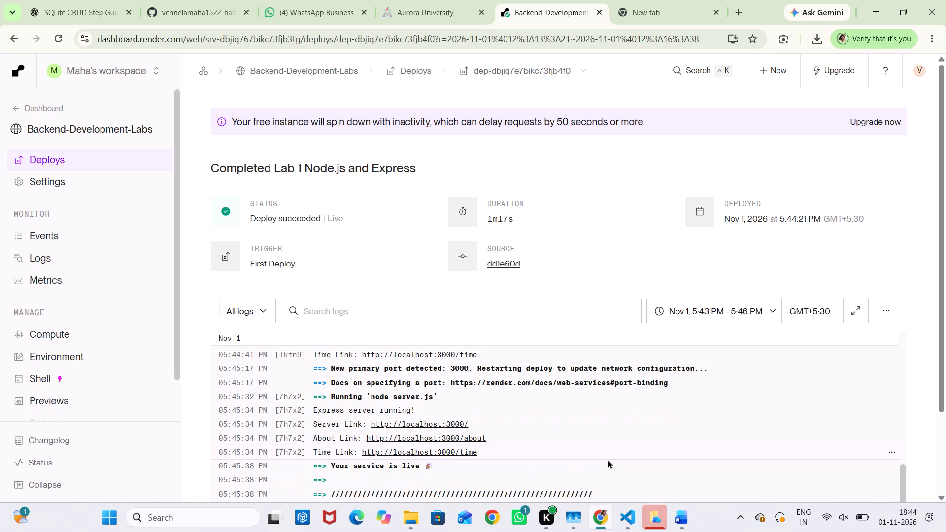
scroll(608, 460, "up", 5)
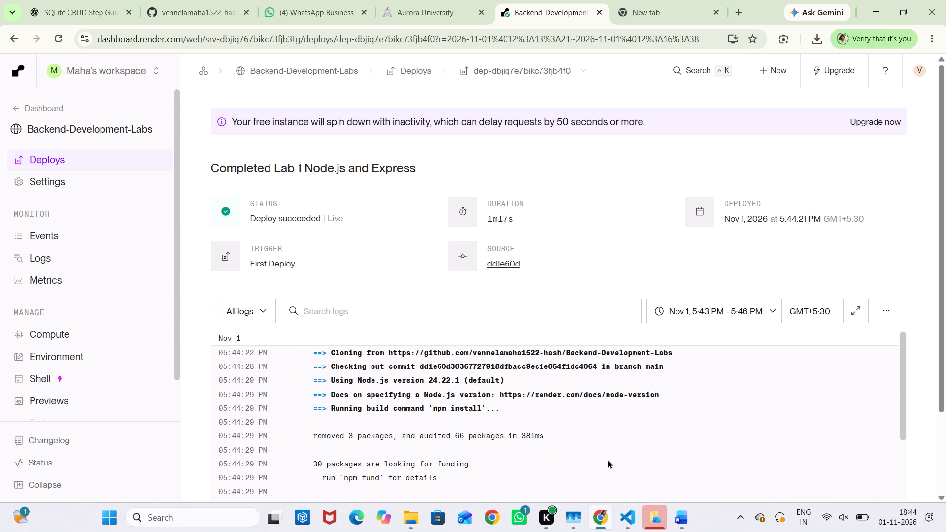
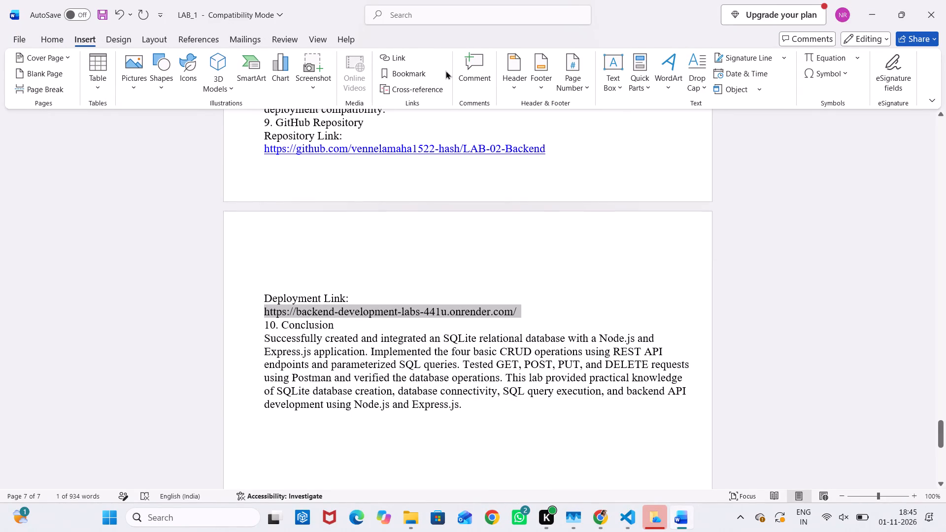
left_click(396, 54)
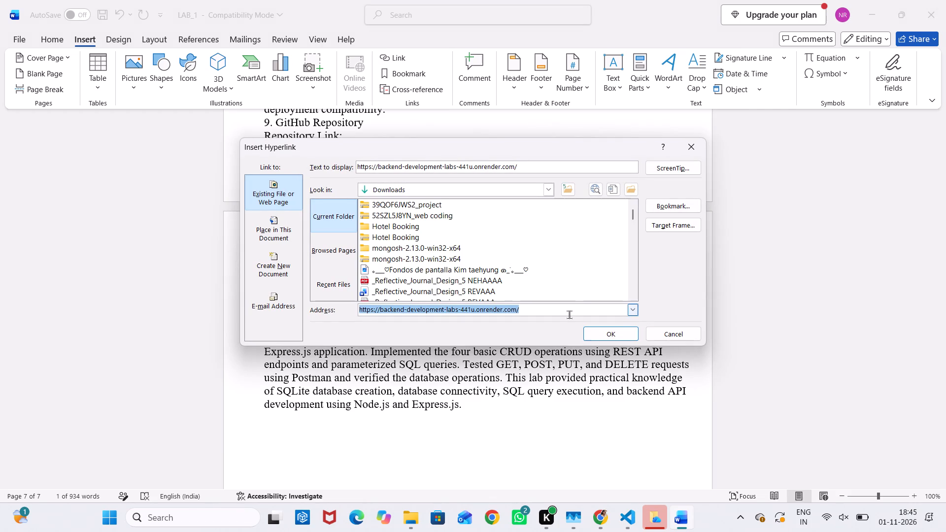
left_click(603, 333)
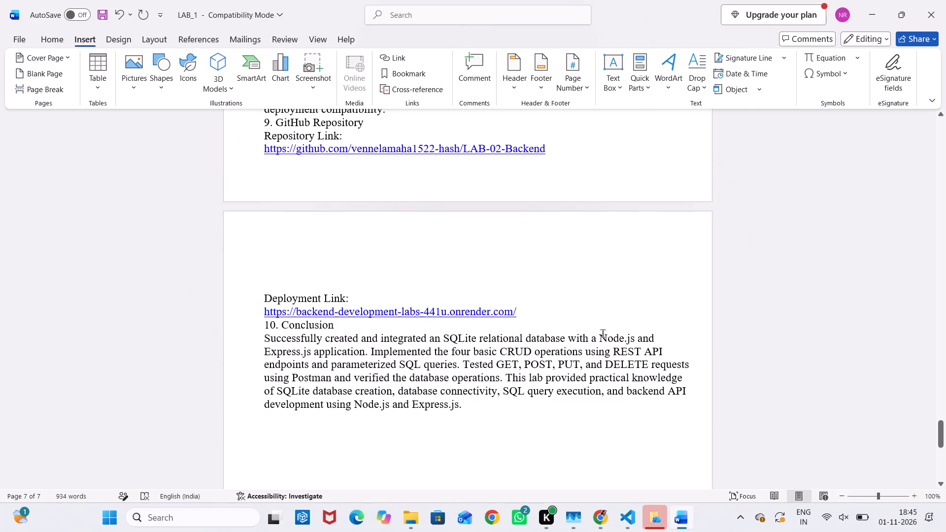
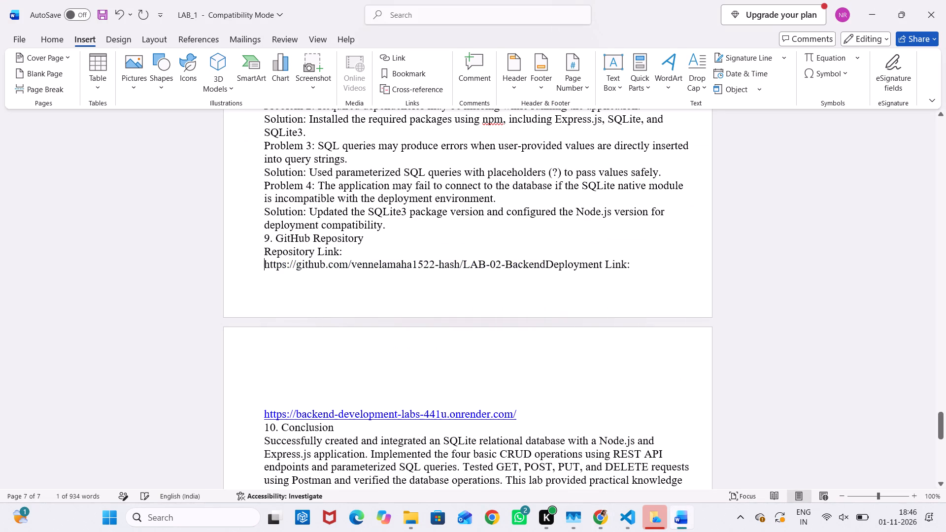
Undo the last replacement under "Repository Link:" and replace that link with the copied LAB-02-Backend GitHub URL, keeping "Deployment Link:" on its own line.
key("ctrl+z")
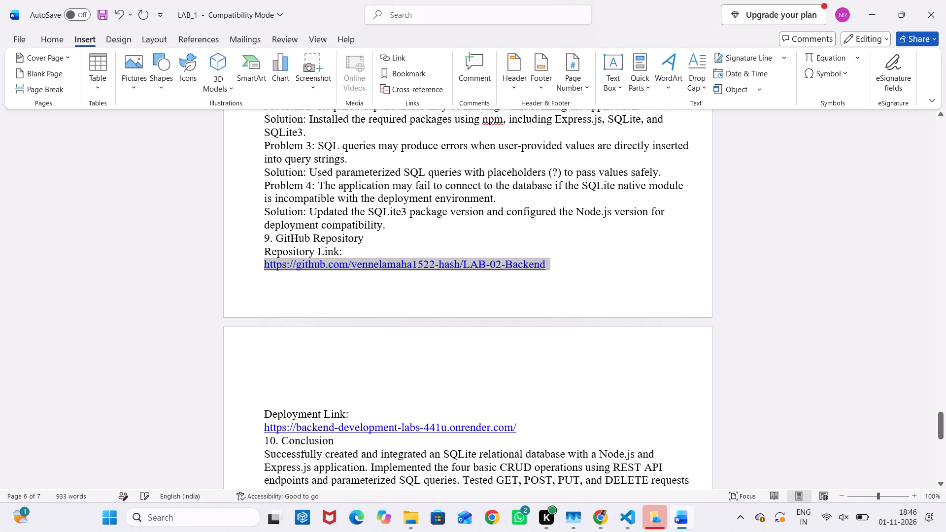
key("BackSpace")
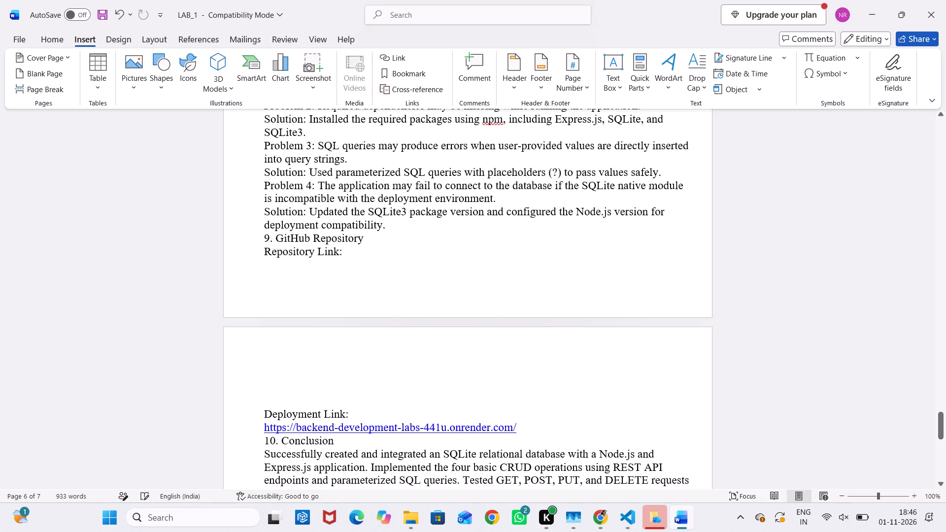
key("ctrl+v")
Turn the LAB-02-Backend URL under "Repository Link:" into a hyperlink that uses the same GitHub URL as its address.
left_click_drag(263, 262, 283, 263)
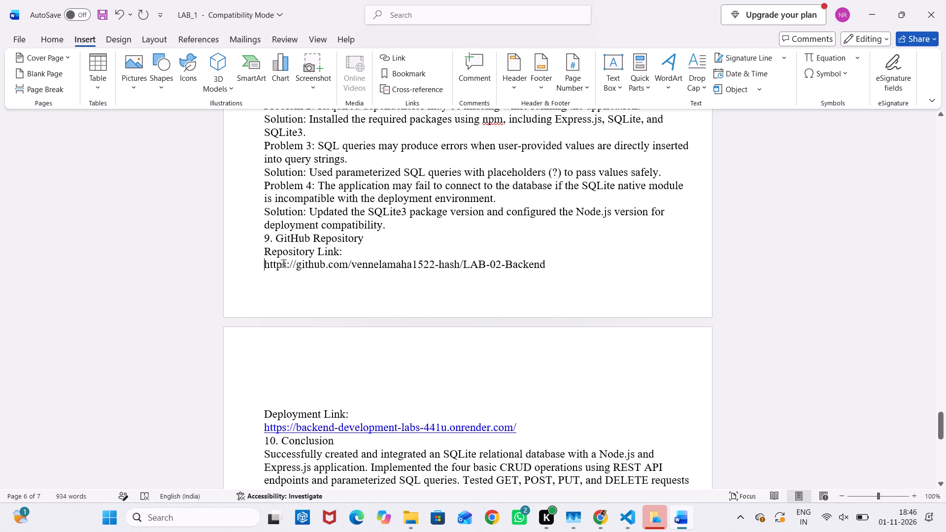
left_click_drag(283, 263, 622, 264)
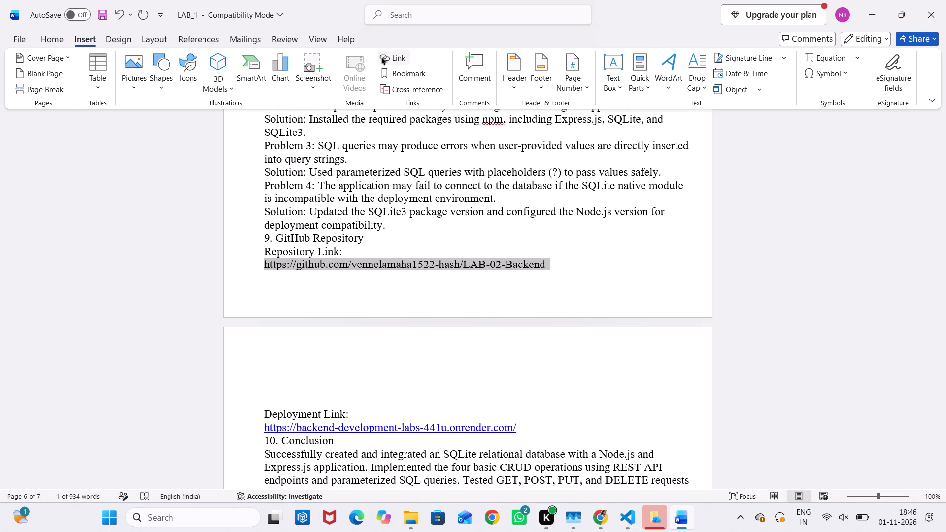
left_click(388, 56)
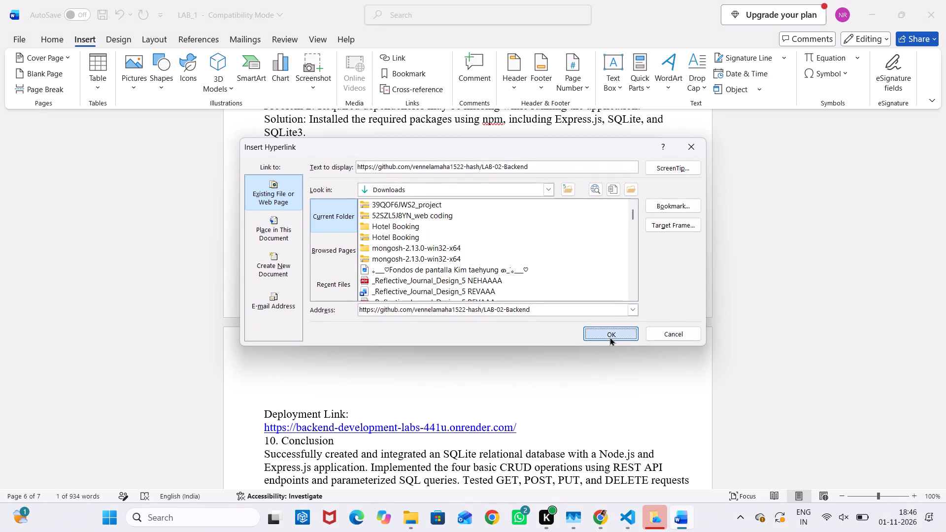
Insert the GitHub hyperlink for the LAB-02-Backend repository under "Repository Link:" in the report.
left_click(609, 337)
scroll(609, 337, "down", 1)
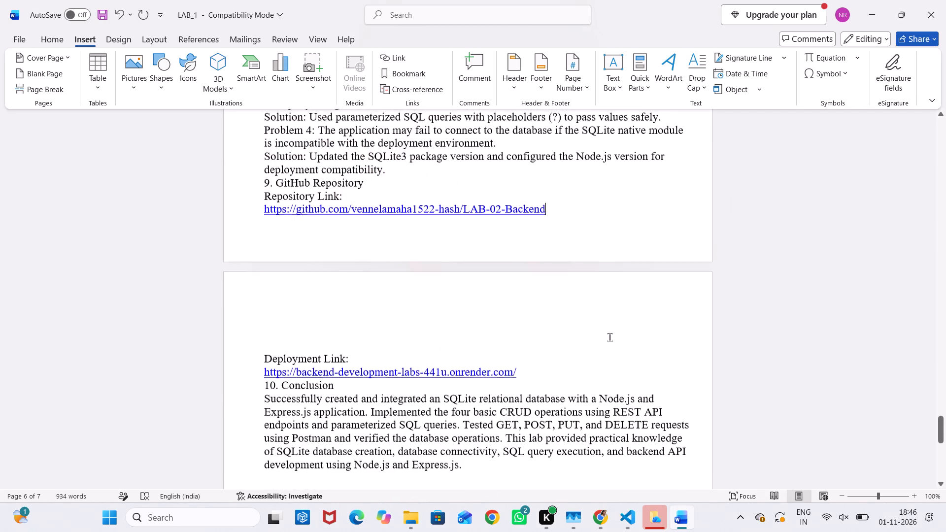
Make the "Repository Link:" and "Deployment Link:" labels bold.
scroll(609, 337, "up", 1)
left_click_drag(262, 340, 274, 339)
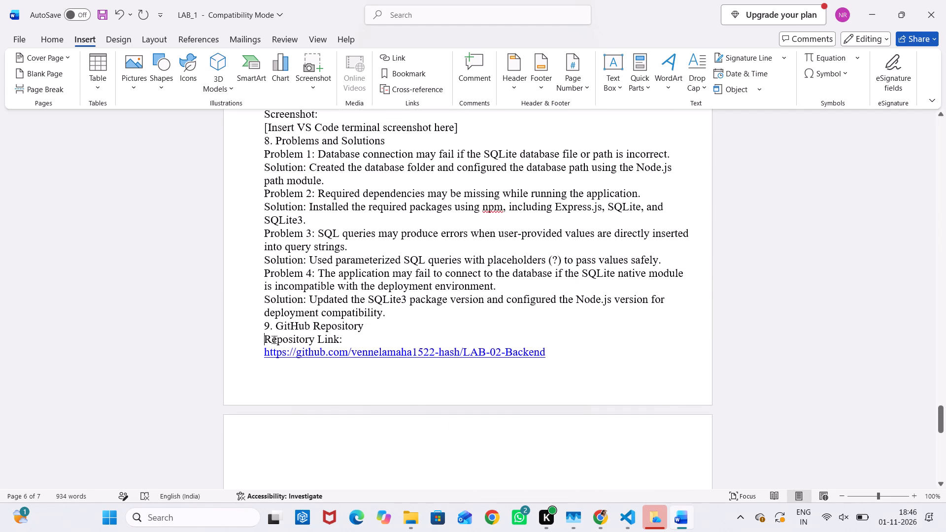
left_click_drag(274, 339, 358, 339)
key("ctrl+b")
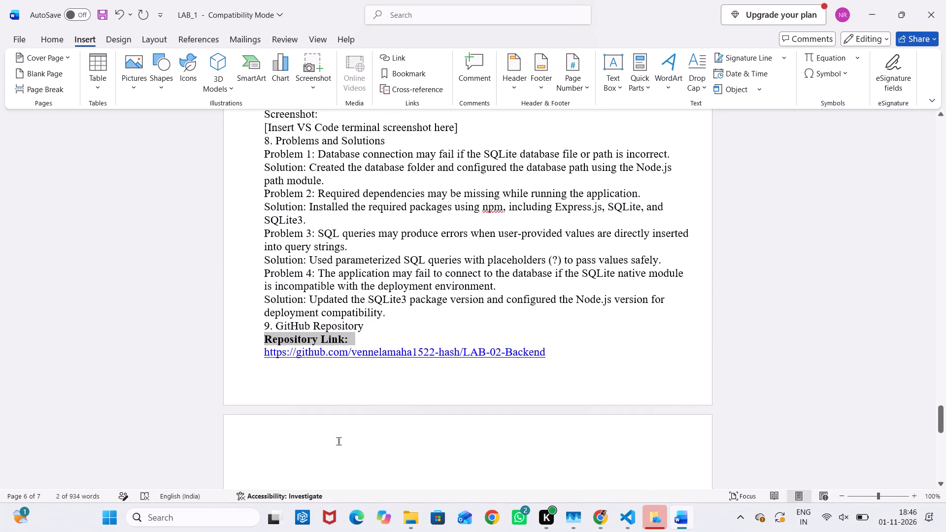
left_click(338, 441)
scroll(338, 441, "down", 1)
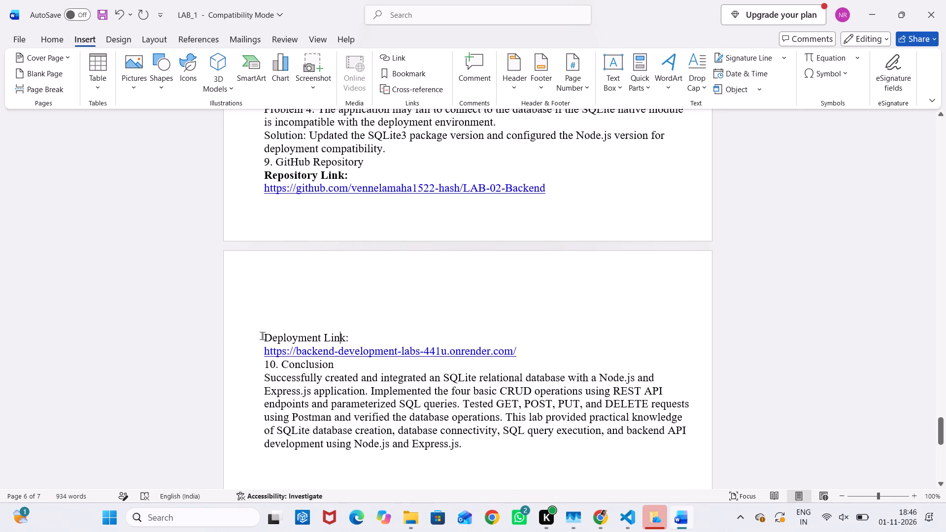
left_click_drag(262, 335, 362, 340)
key("ctrl+b")
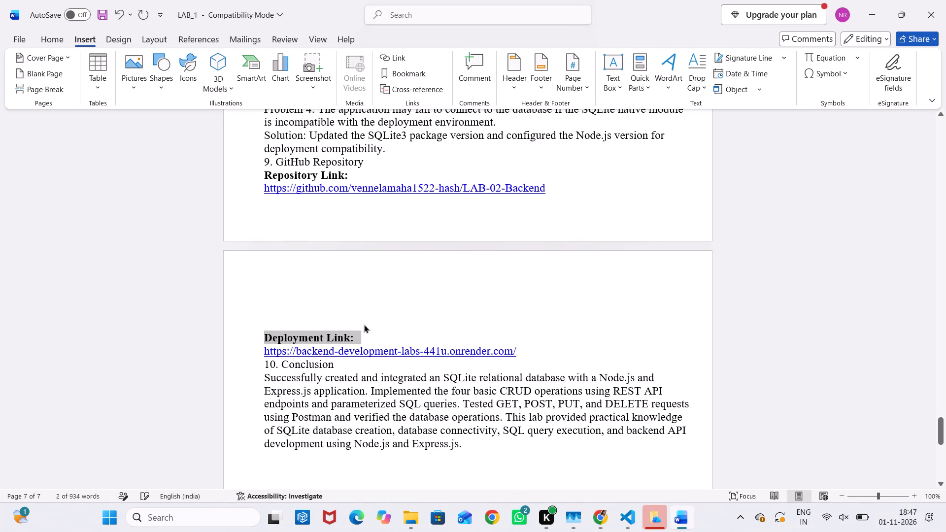
left_click(407, 279)
Replace the "9. GitHub Repository" heading with a blank line above "Repository Link:".
scroll(407, 279, "up", 1)
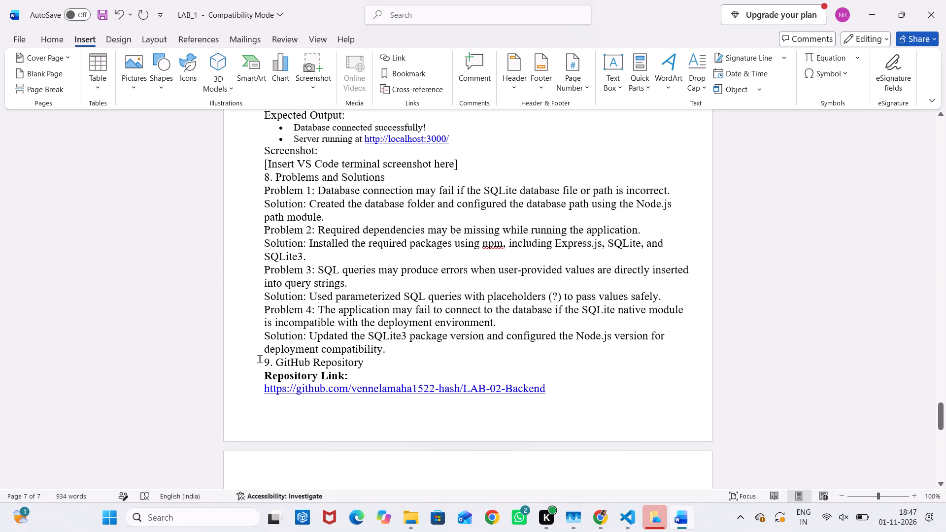
left_click_drag(260, 359, 383, 361)
key("BackSpace")
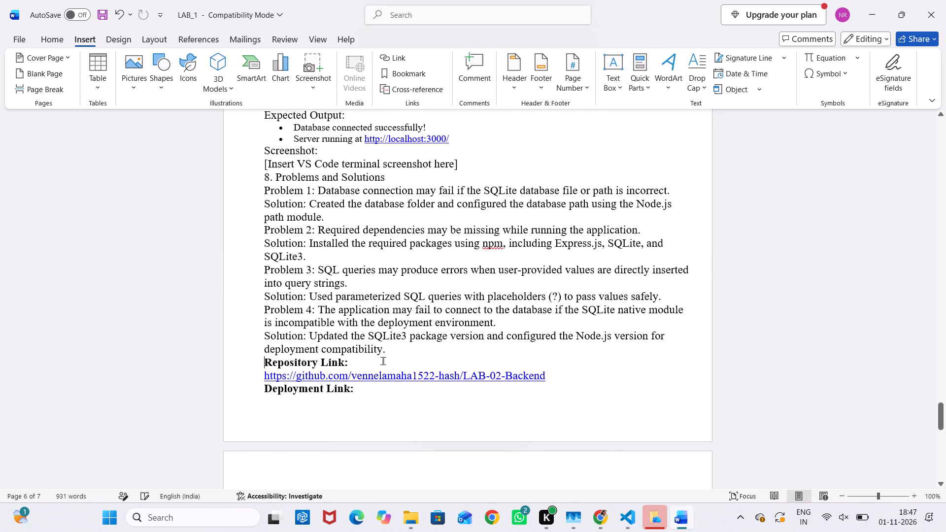
left_click(396, 353)
key("Return")
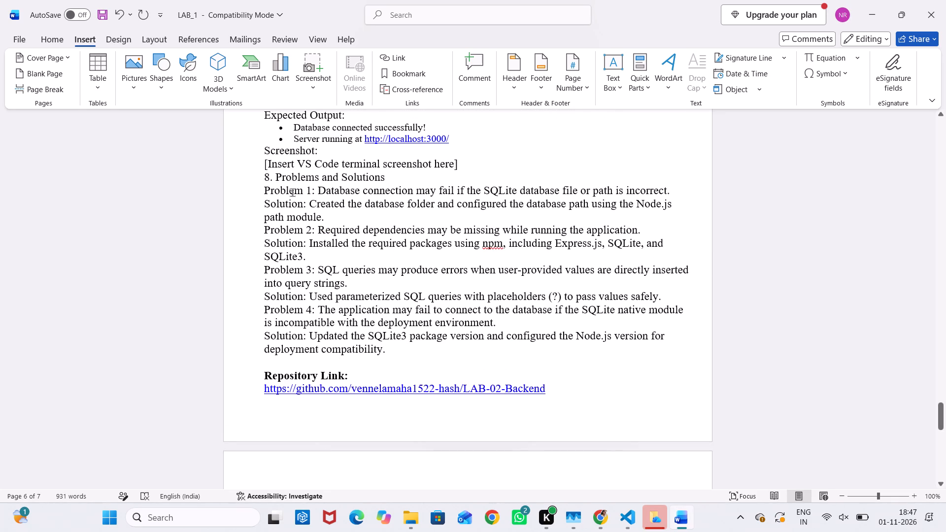
Reduce the problem and solution paragraphs under "8. Problems and Solutions" to 12 pt.
left_click_drag(263, 188, 412, 359)
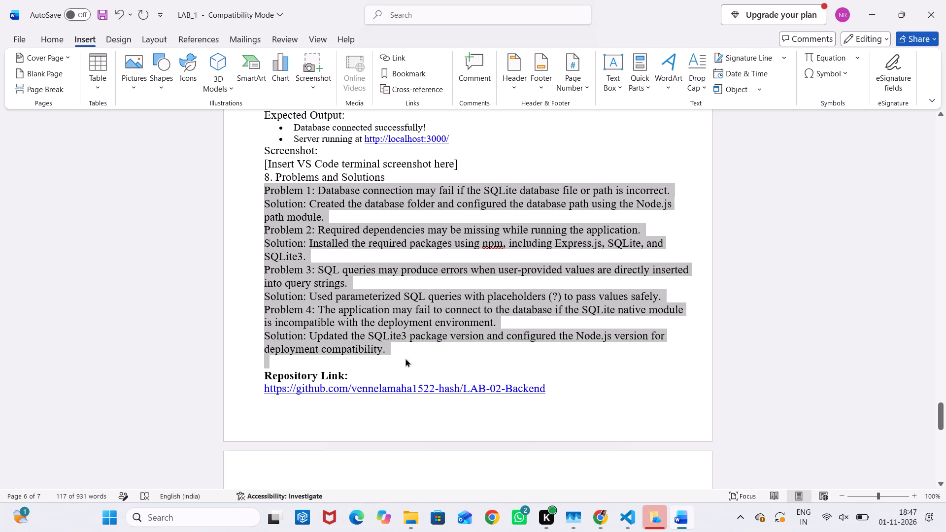
left_click(55, 34)
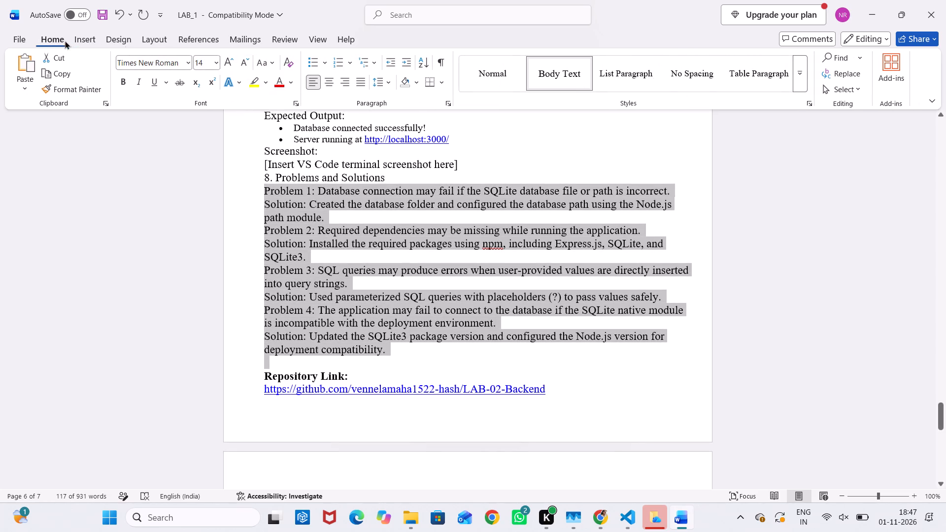
left_click(246, 62)
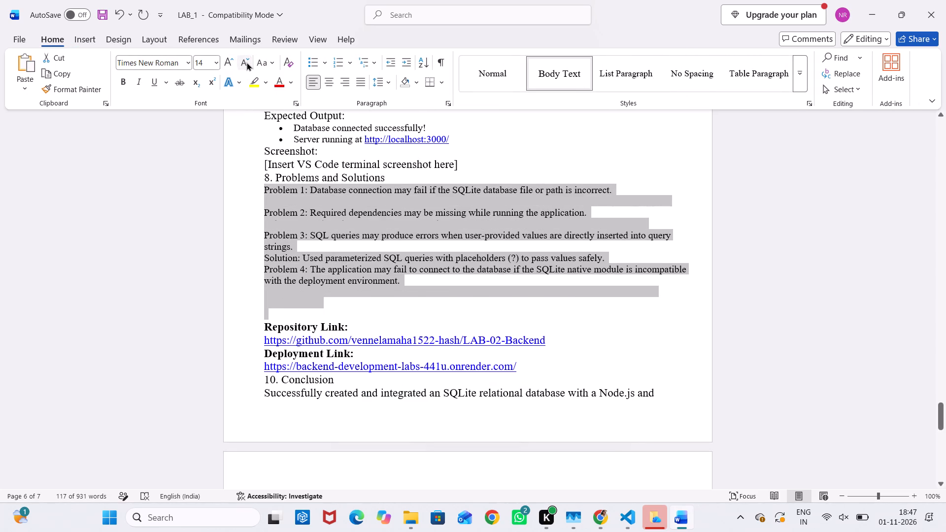
left_click(472, 241)
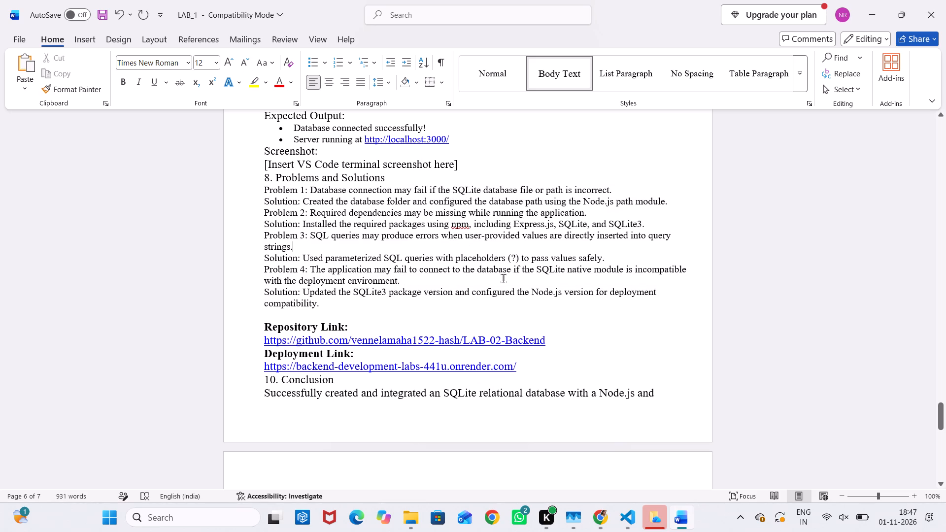
Check the section 7.6 screenshot placeholder, and look in the Visual Studio Code terminal for the matching server start output.
scroll(503, 278, "up", 3)
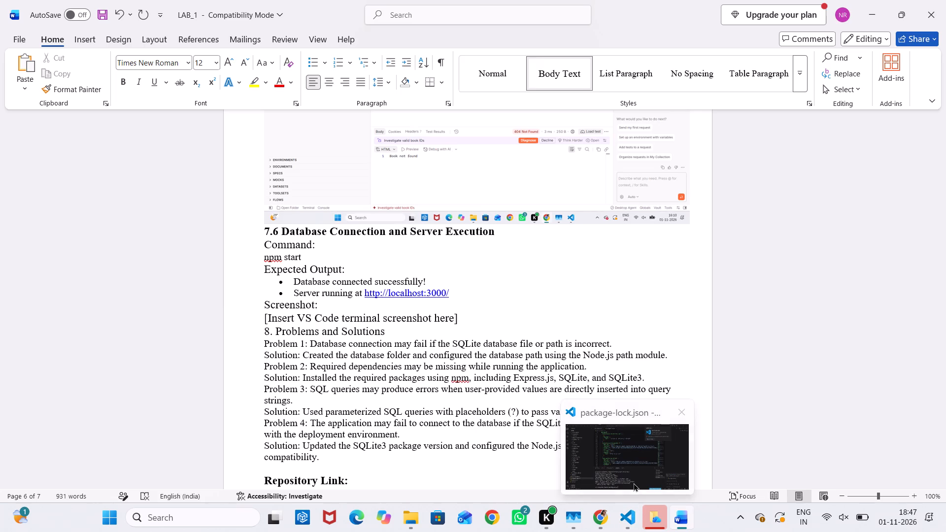
left_click(633, 483)
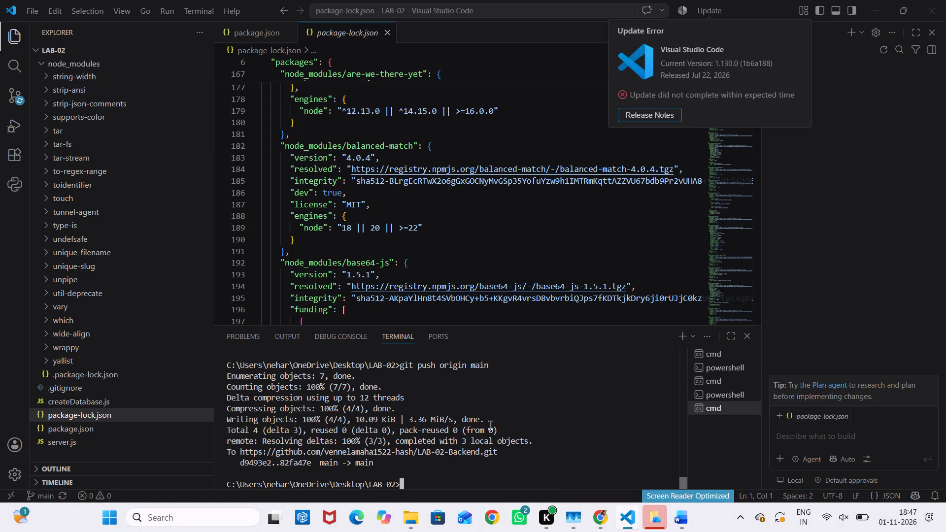
scroll(490, 425, "down", 3)
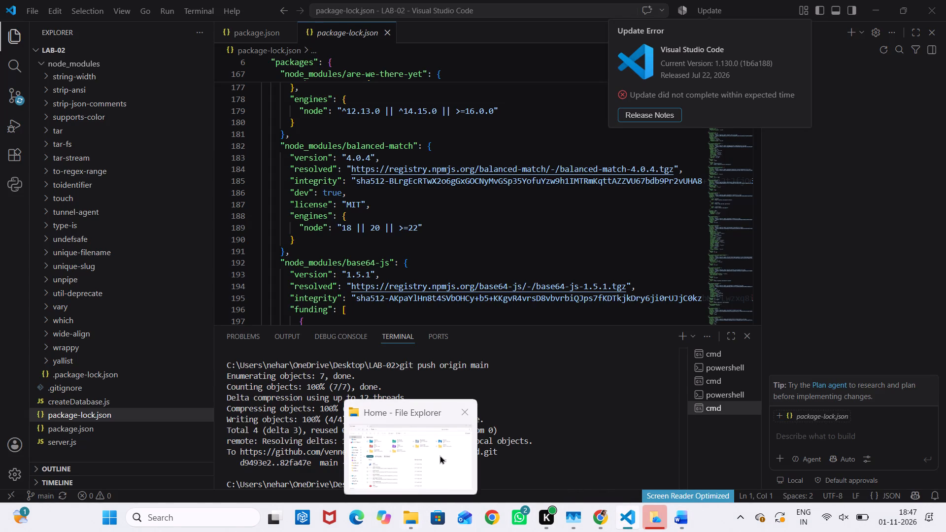
Switch to File Explorer and browse to the most recent captures in the Pictures Screenshots folder.
left_click(439, 455)
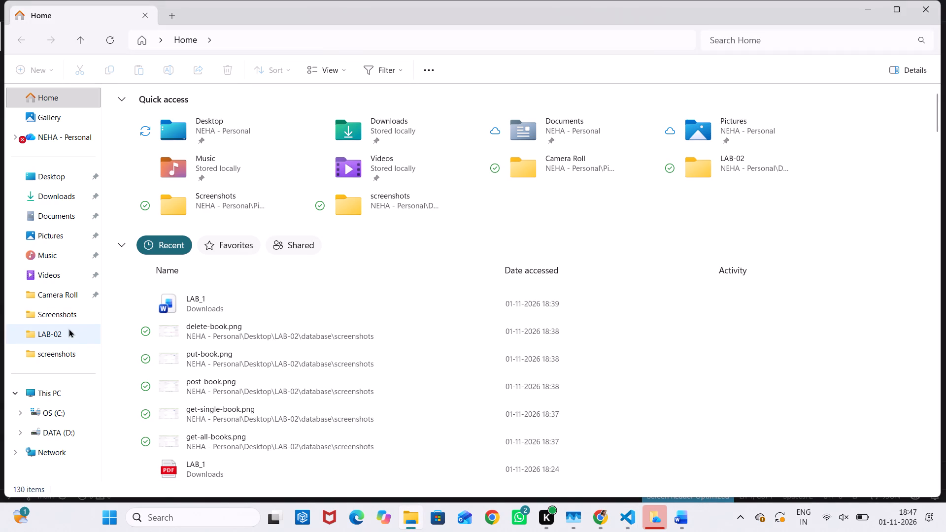
left_click(67, 333)
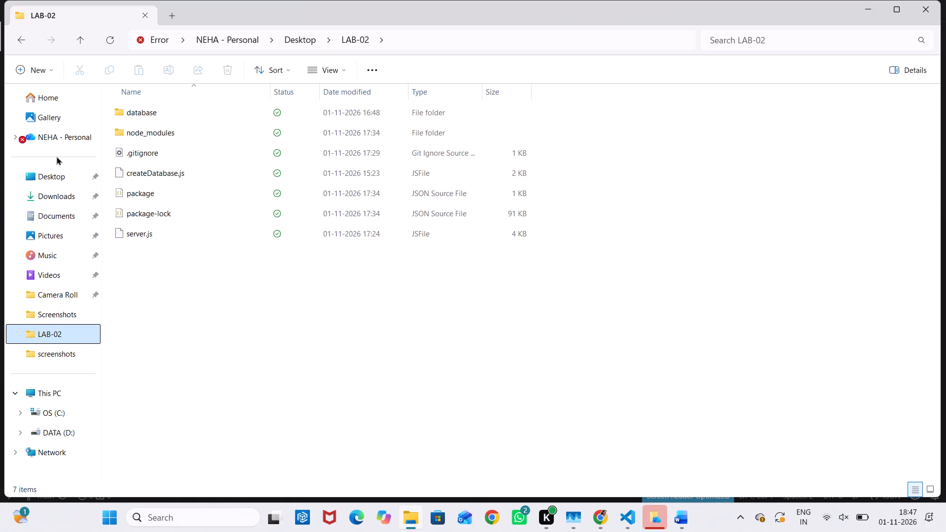
left_click(54, 222)
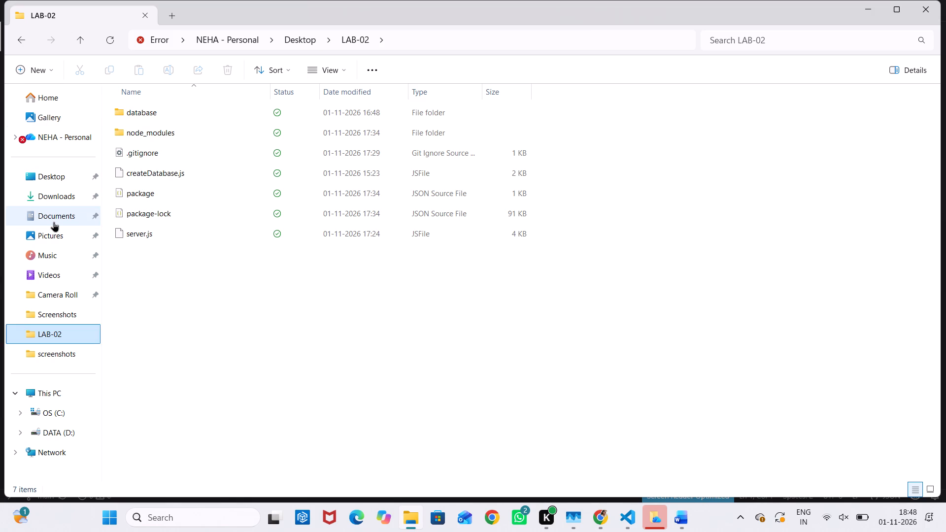
left_click(53, 197)
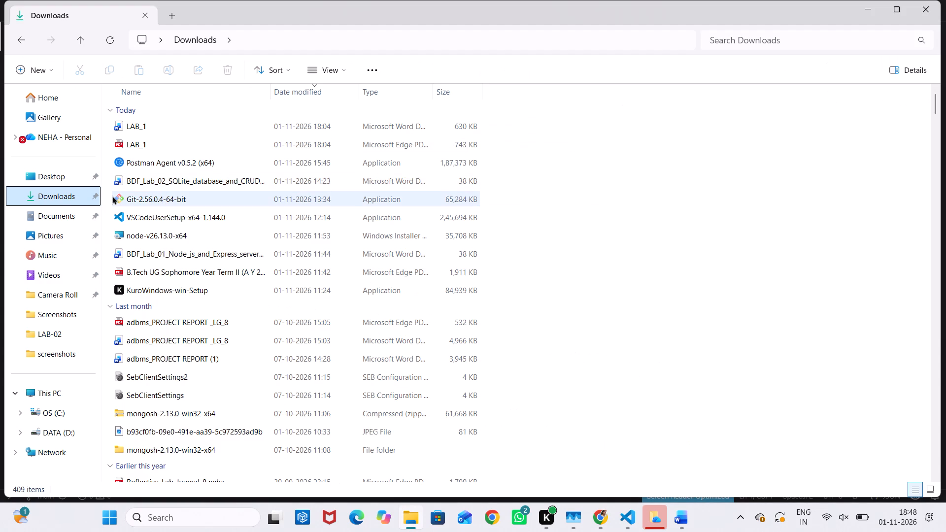
left_click(53, 312)
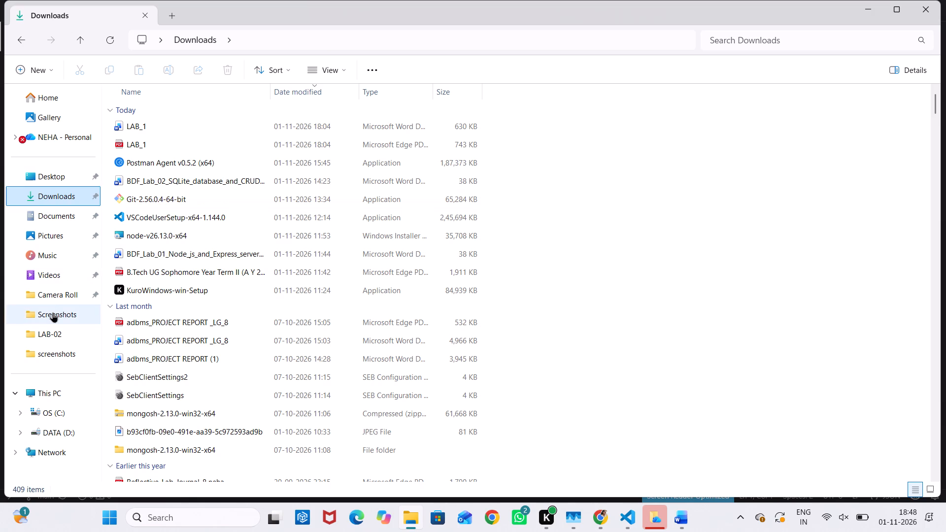
scroll(476, 348, "down", 17)
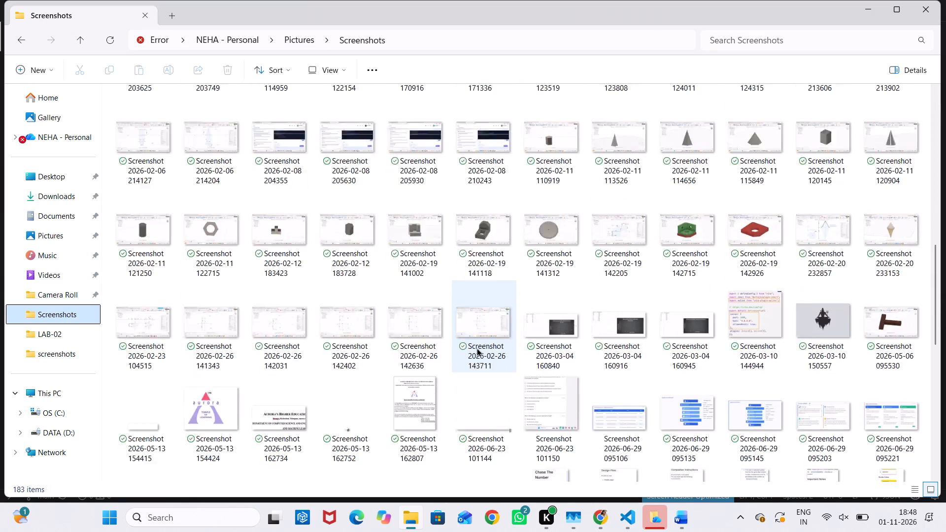
scroll(476, 348, "down", 14)
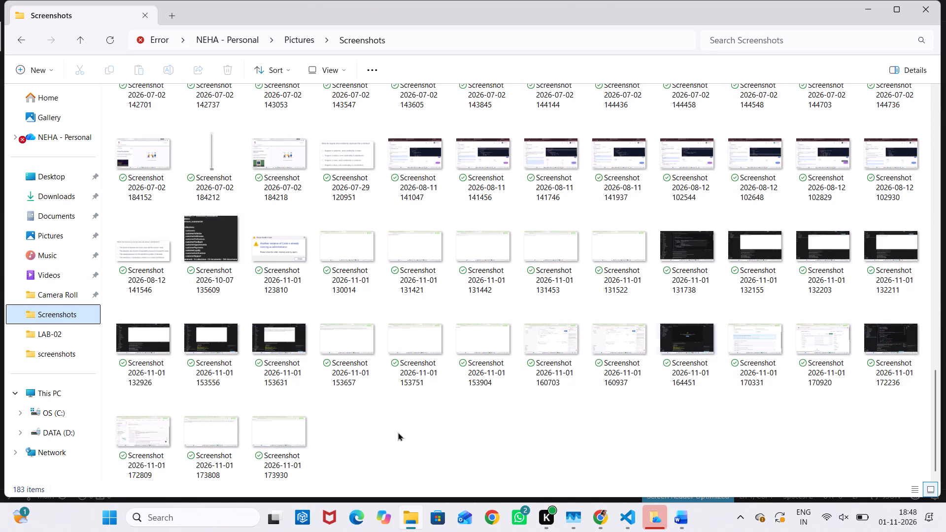
Preview the captures dated 2026-11-01 to find the LAB-02 terminal screenshot showing the database connection and server start.
double_click(203, 429)
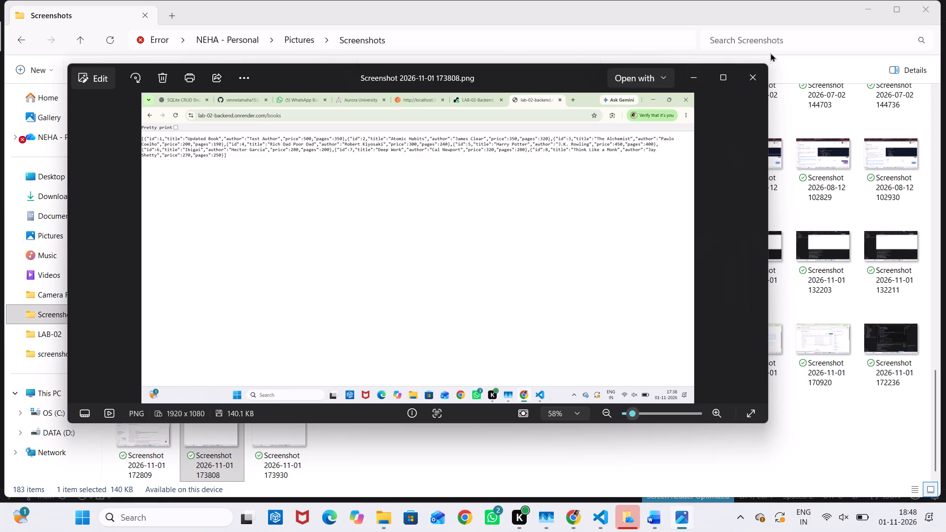
left_click(755, 68)
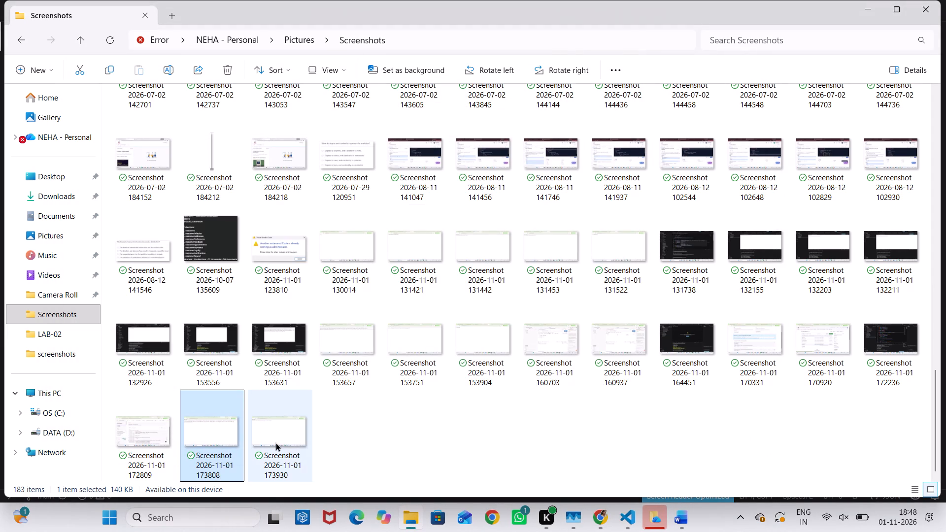
double_click(220, 435)
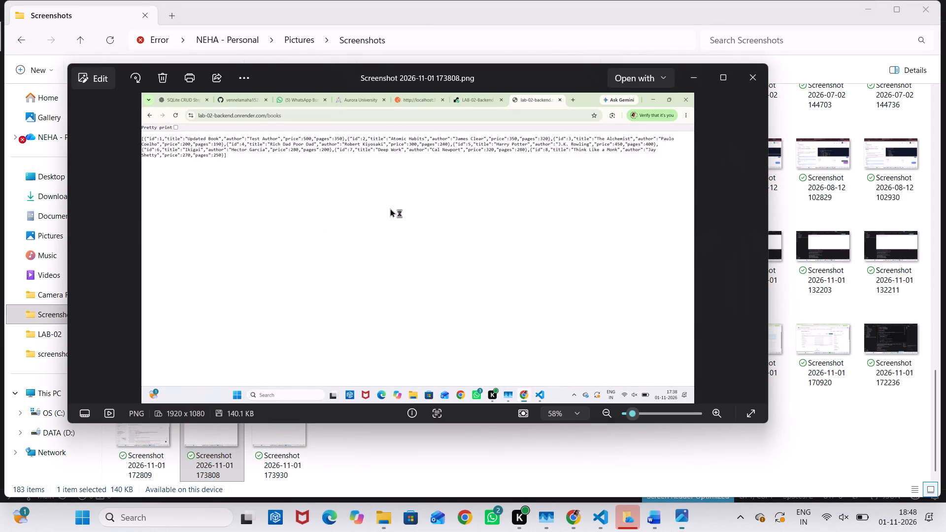
left_click(380, 480)
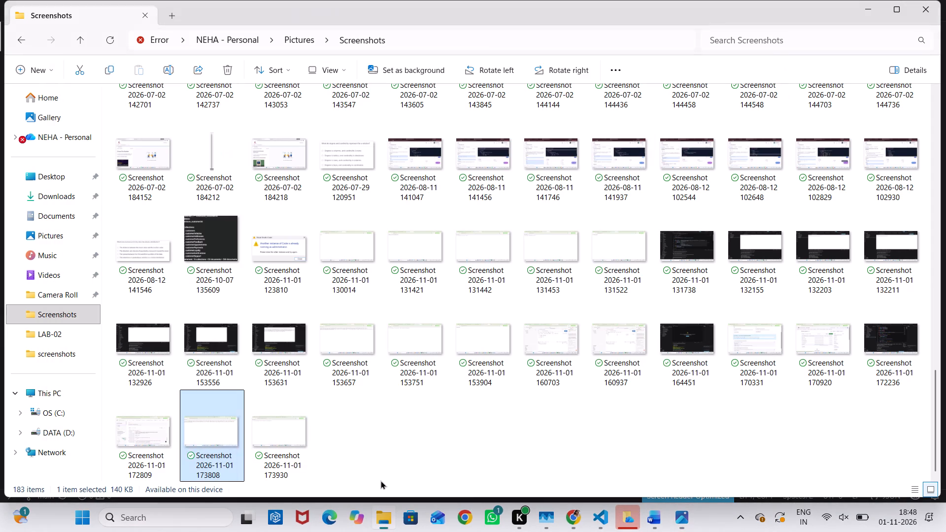
double_click(135, 431)
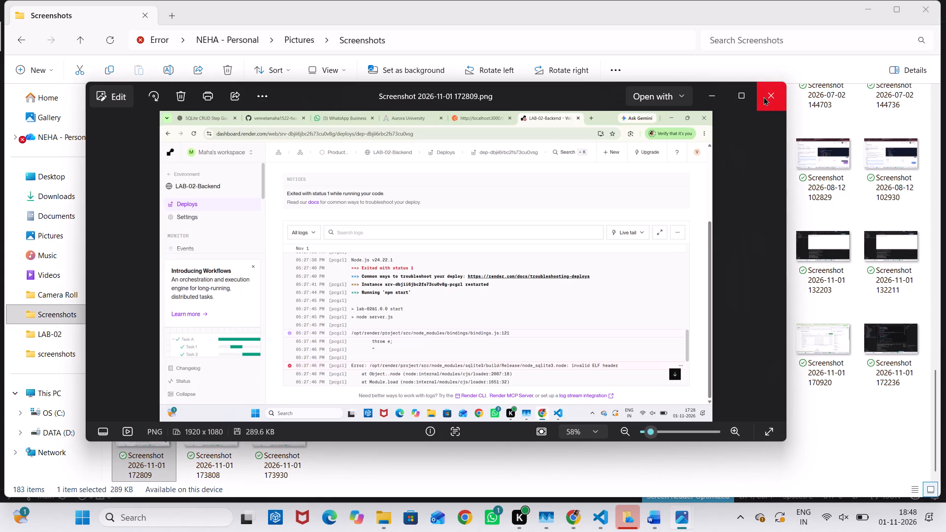
left_click(763, 97)
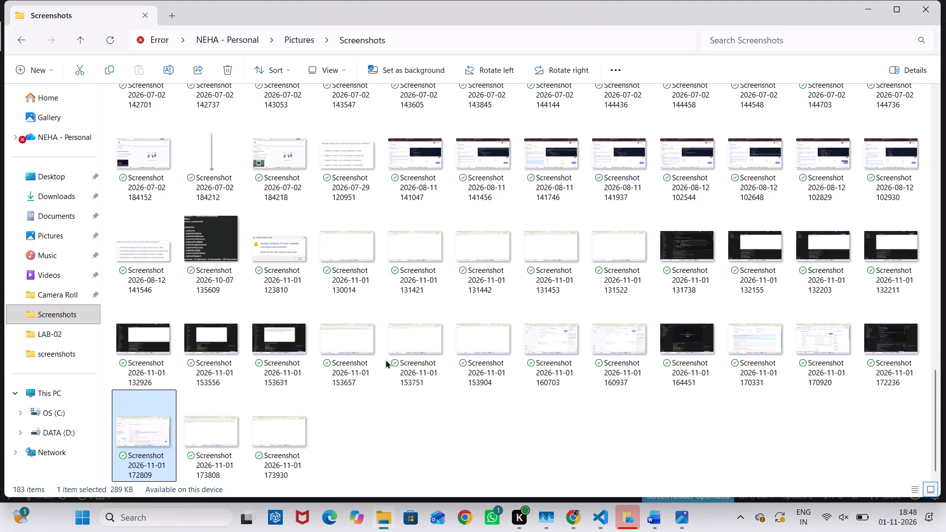
double_click(752, 251)
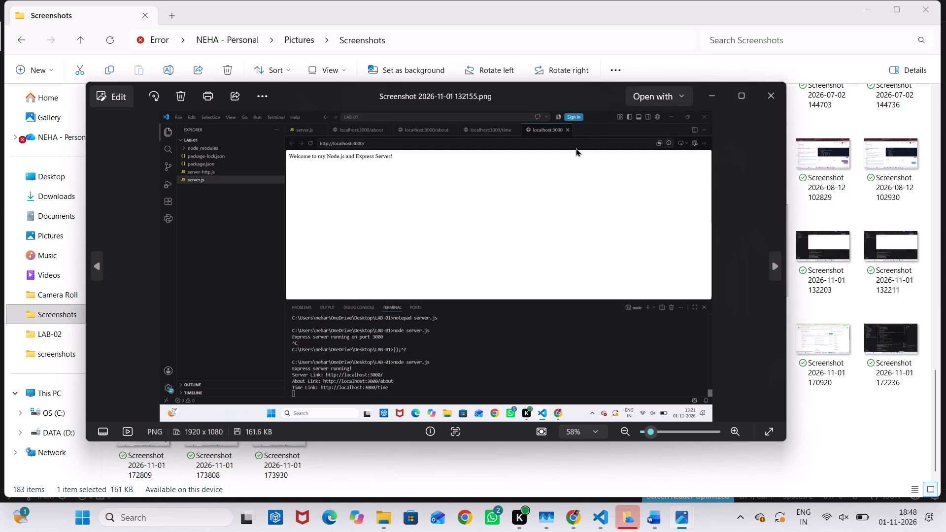
left_click(771, 101)
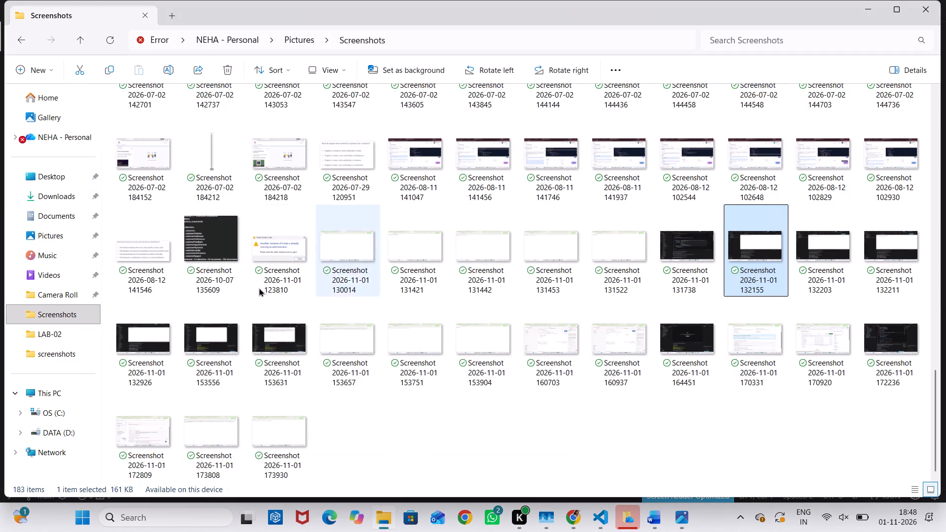
double_click(136, 344)
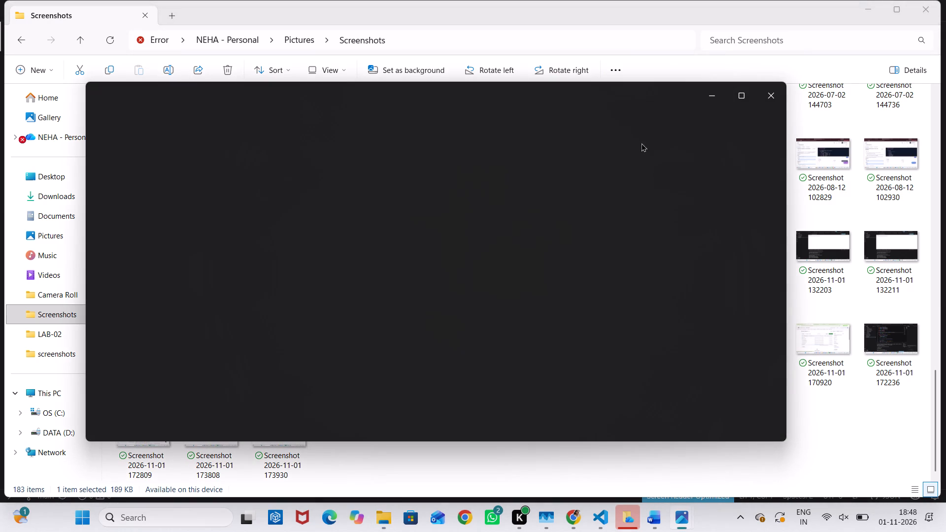
left_click(774, 95)
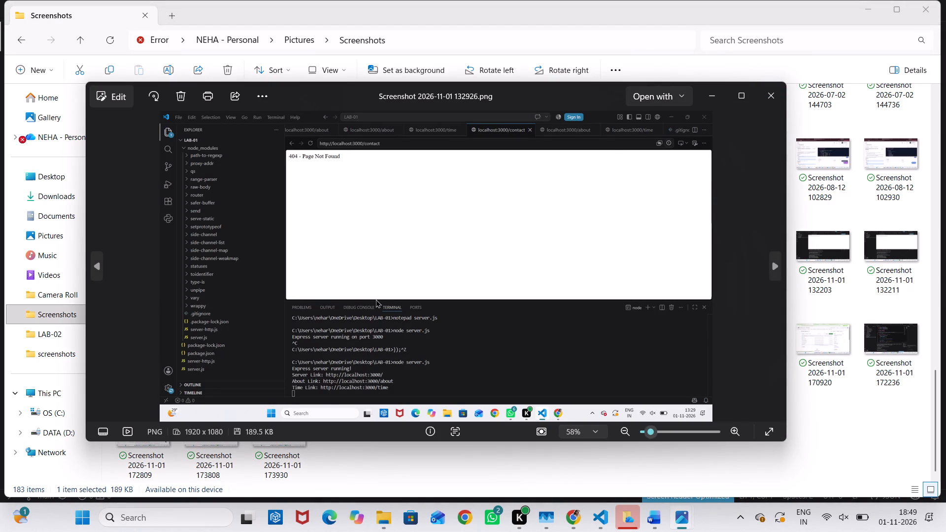
left_click(777, 94)
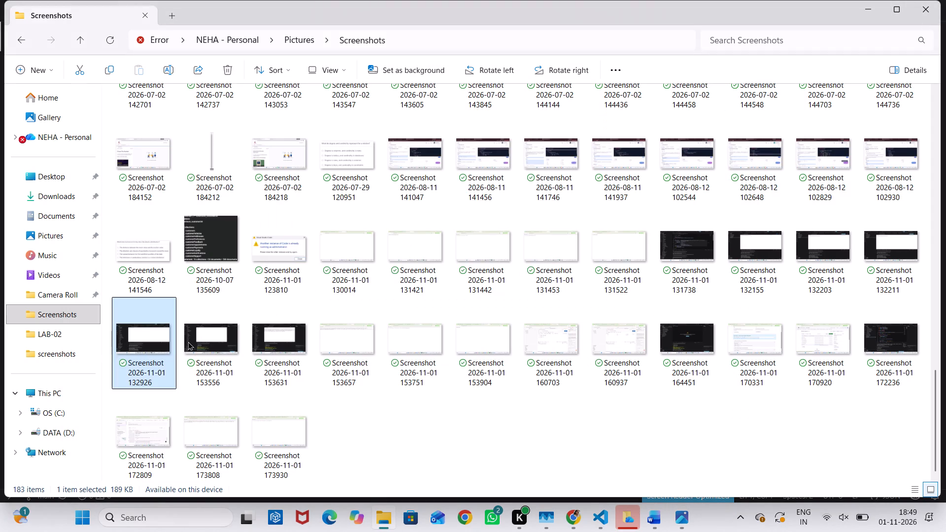
double_click(197, 347)
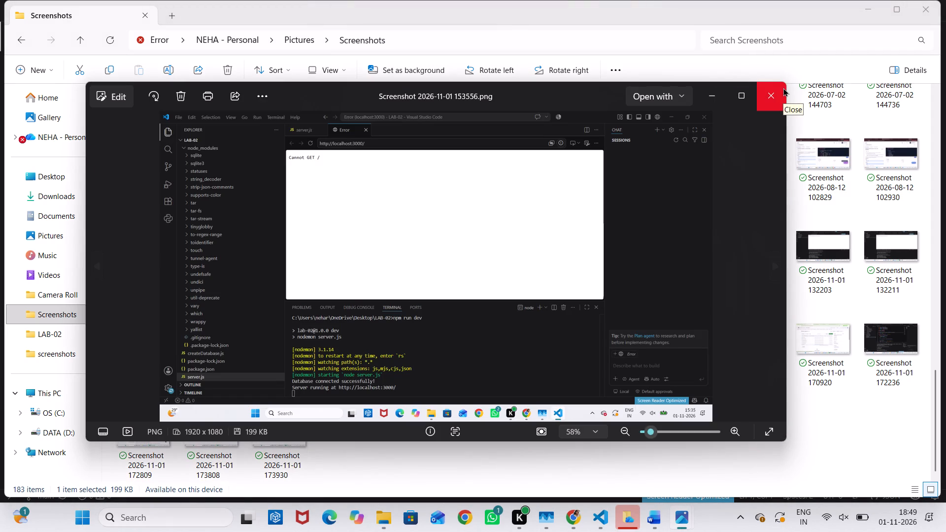
Replace the "[Insert VS Code terminal screenshot here]" placeholder under 7.6 with a copy of Screenshot 2026-11-01 153556.png in Word.
left_click(262, 95)
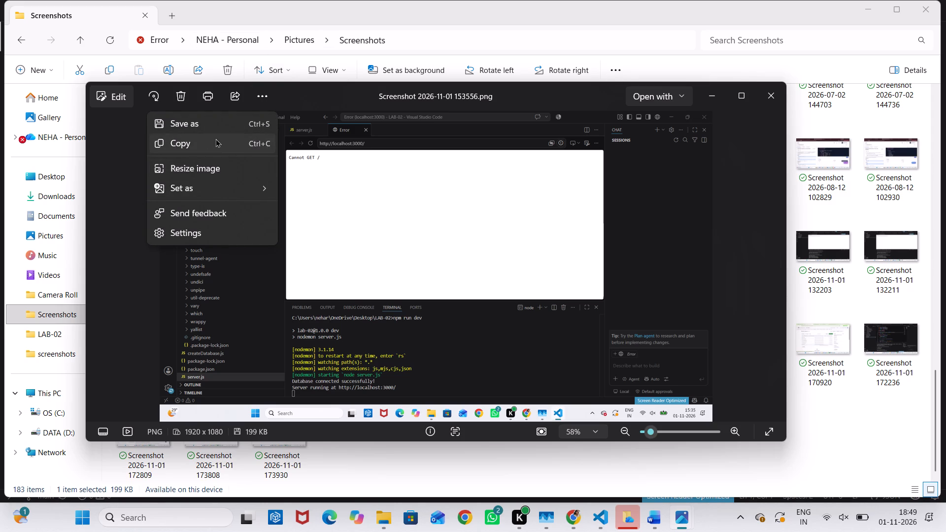
left_click(215, 138)
left_click(853, 435)
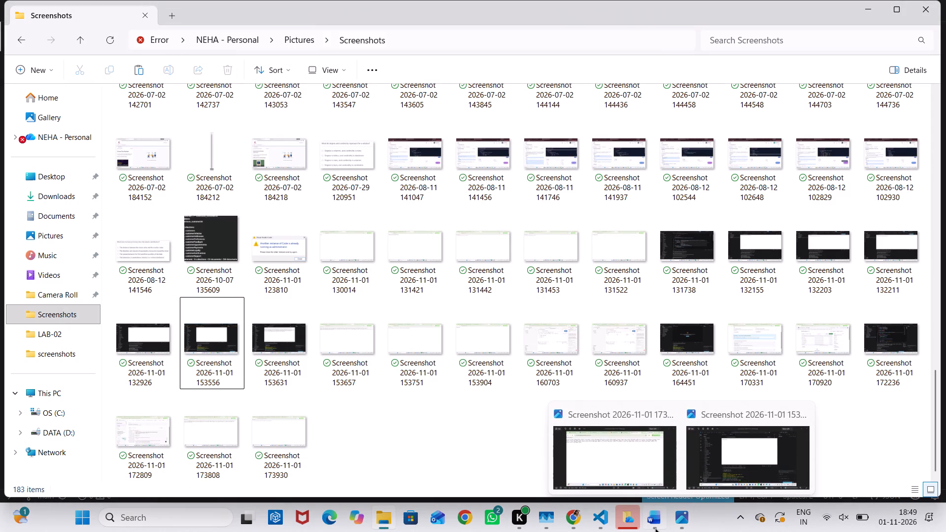
left_click(668, 484)
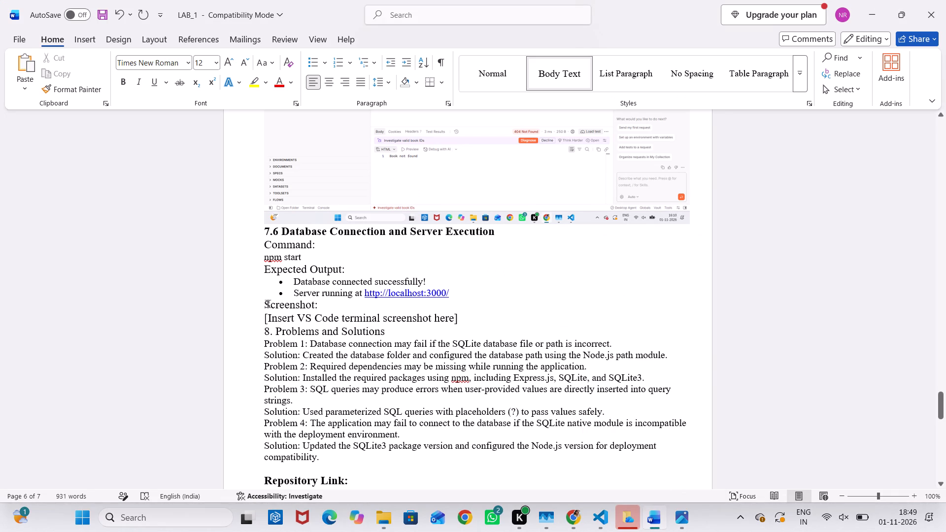
left_click_drag(263, 315, 490, 316)
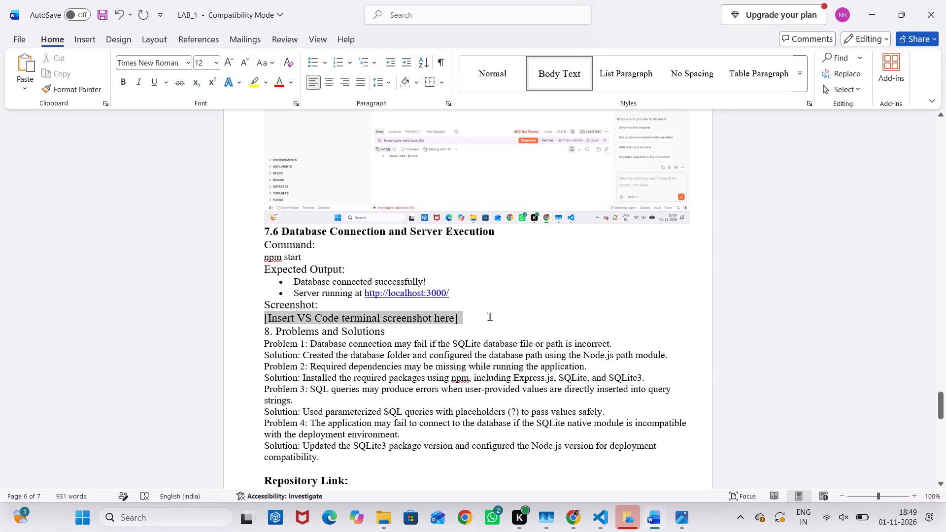
key("BackSpace")
key("ctrl+v")
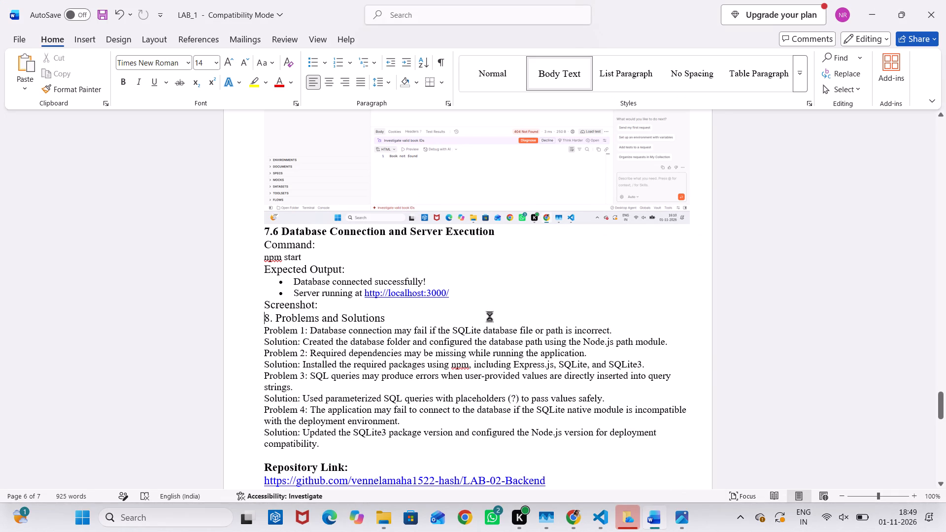
scroll(490, 316, "up", 2)
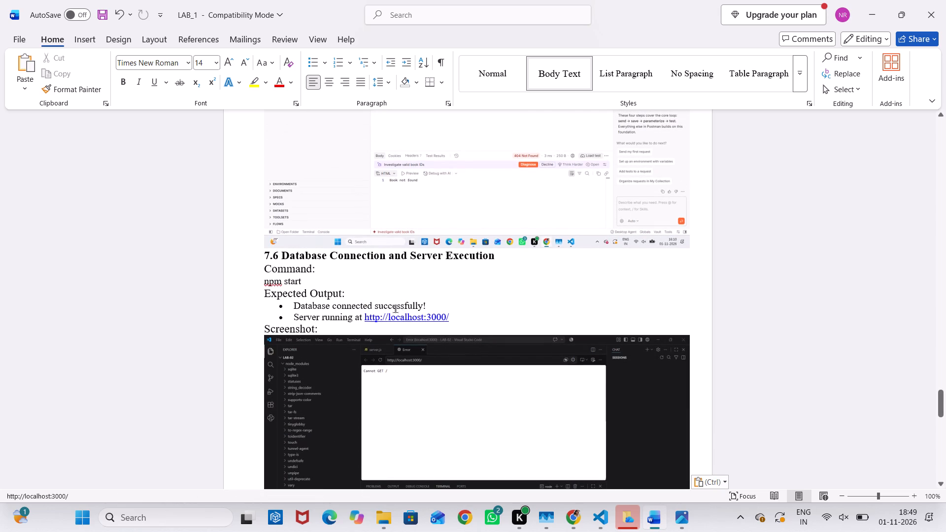
Make the "8. Problems and Solutions" heading bold.
scroll(460, 345, "down", 4)
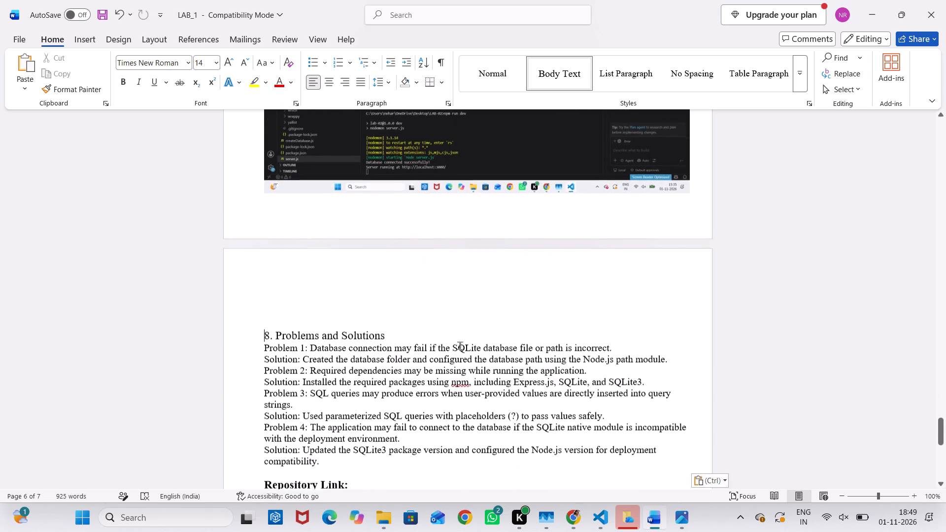
scroll(460, 345, "down", 1)
left_click_drag(263, 189, 396, 189)
key("ctrl+b")
left_click(396, 189)
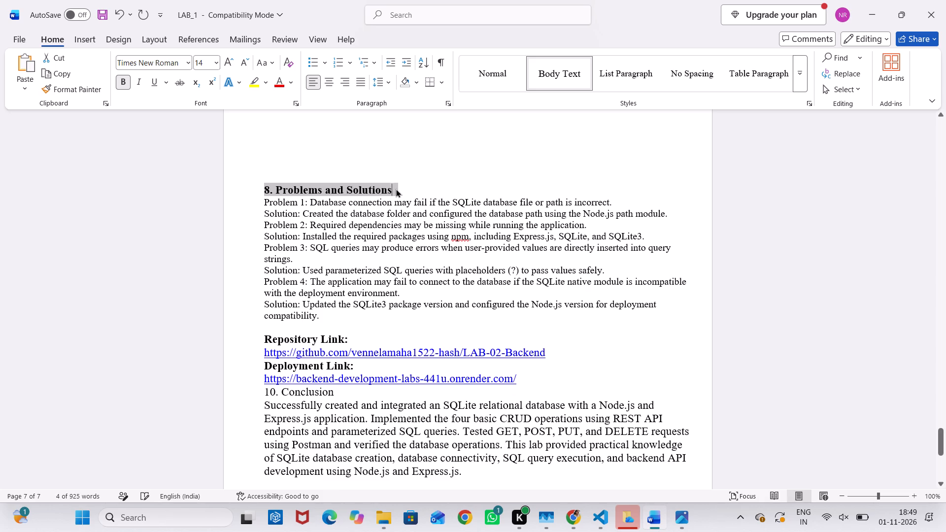
Review sections 7.4 to 7.6 for empty gaps and page breaks that separate headings and details from their screenshots.
scroll(396, 189, "up", 6)
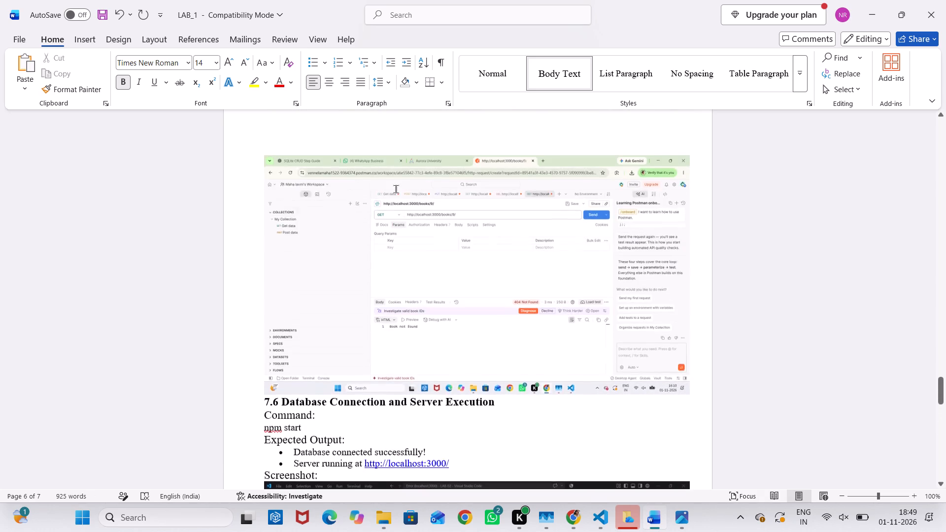
scroll(396, 189, "up", 5)
scroll(396, 189, "down", 3)
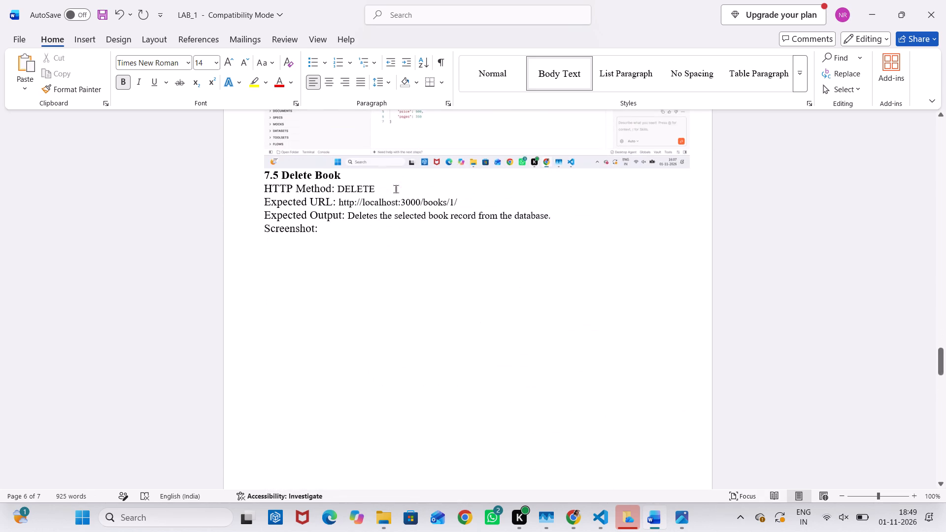
scroll(382, 232, "down", 6)
scroll(382, 232, "up", 2)
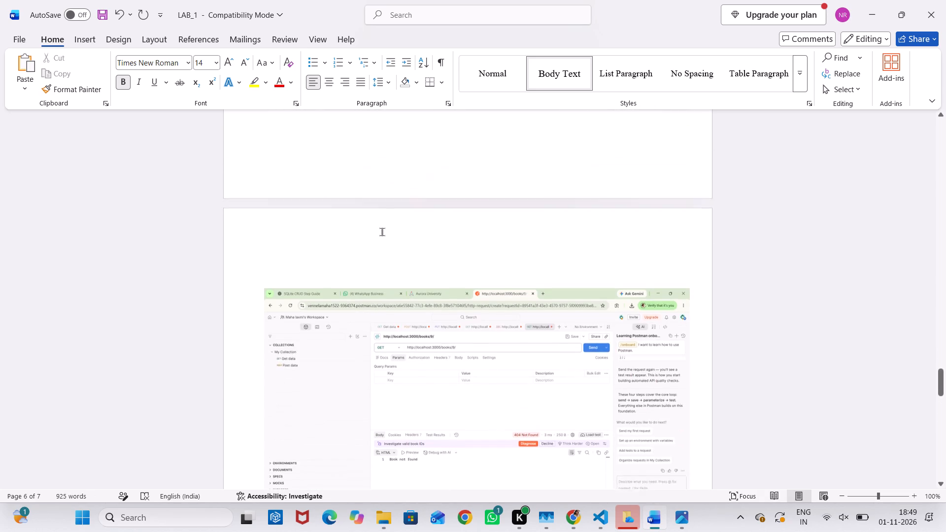
left_click(334, 172)
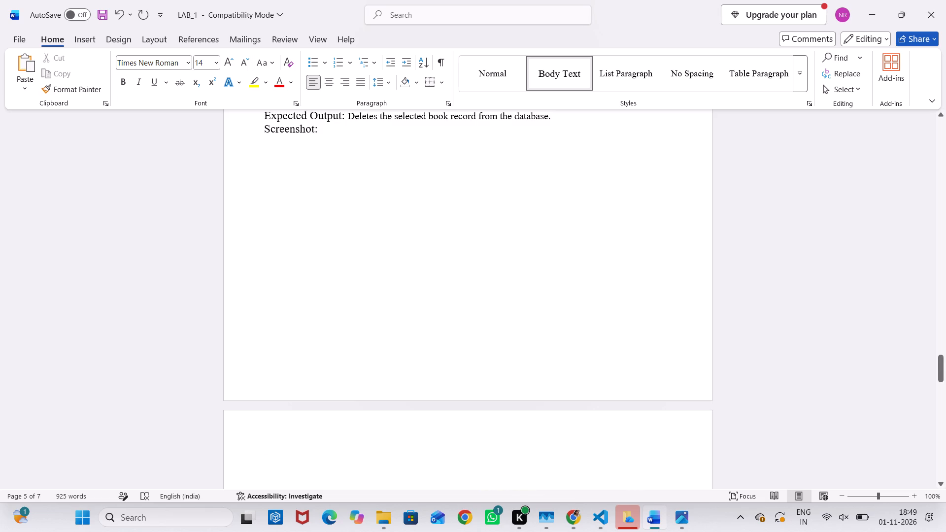
scroll(334, 172, "right", 1)
scroll(321, 213, "up", 2)
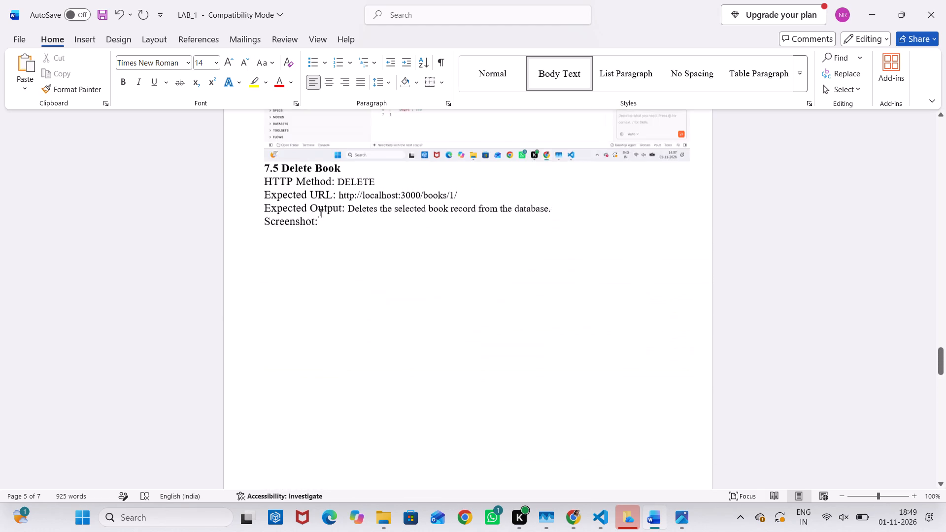
scroll(321, 213, "up", 1)
left_click(322, 454)
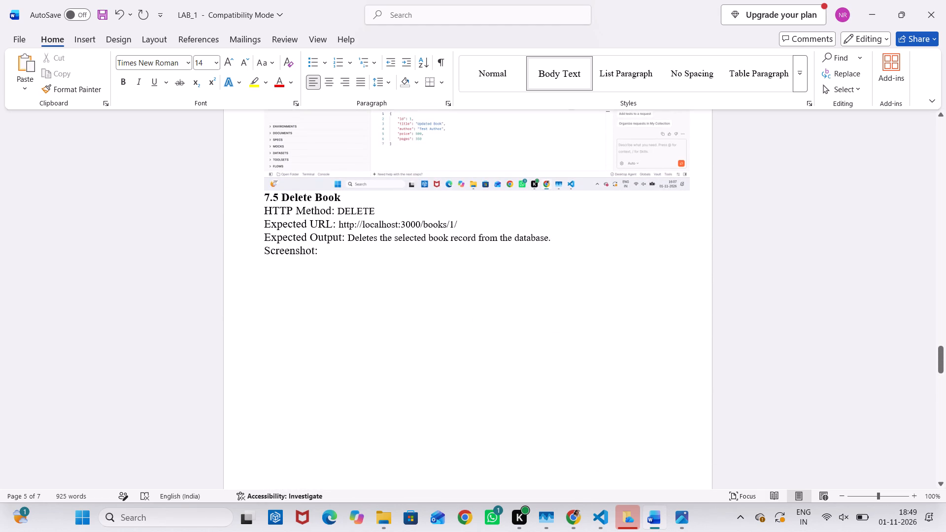
scroll(322, 454, "down", 3)
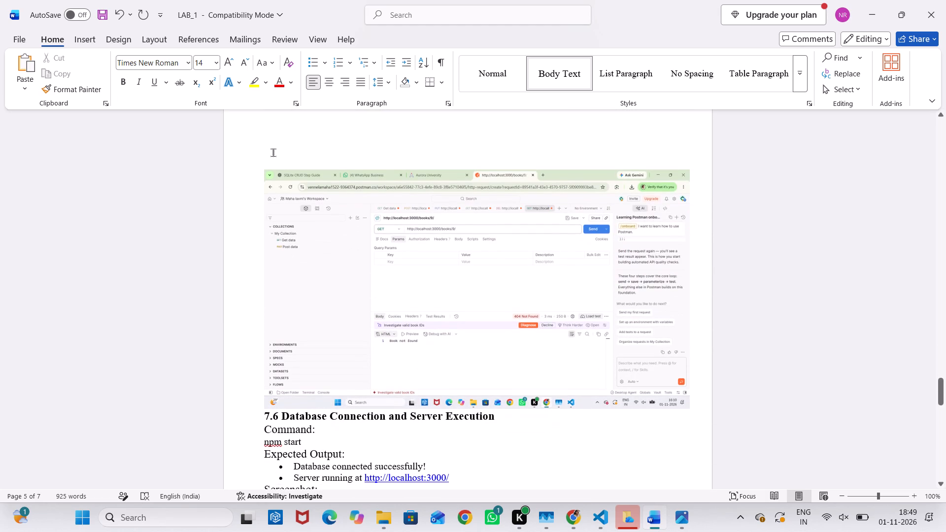
left_click(273, 152)
left_click(273, 152)
left_click(280, 166)
scroll(280, 166, "up", 5)
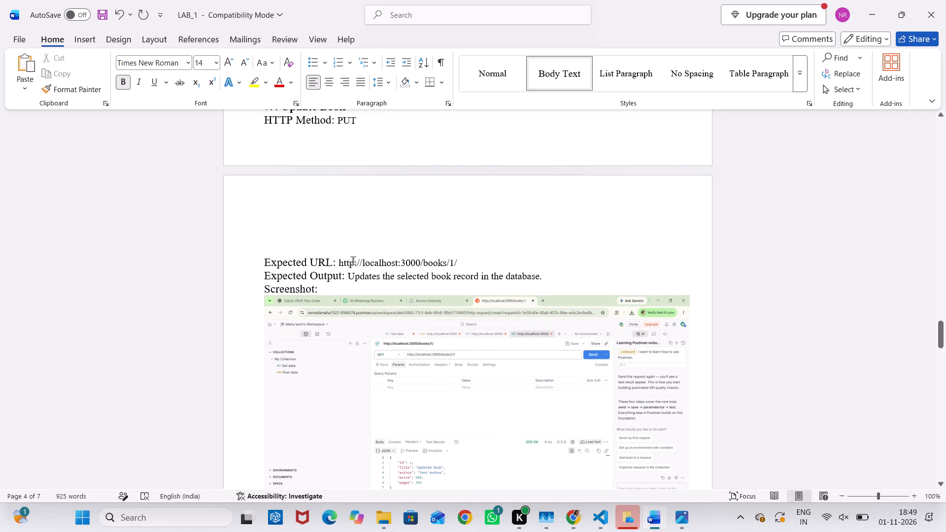
scroll(353, 260, "up", 1)
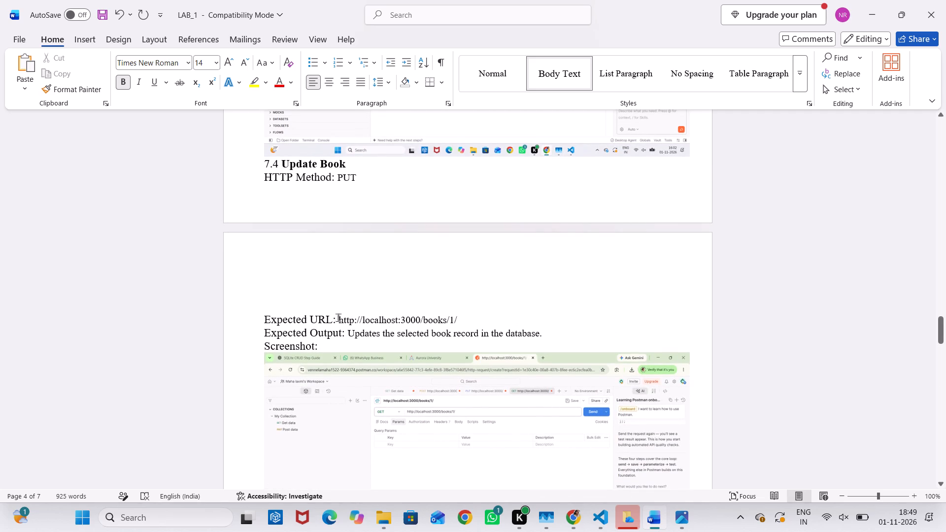
left_click_drag(338, 317, 470, 323)
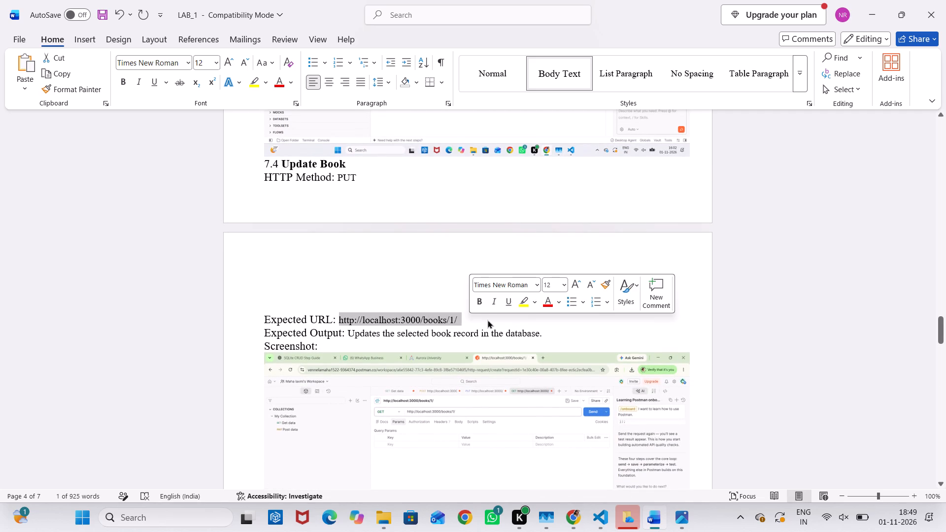
left_click(487, 320)
Insert a blank line between the section 7.2 screenshot and the "7.3 Add New Book" heading.
scroll(487, 320, "up", 5)
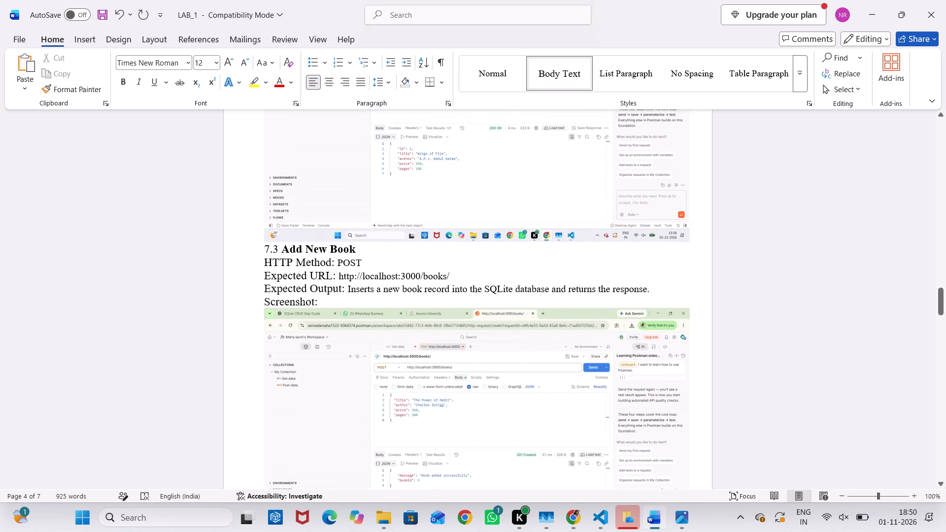
left_click(693, 235)
key("Return")
key("Return")
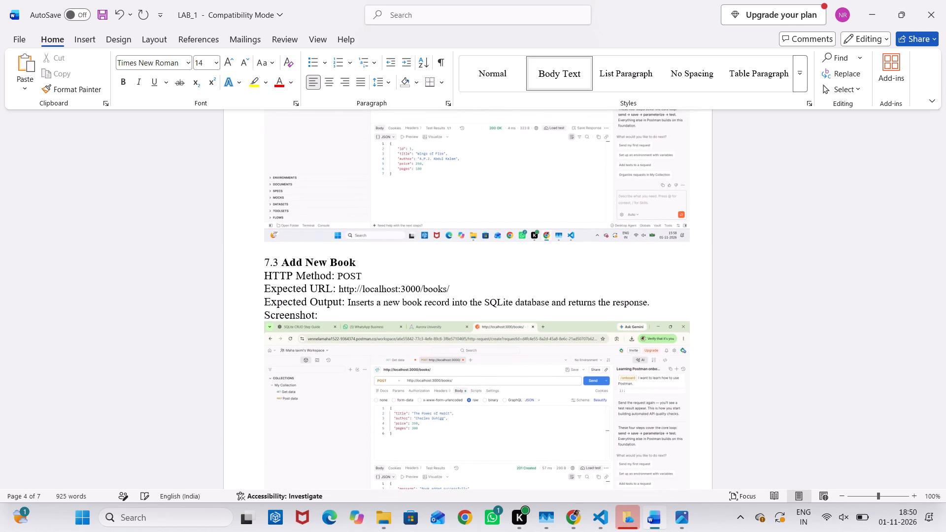
Insert four blank lines between the section 7.4 screenshot and the "7.5 Delete Book" heading.
scroll(693, 235, "down", 1)
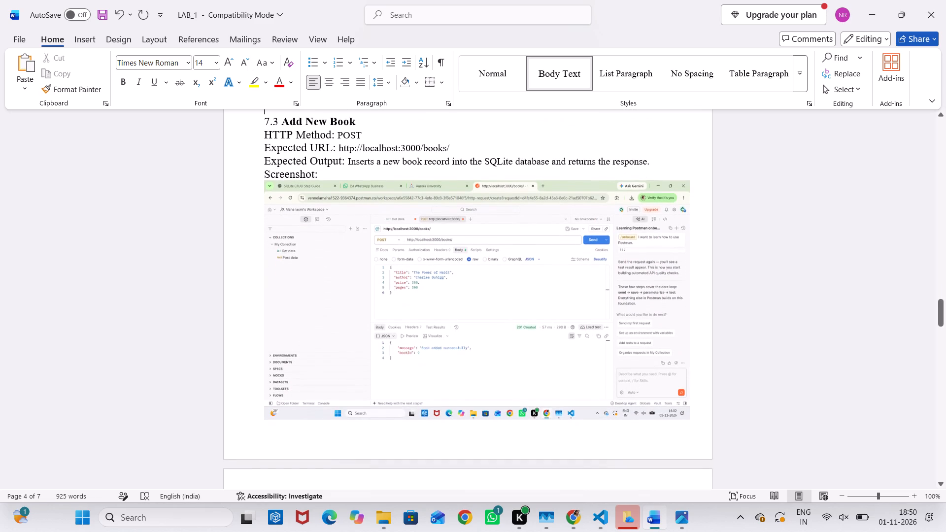
scroll(693, 235, "down", 4)
scroll(633, 274, "down", 1)
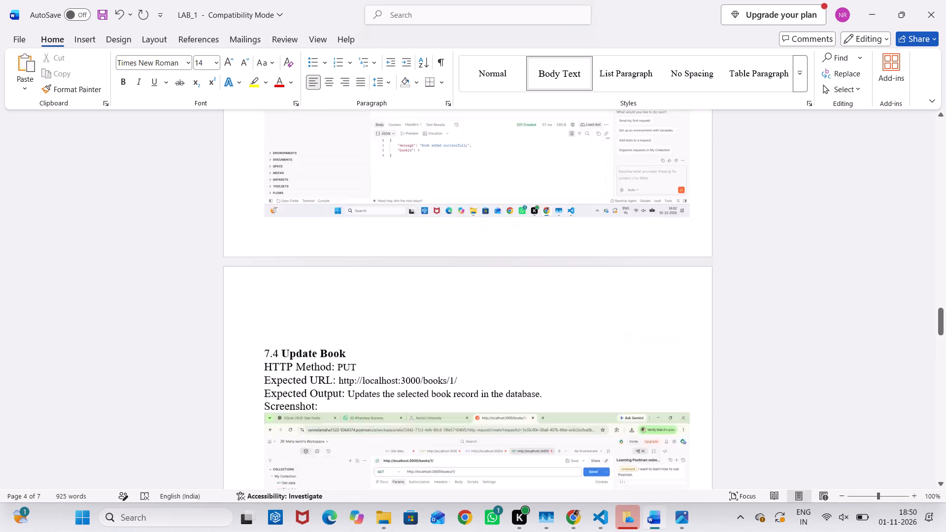
scroll(633, 274, "down", 1)
left_click(696, 231)
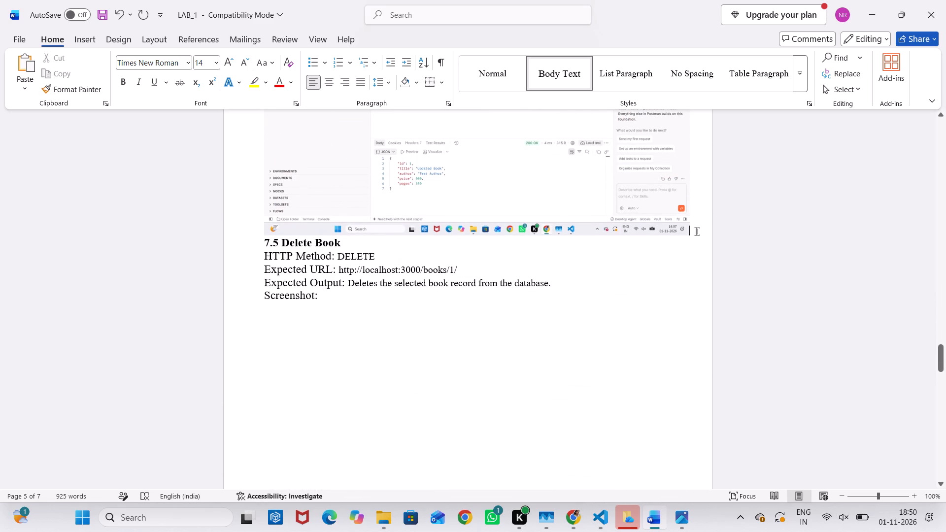
key("Return")
key("Return")
key("Return")
key("Return")
key("Return")
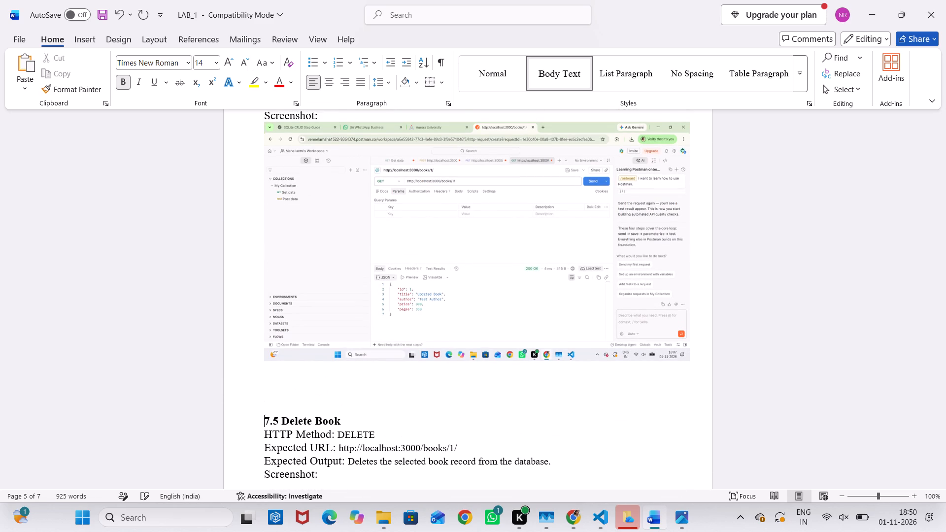
Insert four blank lines between the section 7.1 screenshot and the "7.2 Get Single Book" heading.
scroll(696, 231, "up", 6)
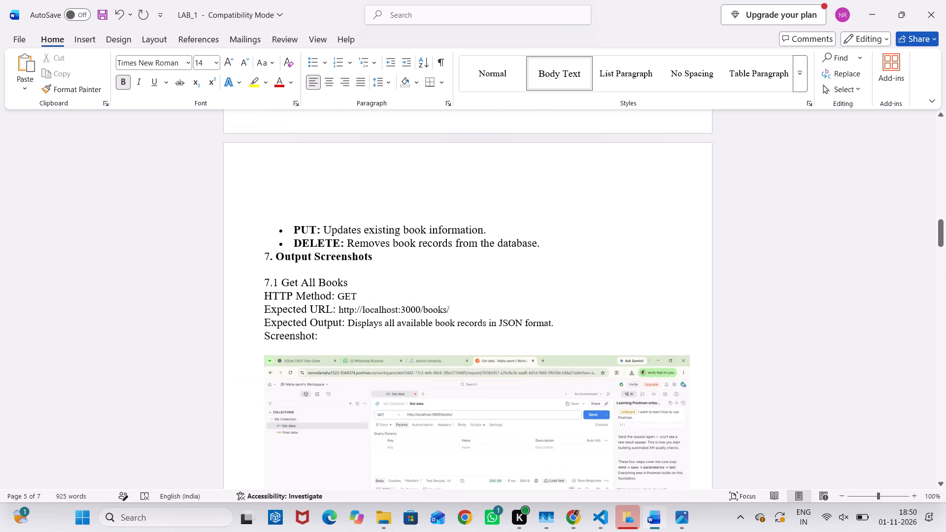
scroll(668, 232, "down", 3)
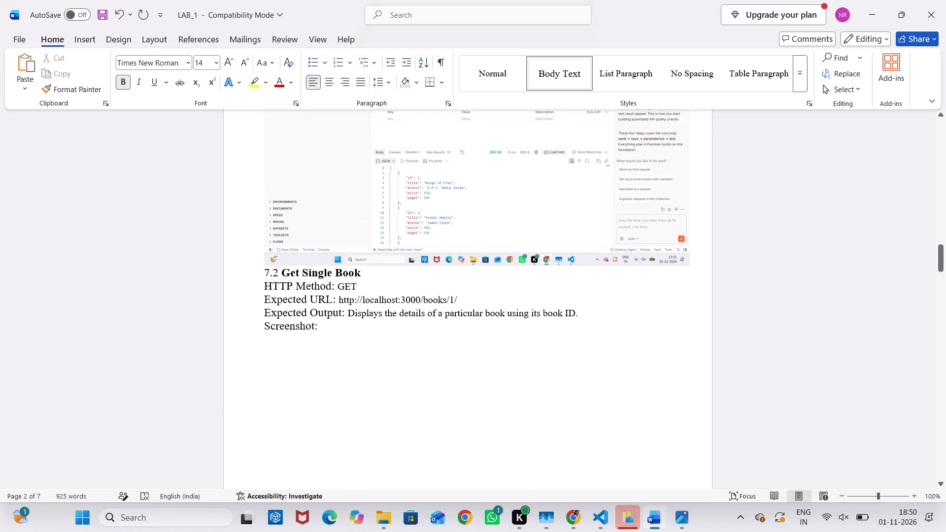
left_click(698, 262)
key("Return")
key("Return")
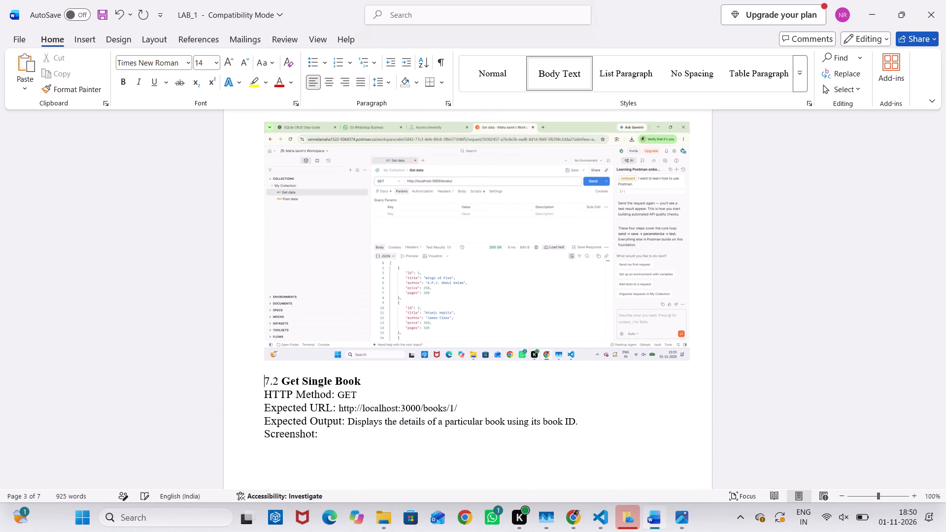
key("Return")
key("Return")
key("Return")
Remove the bold formatting from the repeated "Implementation" line directly below the "6. Implementation" heading.
scroll(483, 251, "up", 3)
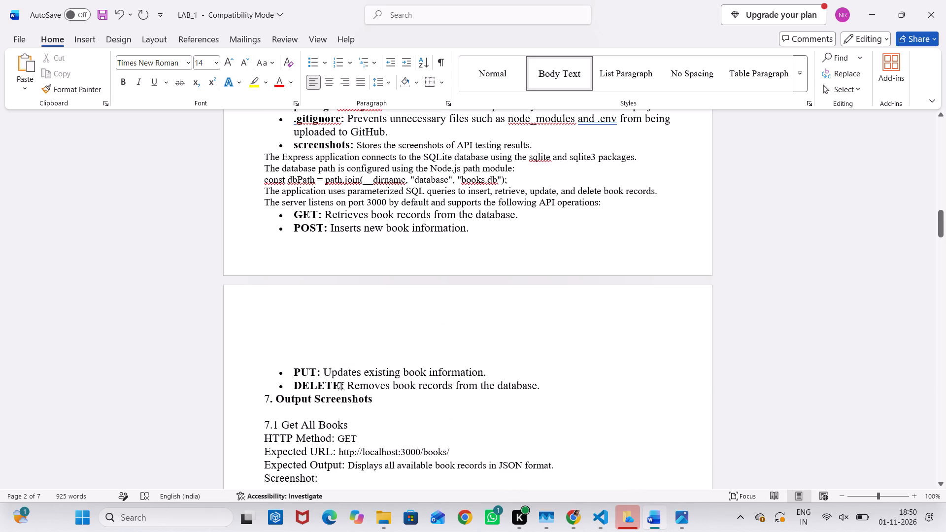
scroll(360, 374, "up", 2)
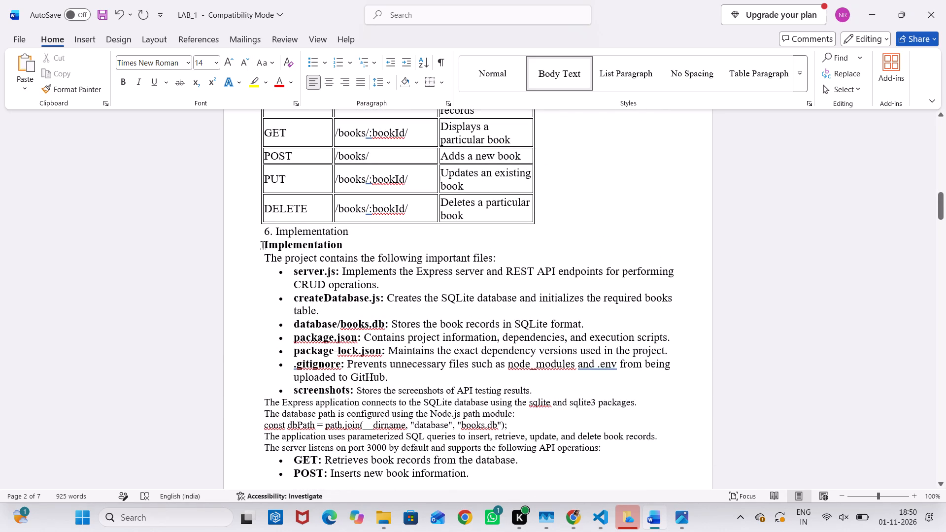
left_click_drag(263, 245, 384, 244)
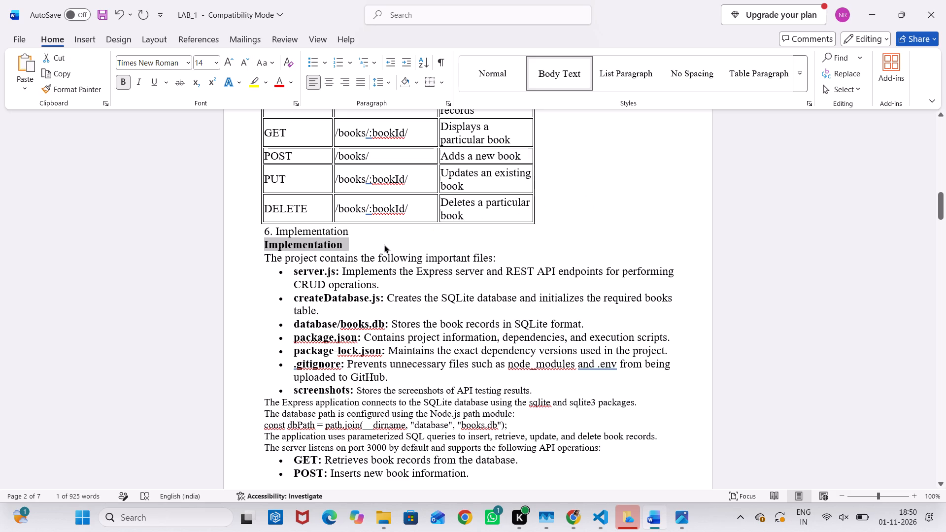
key("ctrl+b")
Make the "6. Implementation" heading bold.
left_click_drag(259, 228, 369, 228)
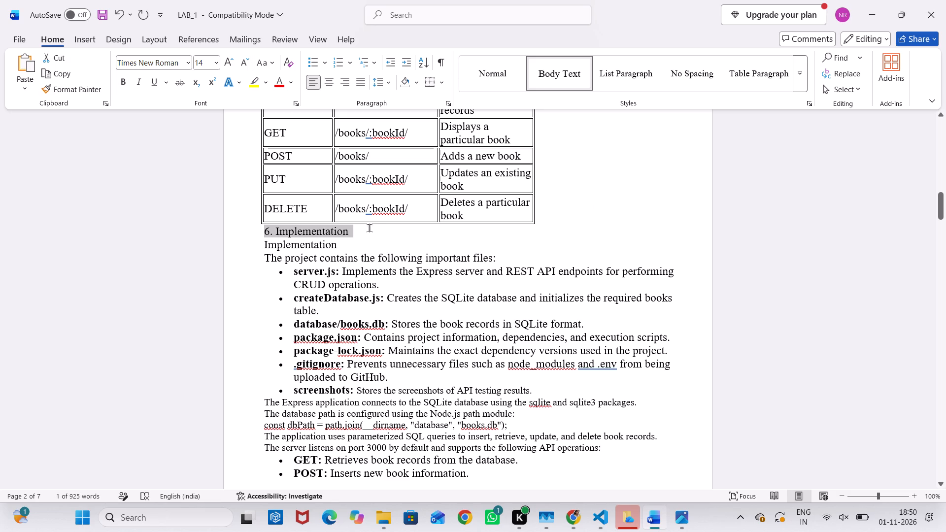
left_click_drag(369, 228, 374, 228)
key("ctrl+b")
left_click(374, 228)
Insert two blank lines between the endpoints table and the "6. Implementation" heading.
scroll(374, 228, "up", 1)
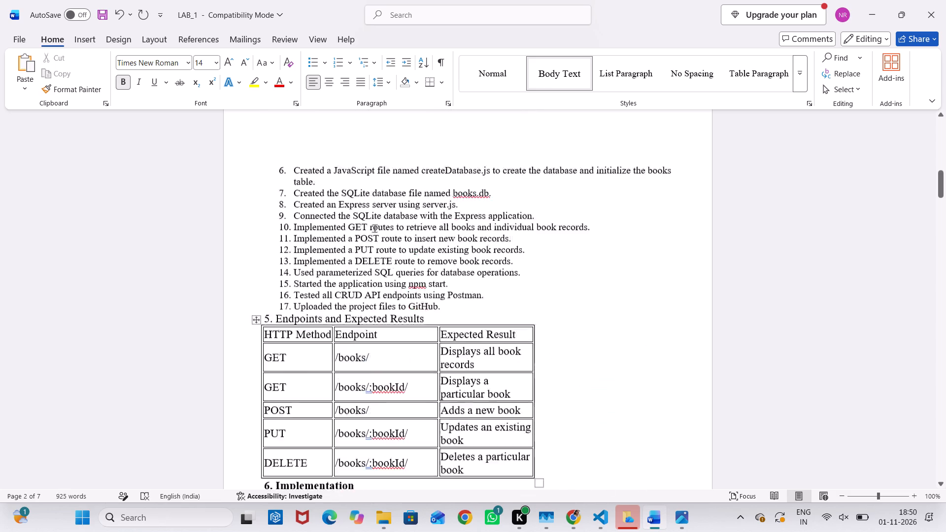
scroll(374, 228, "up", 1)
scroll(374, 228, "down", 1)
left_click(558, 256)
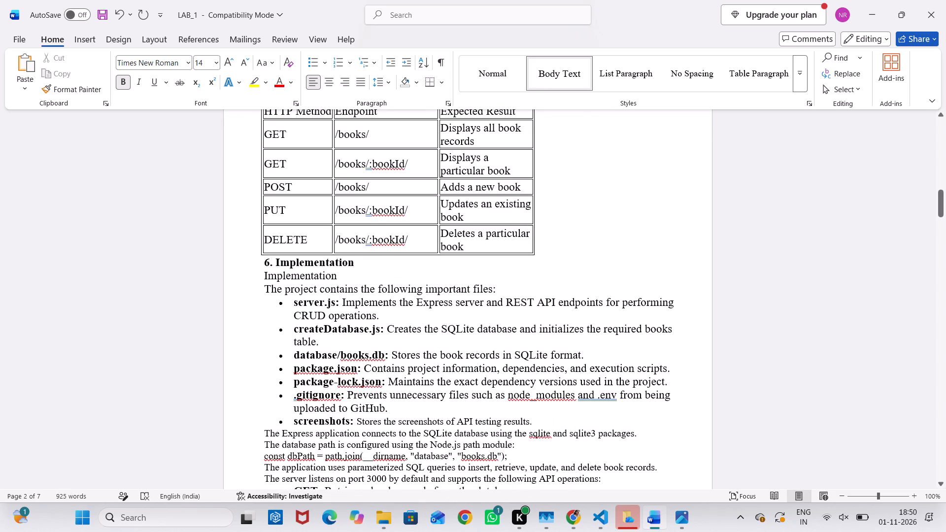
left_click(553, 243)
left_click(264, 263)
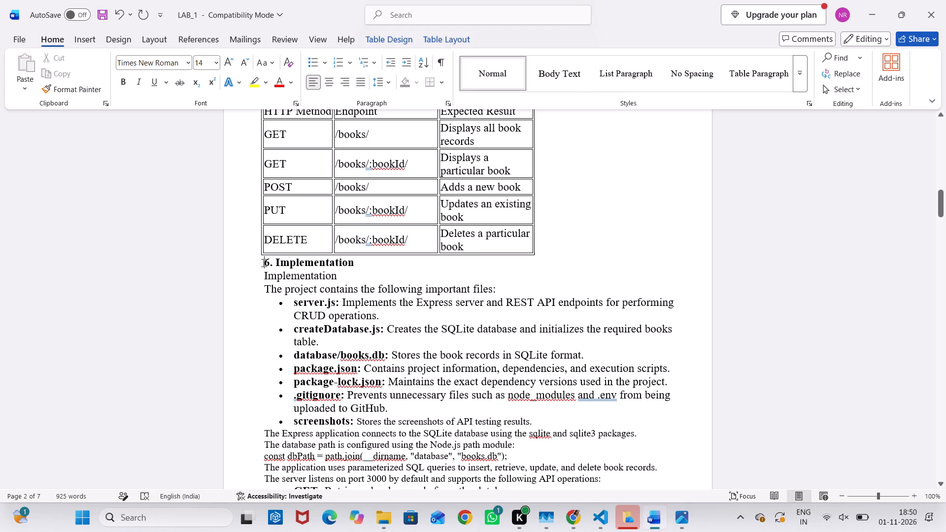
key("Return")
key("Return")
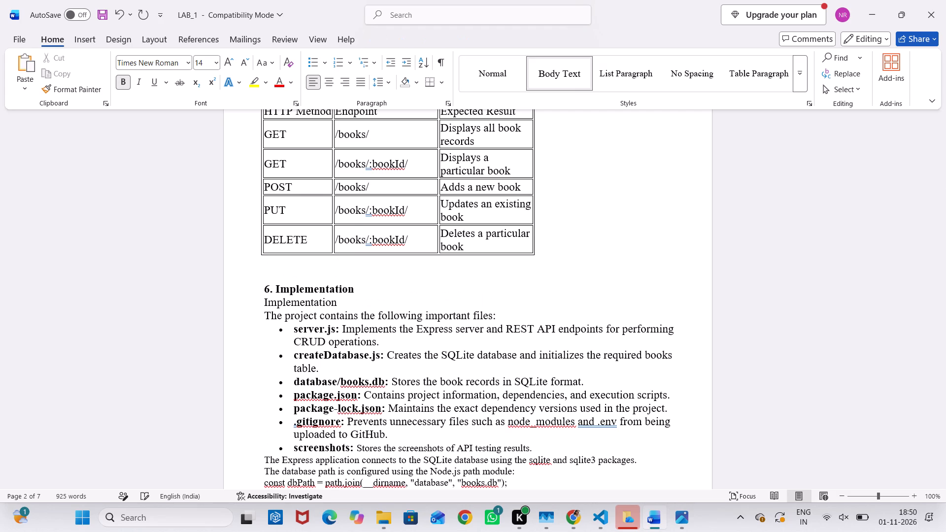
Make the "4. Procedure" heading bold and insert two blank lines above it.
scroll(264, 263, "up", 8)
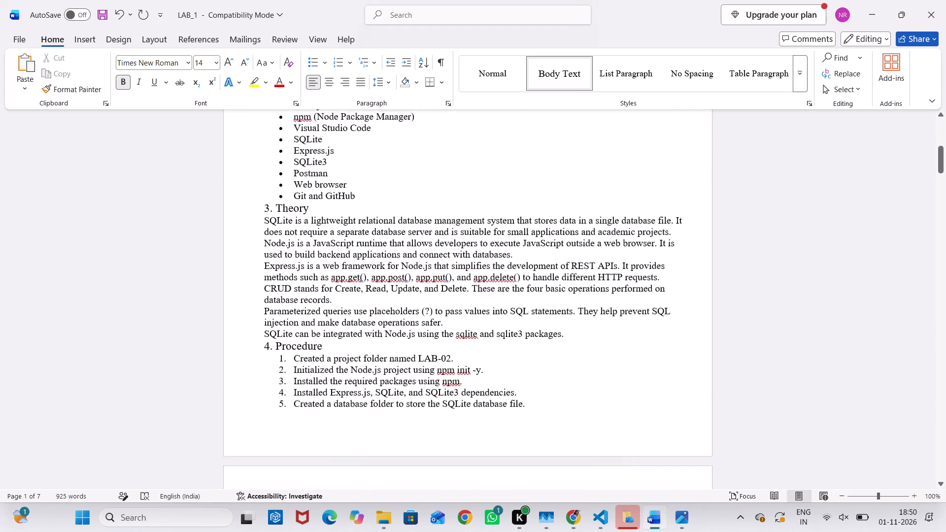
scroll(264, 263, "up", 1)
left_click_drag(264, 431, 329, 431)
key("ctrl+b")
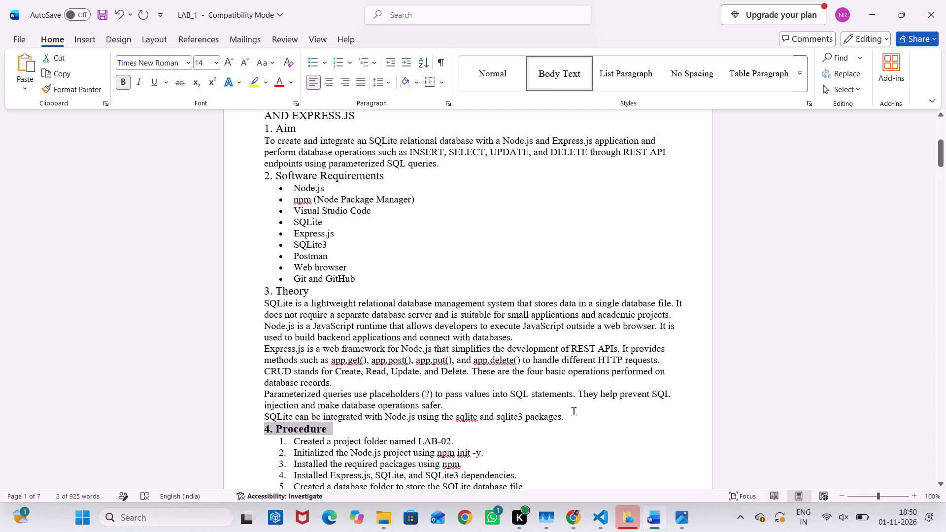
left_click(574, 411)
key("Return")
key("Return")
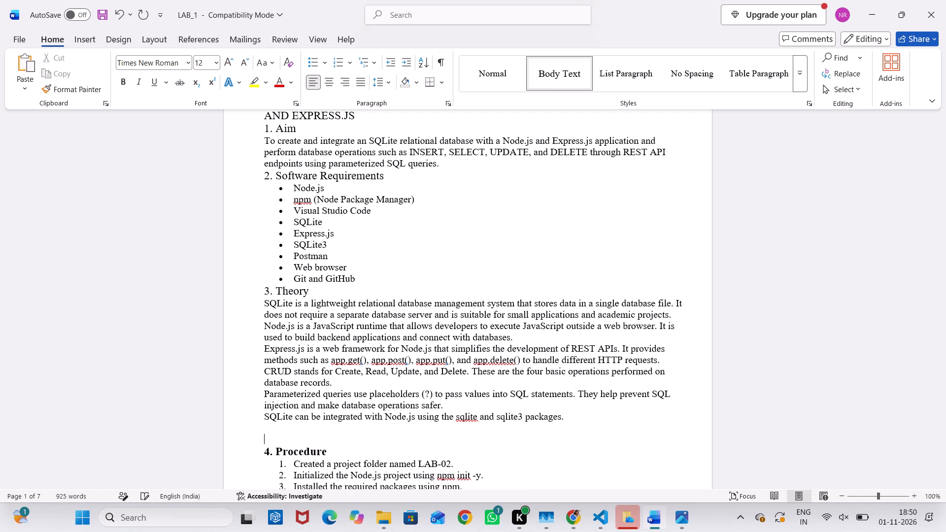
Make the "3. Theory" heading bold and insert two unbulleted blank lines between it and the software list.
scroll(574, 411, "up", 1)
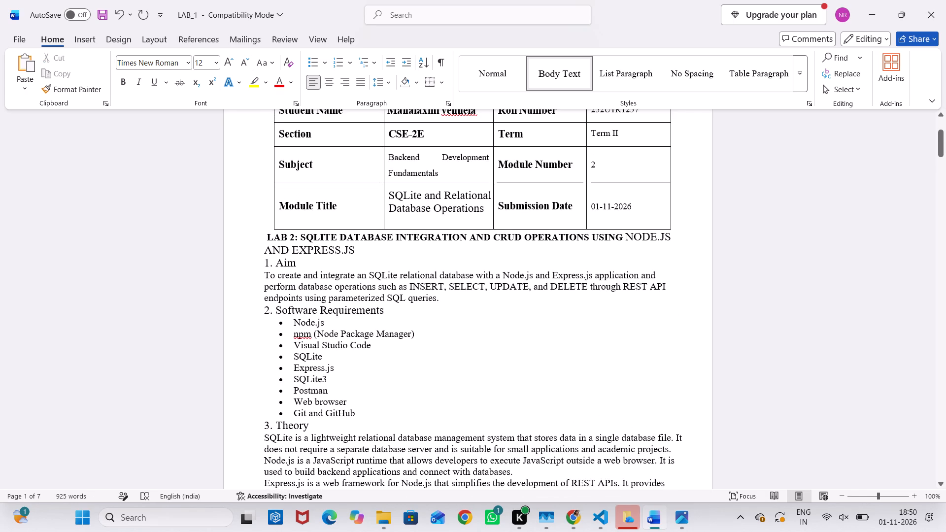
left_click_drag(262, 425, 330, 422)
key("ctrl+b")
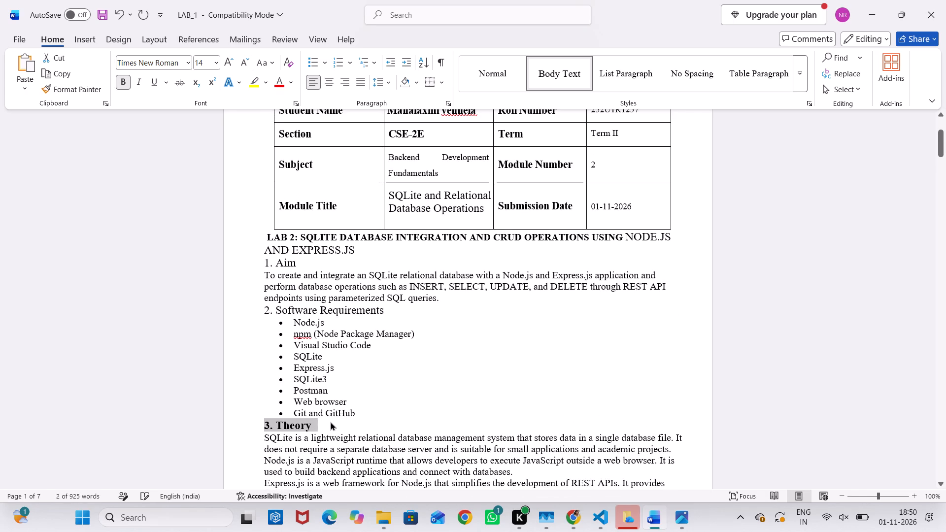
left_click(363, 411)
key("Return")
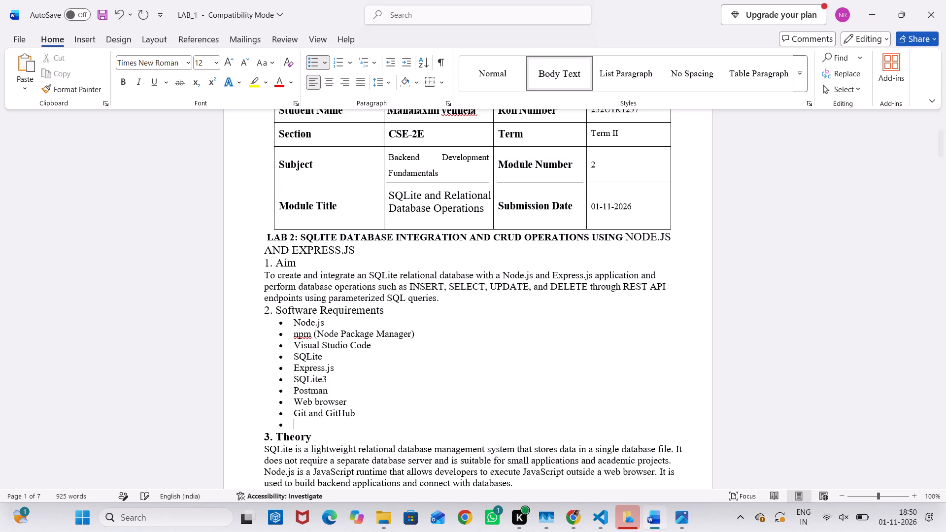
key("BackSpace")
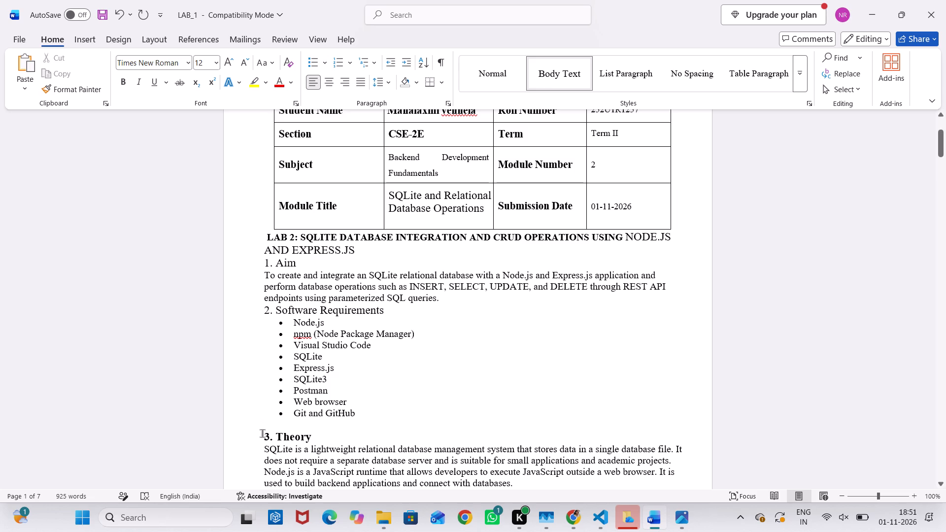
left_click(263, 434)
key("Return")
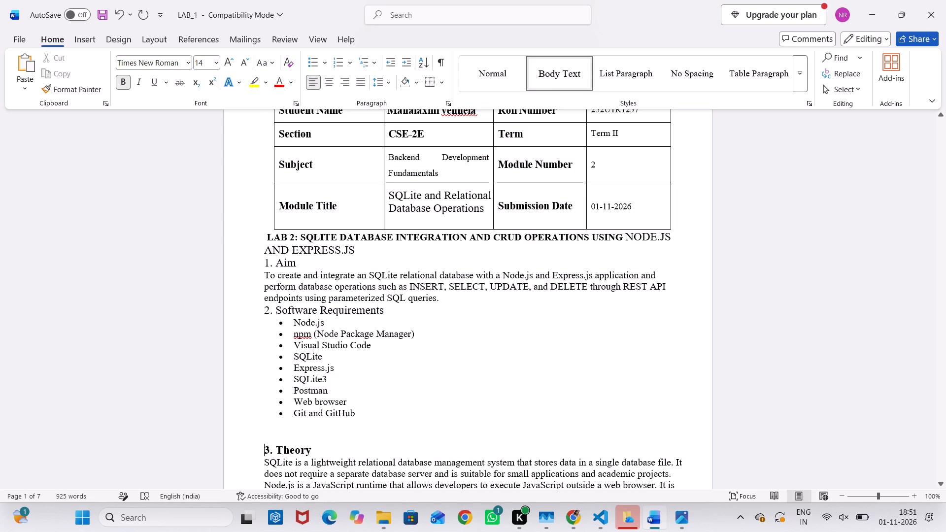
Make the "2. Software Requirements" heading bold and insert two blank lines above it.
left_click_drag(263, 311, 399, 310)
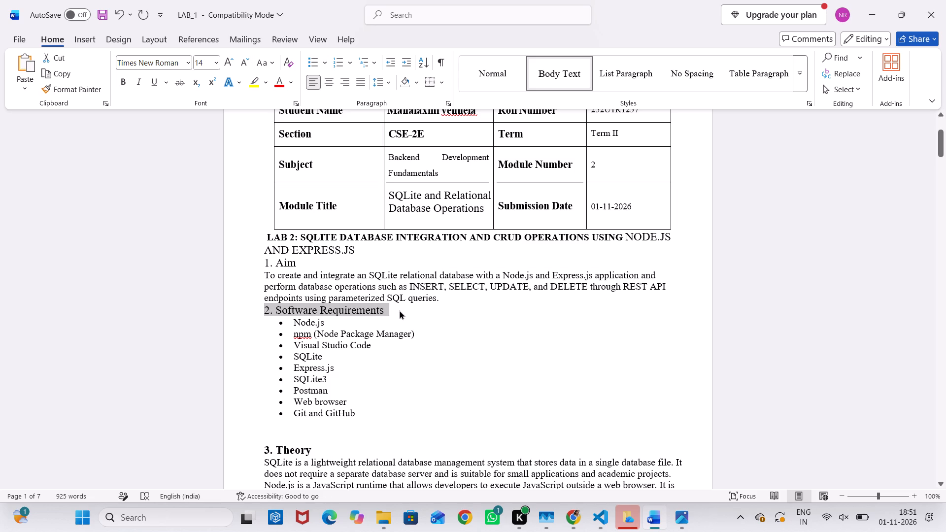
key("ctrl+b")
left_click(451, 296)
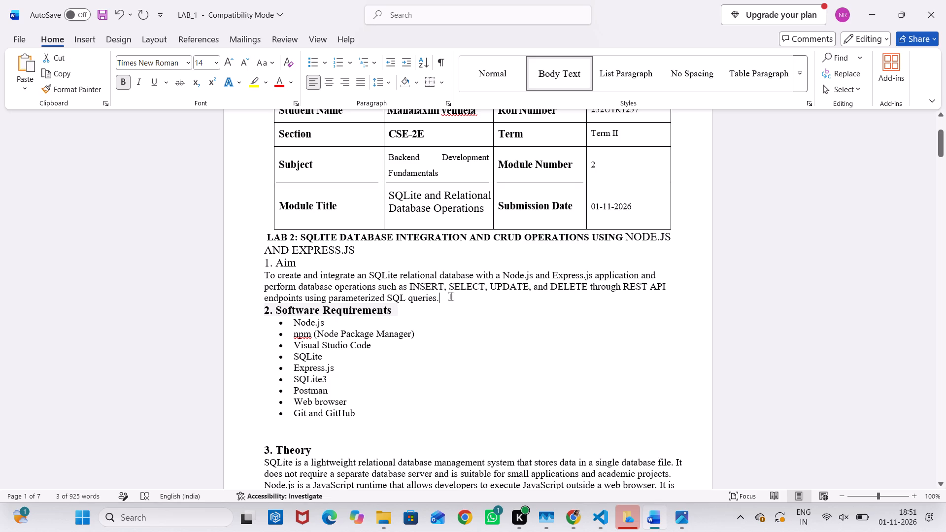
key("Return")
key("Return")
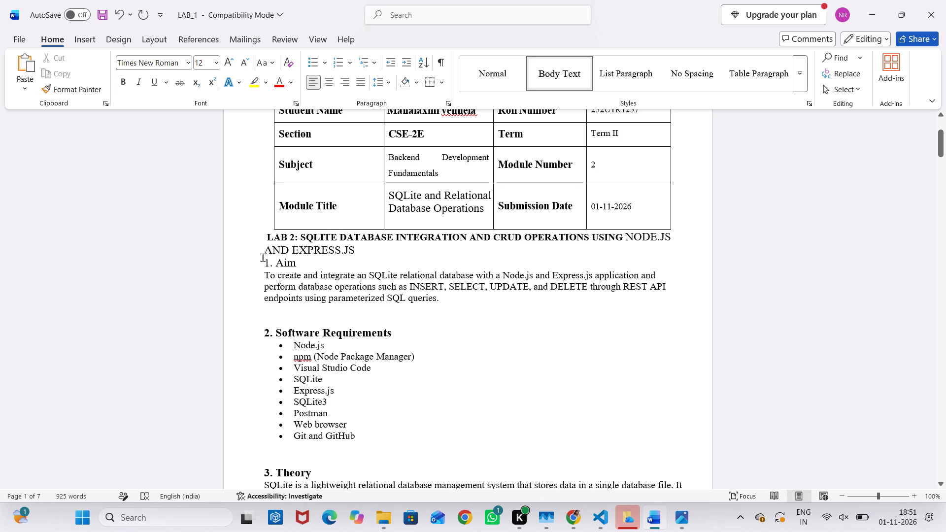
Make the "1. Aim" heading bold and insert one blank line between it and the LAB 2 title.
left_click_drag(264, 259, 328, 265)
key("ctrl+b")
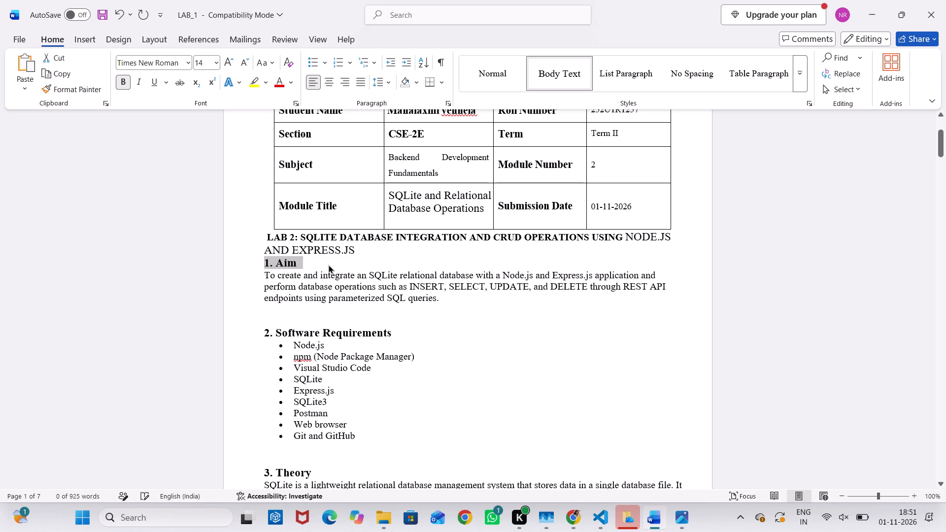
left_click(328, 265)
left_click(360, 250)
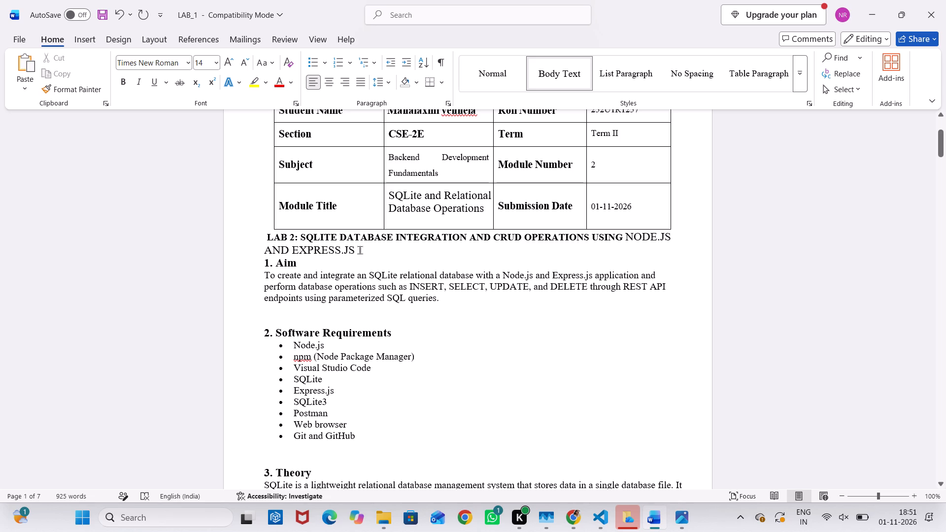
key("Return")
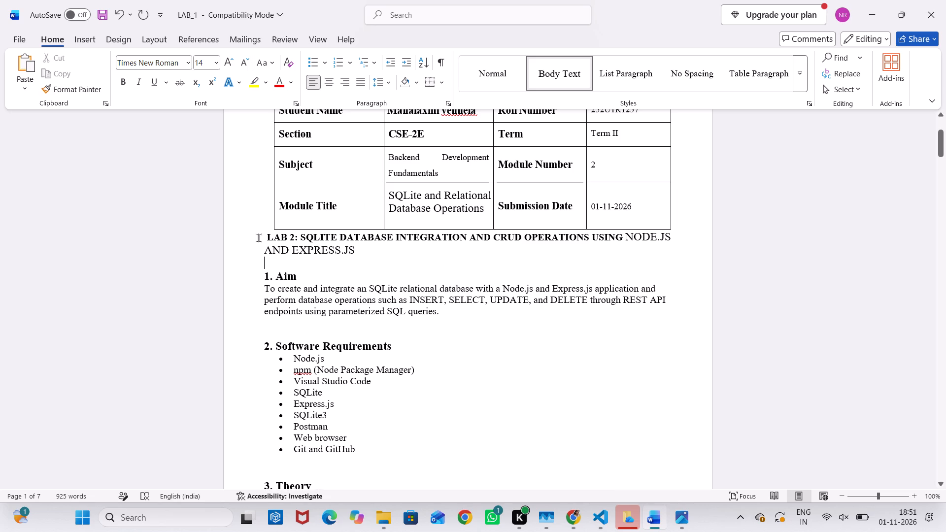
Make the whole "LAB 2: SQLITE DATABASE INTEGRATION" title bold and reduce its font size by one increment.
left_click_drag(265, 235, 356, 262)
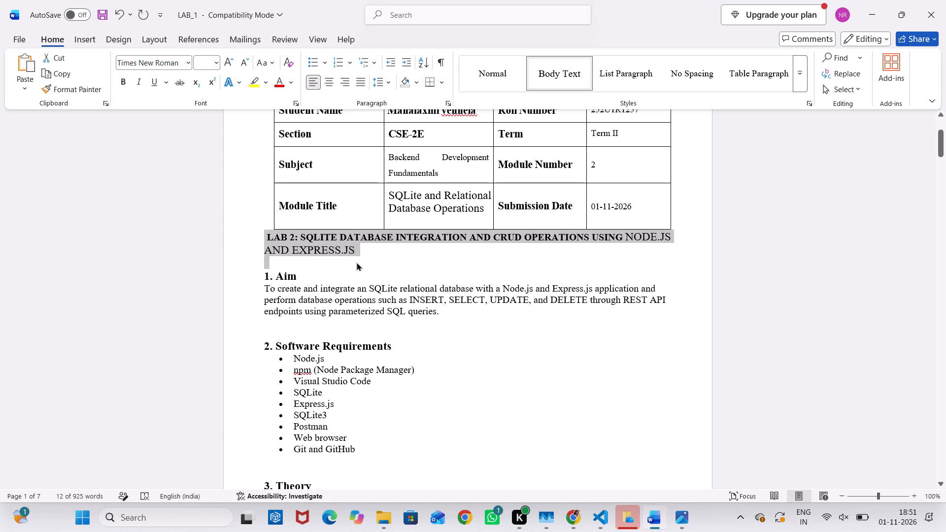
key("ctrl+b")
left_click(245, 66)
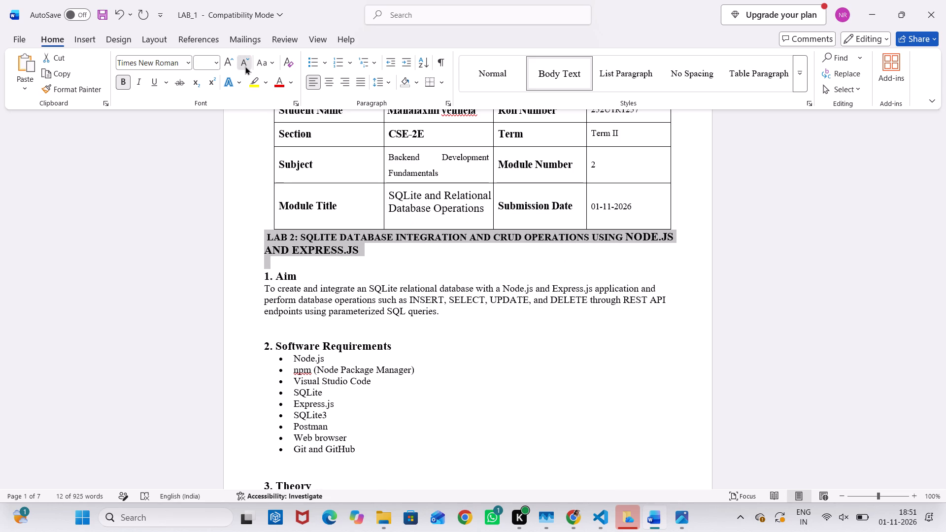
left_click(400, 274)
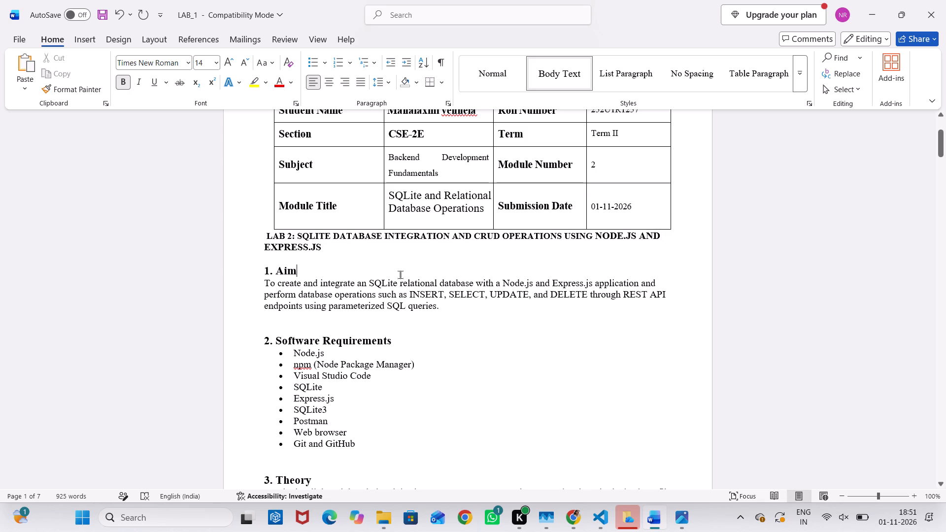
Make the "10. Conclusion" heading near the end of the report bold.
scroll(400, 274, "down", 20)
scroll(400, 274, "down", 20)
scroll(400, 274, "down", 3)
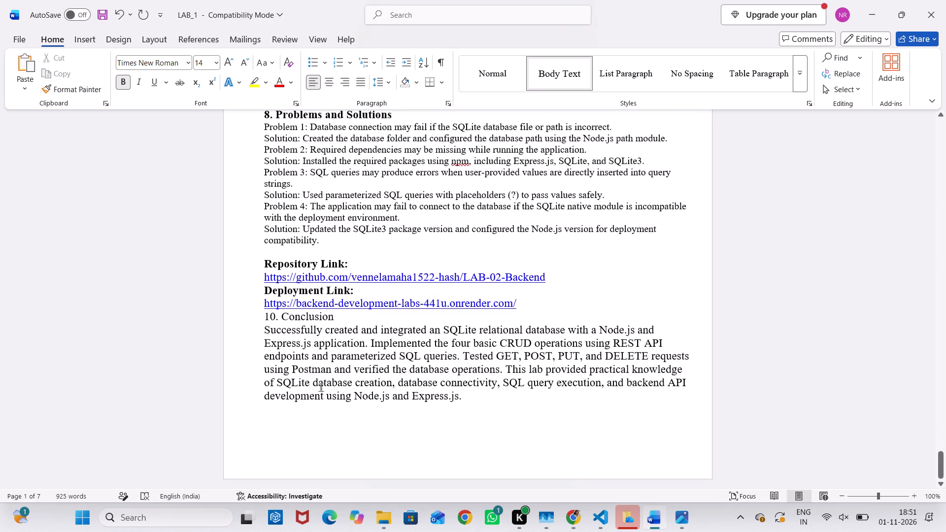
left_click_drag(265, 318, 354, 315)
key("ctrl+b")
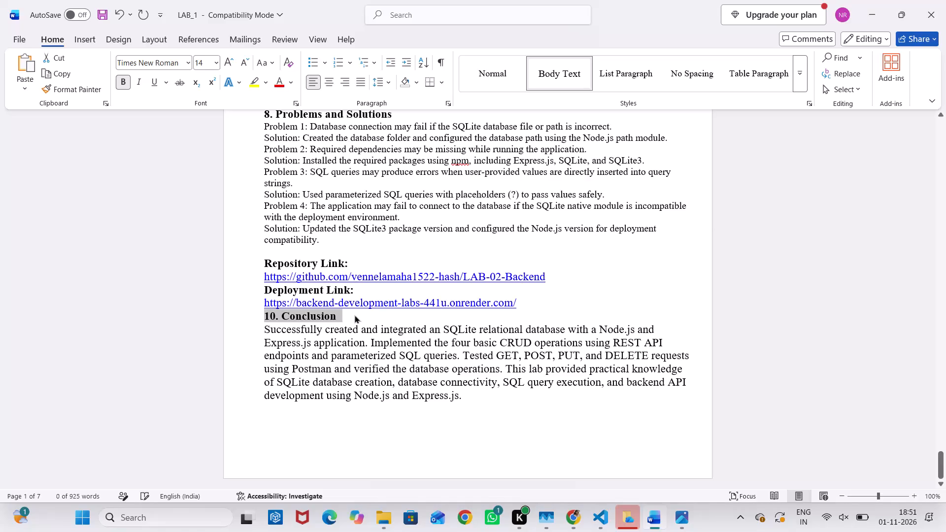
Insert two blank lines above the "10. Conclusion" heading and one blank line below it.
left_click(534, 308)
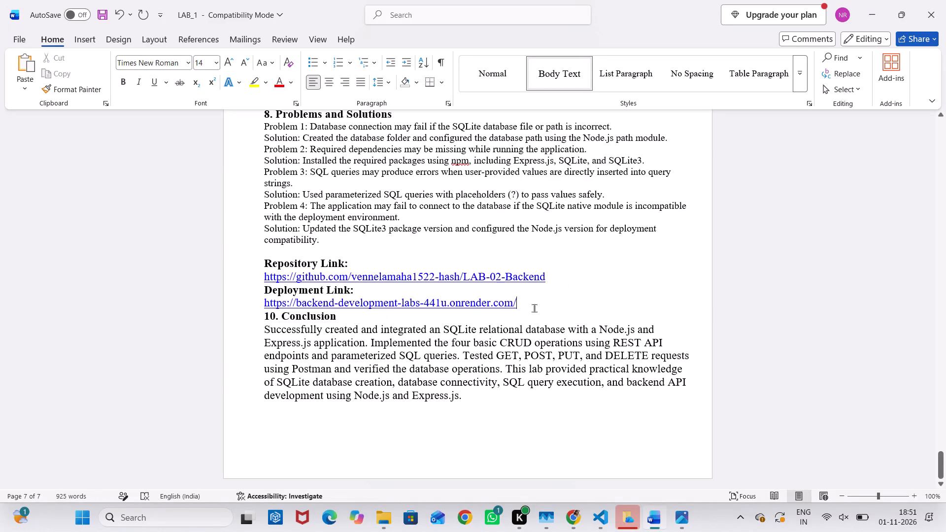
key("Return")
key("Return")
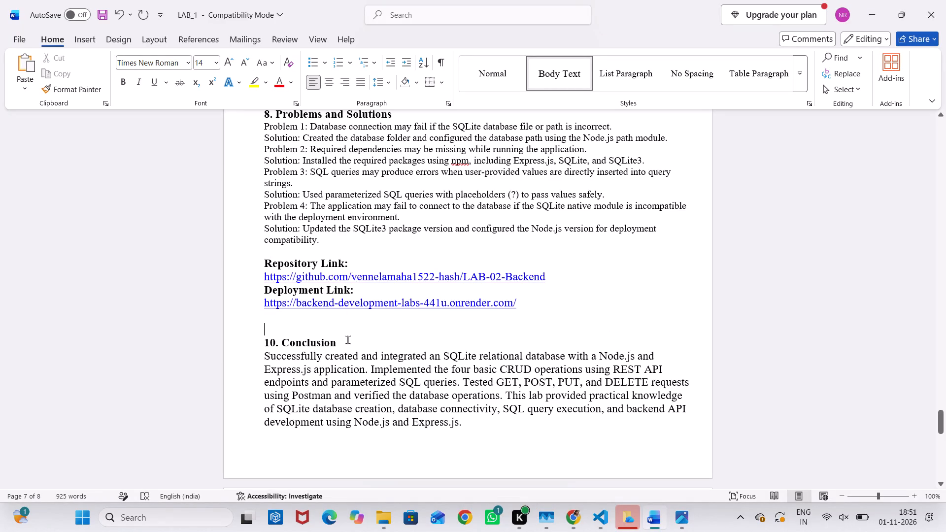
left_click(347, 339)
key("Return")
Insert two blank lines between the terminal screenshot and the "8. Problems and Solutions" heading, and one blank line below the heading.
scroll(347, 339, "up", 2)
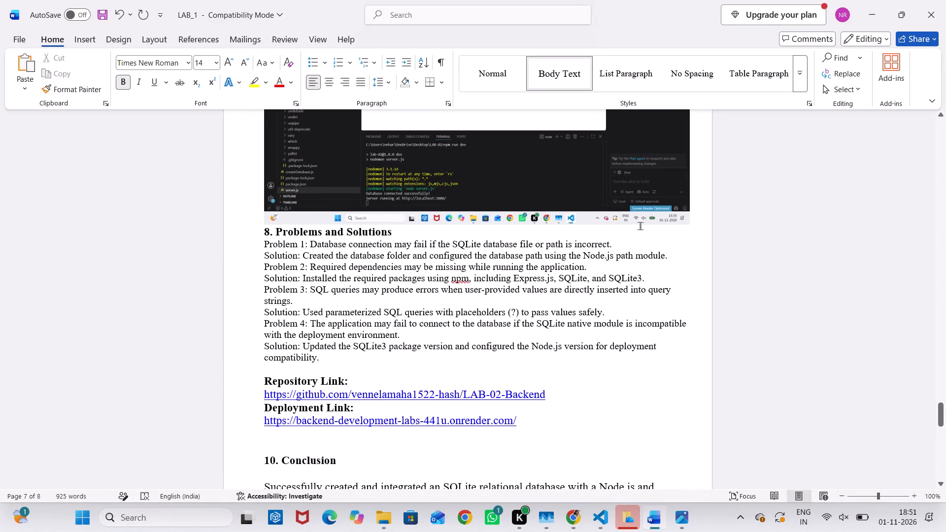
left_click(698, 219)
key("Return")
key("Return")
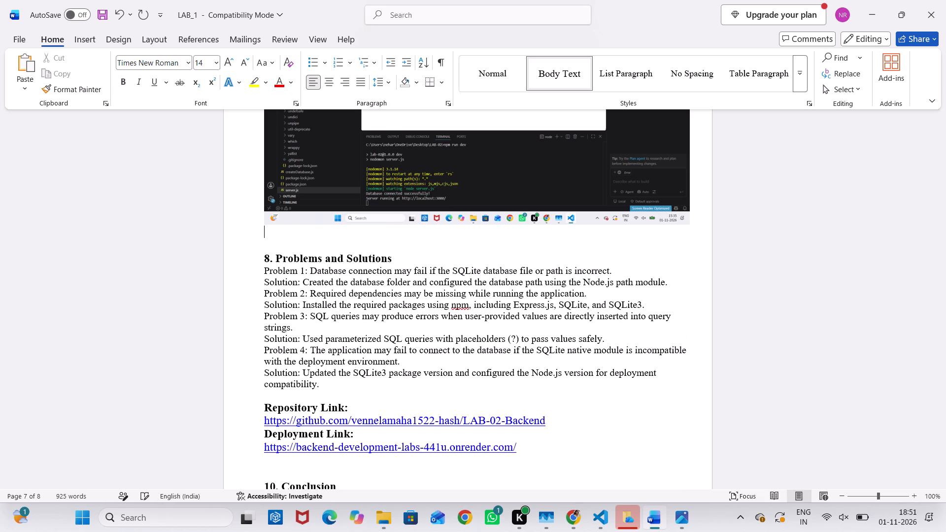
left_click(395, 261)
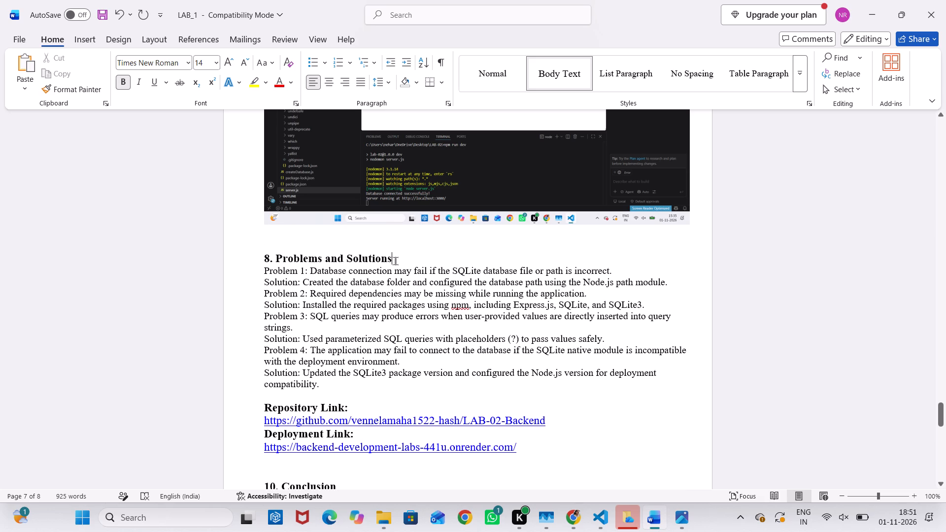
key("semicolon")
key("BackSpace")
key("Return")
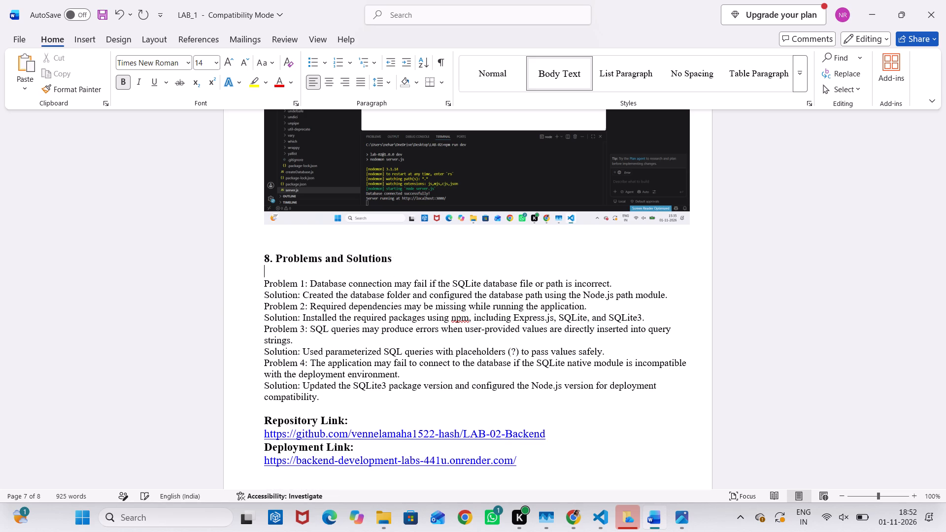
Insert one blank line between the "7.6 Database Connection and Server Execution" heading and the "Command:" line.
scroll(395, 261, "up", 4)
scroll(401, 215, "up", 3)
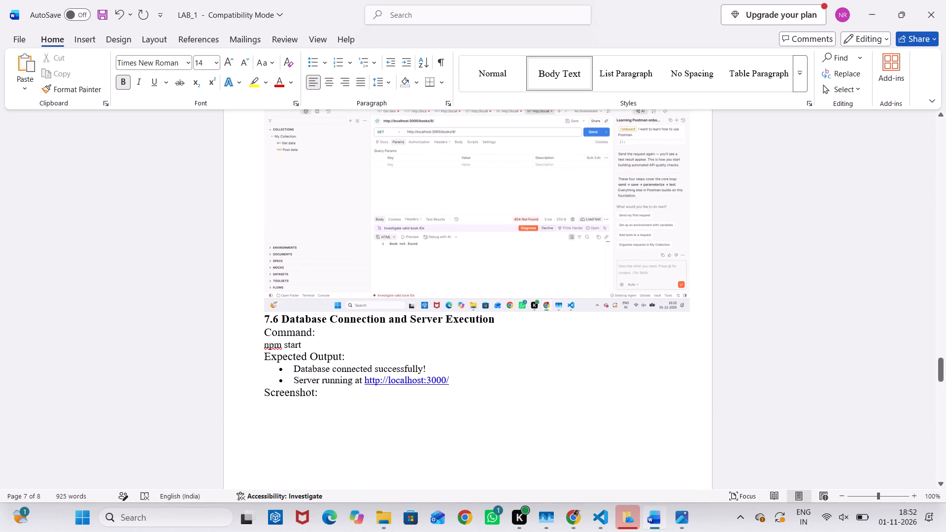
left_click(516, 328)
left_click(519, 315)
key("Return")
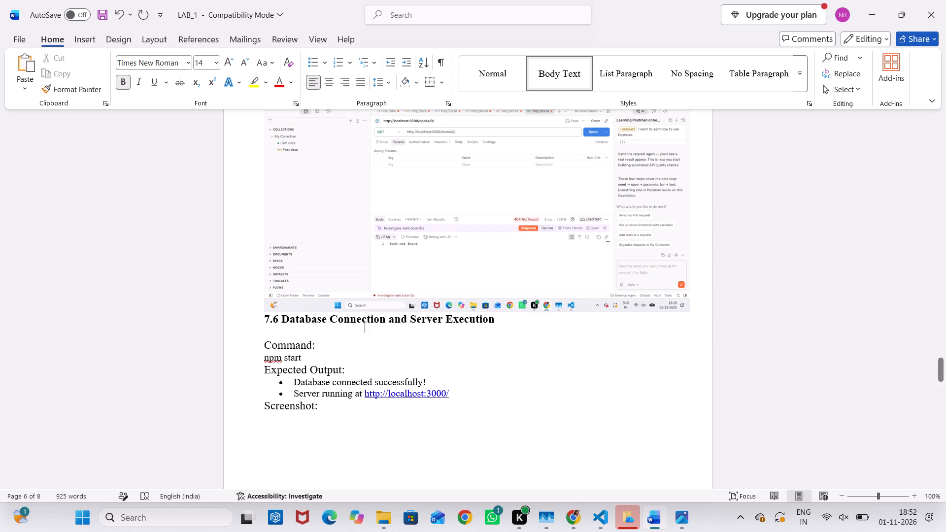
Review the headings and spacing from the start of the report through the Theory and Procedure sections.
scroll(519, 315, "up", 13)
scroll(519, 315, "up", 14)
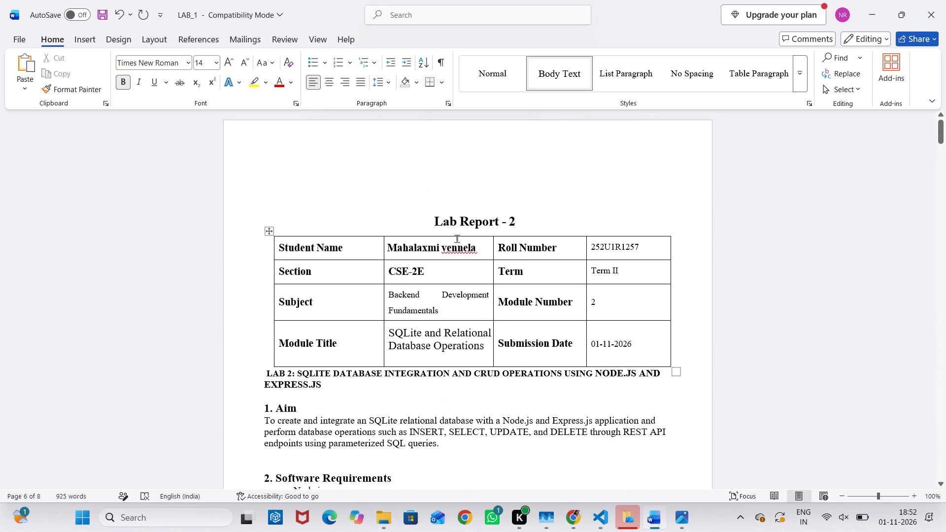
scroll(530, 299, "down", 3)
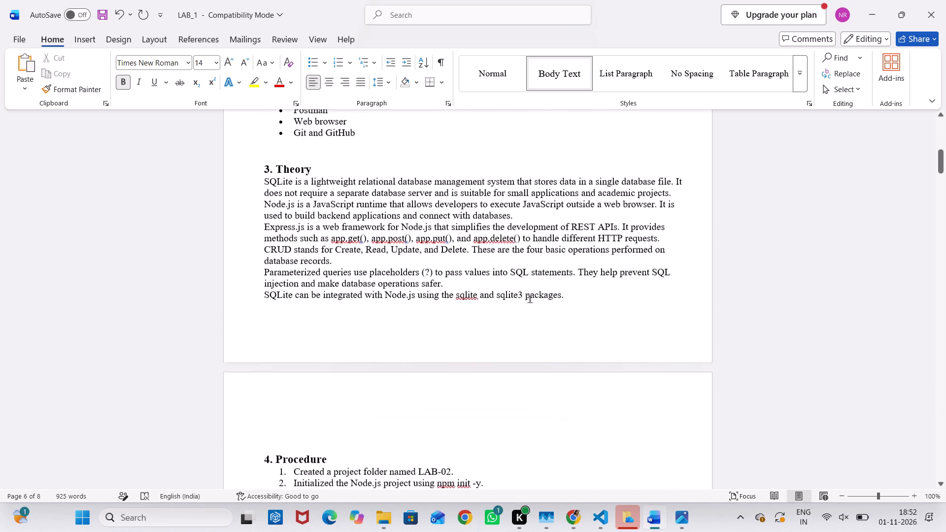
Insert one blank line between Procedure item 17 and the "5. Endpoints and Expected Results" heading, and make the heading bold.
scroll(530, 299, "down", 2)
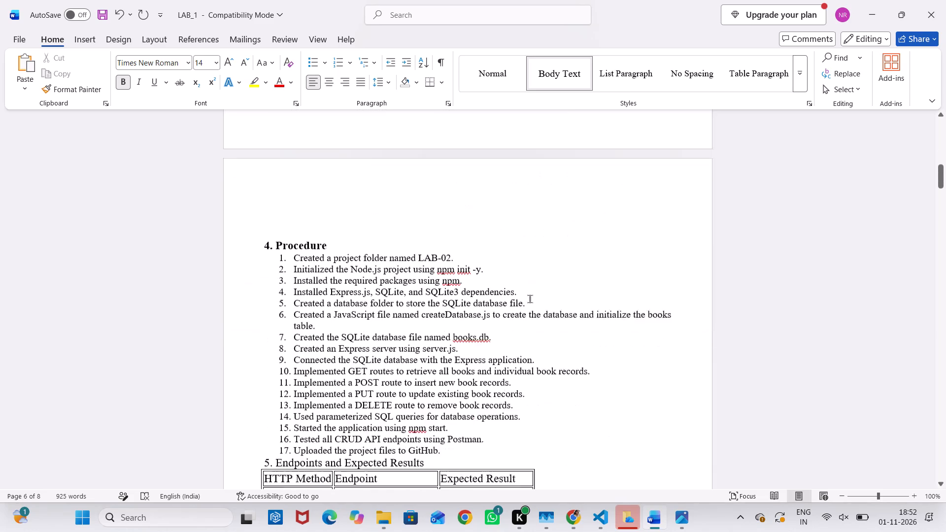
scroll(530, 299, "down", 1)
scroll(418, 253, "up", 1)
left_click(478, 302)
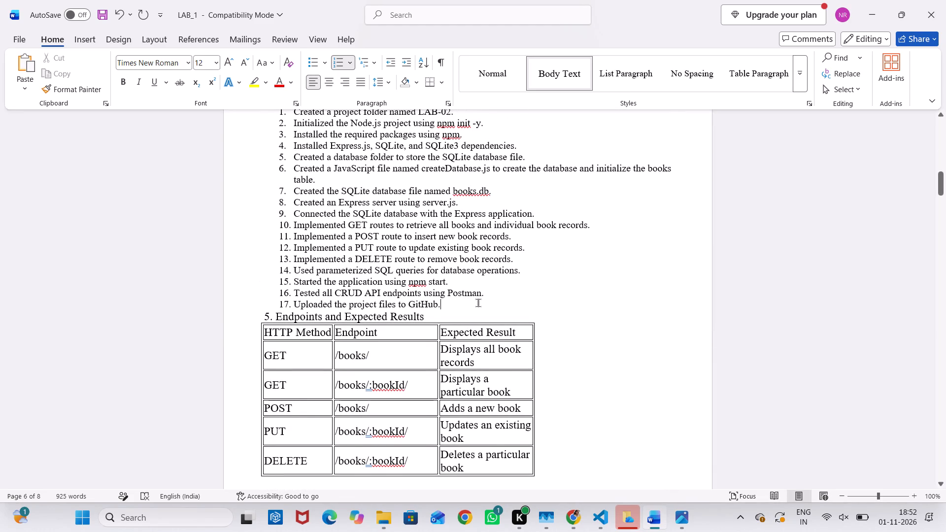
key("Return")
key("Return")
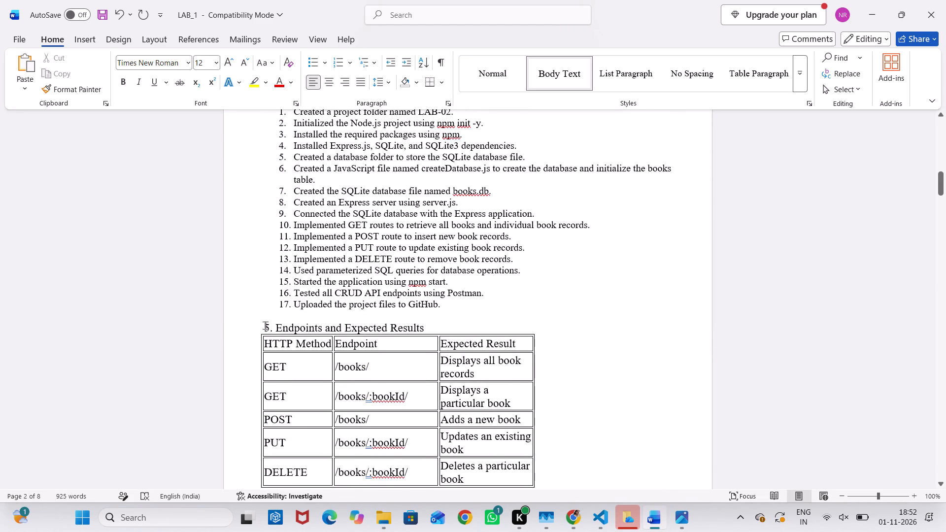
left_click_drag(265, 325, 437, 327)
key("ctrl+b")
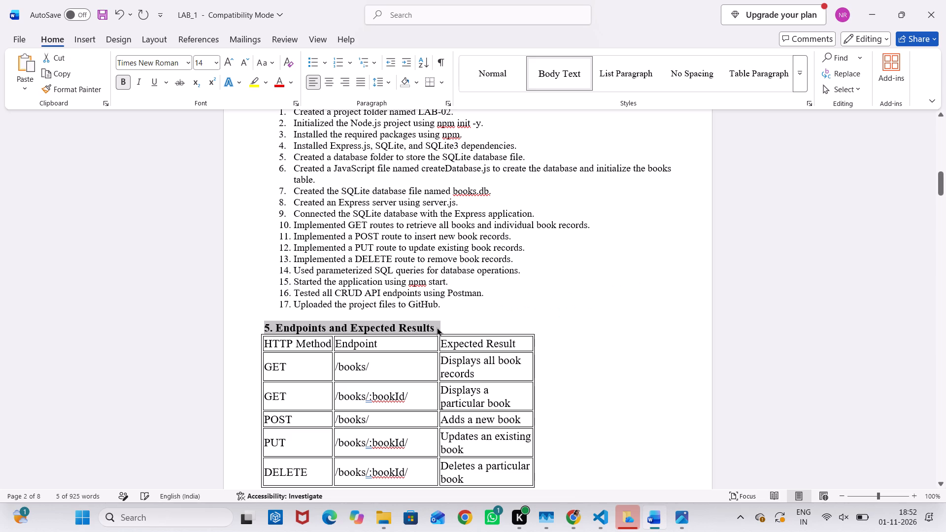
Add an empty list item after Procedure item 17 and two blank lines below the "5. Endpoints and Expected Results" heading.
left_click(451, 304)
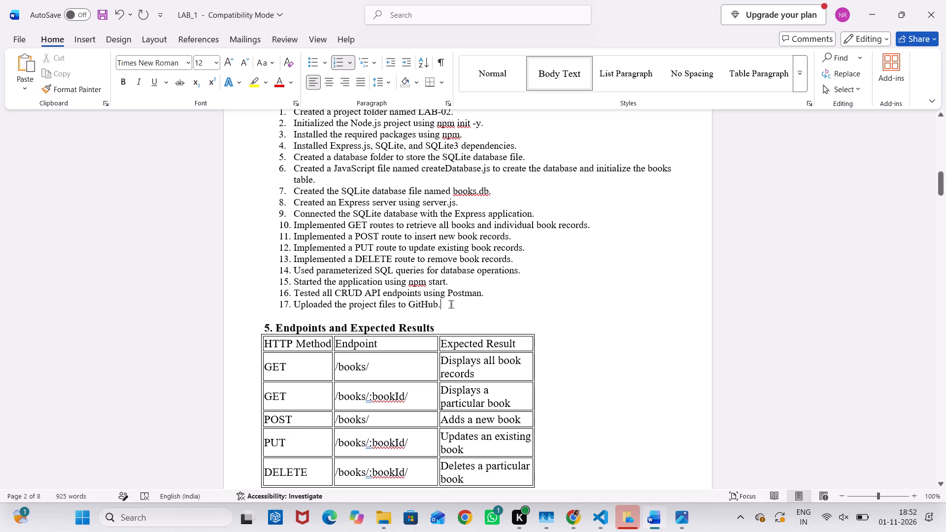
key("Return")
left_click(438, 341)
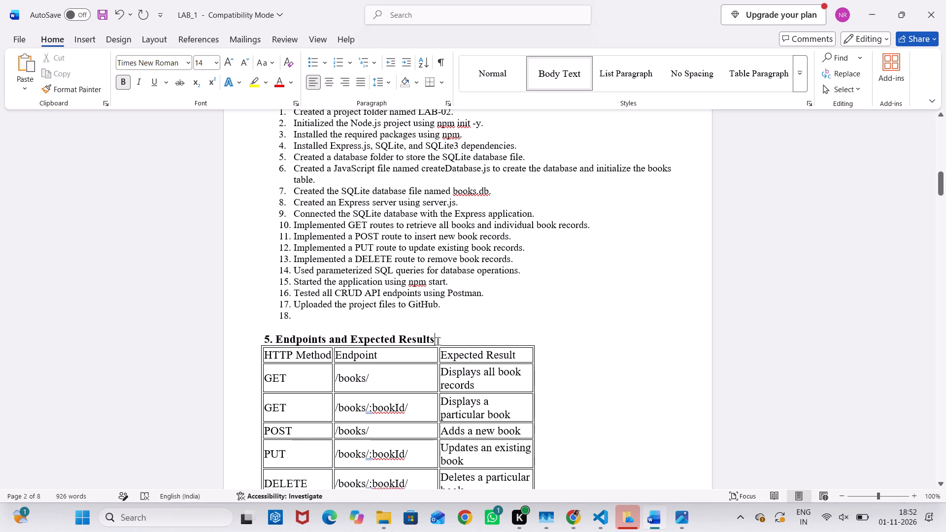
key("Return")
key("Return")
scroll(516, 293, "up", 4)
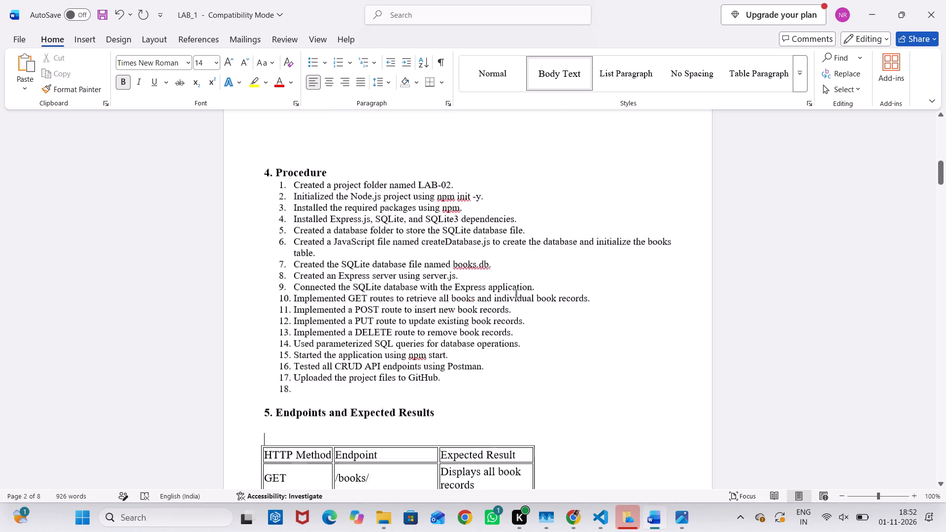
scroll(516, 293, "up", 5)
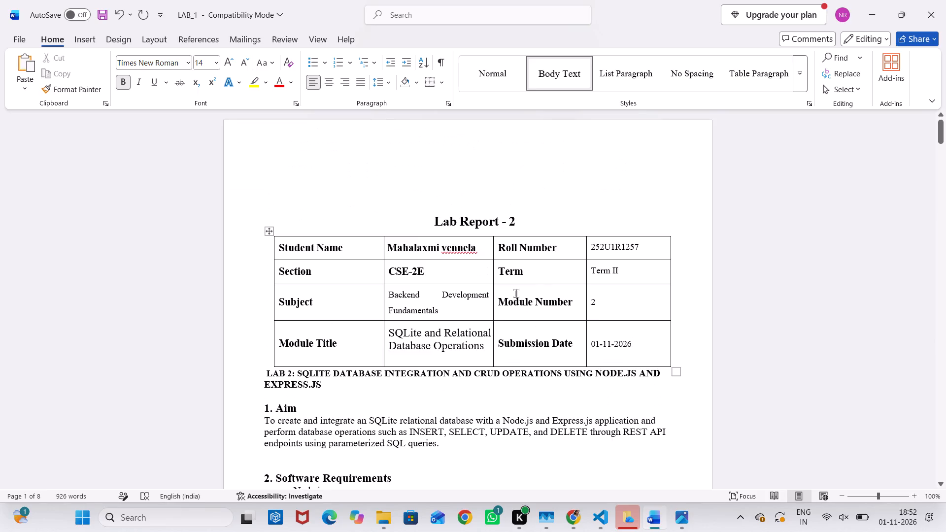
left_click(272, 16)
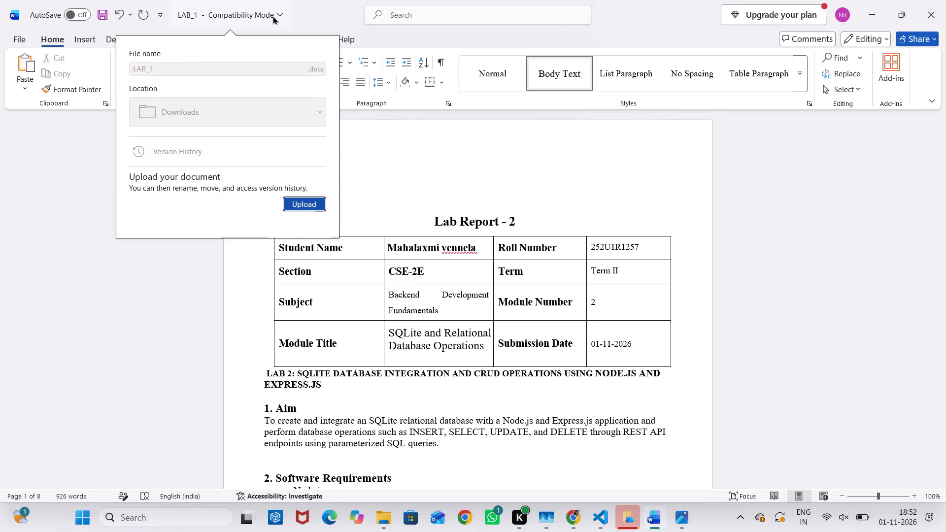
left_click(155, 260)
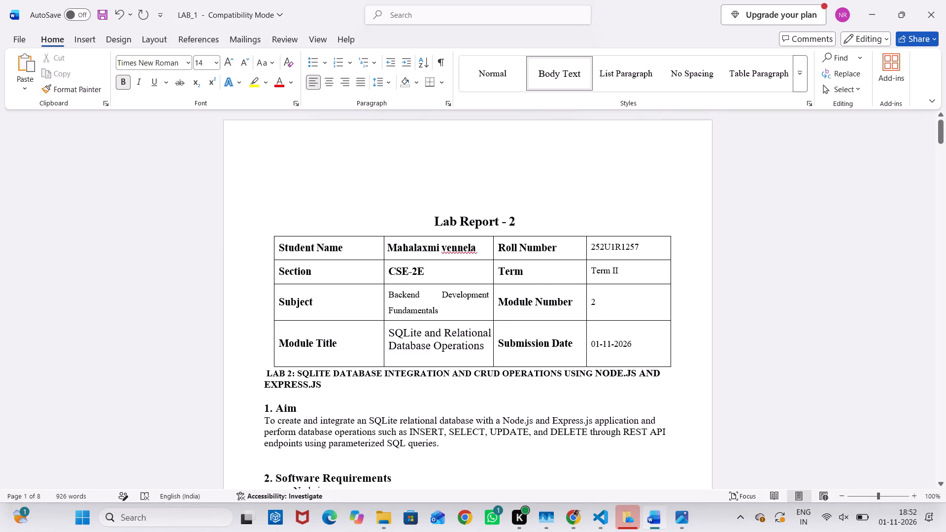
Save the report in Downloads as a Word Document named LAB-02, accepting the newest-format upgrade and turning off that prompt for future saves.
left_click(19, 34)
left_click(44, 232)
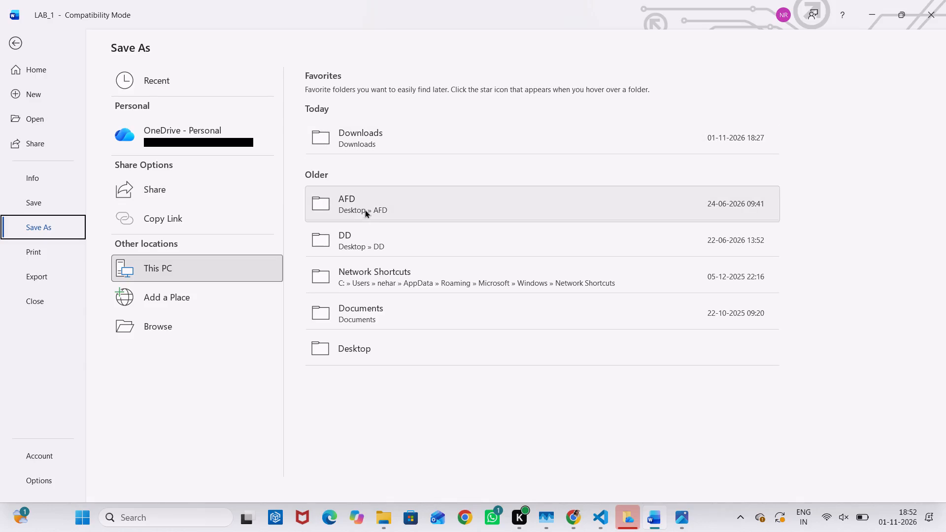
left_click(385, 132)
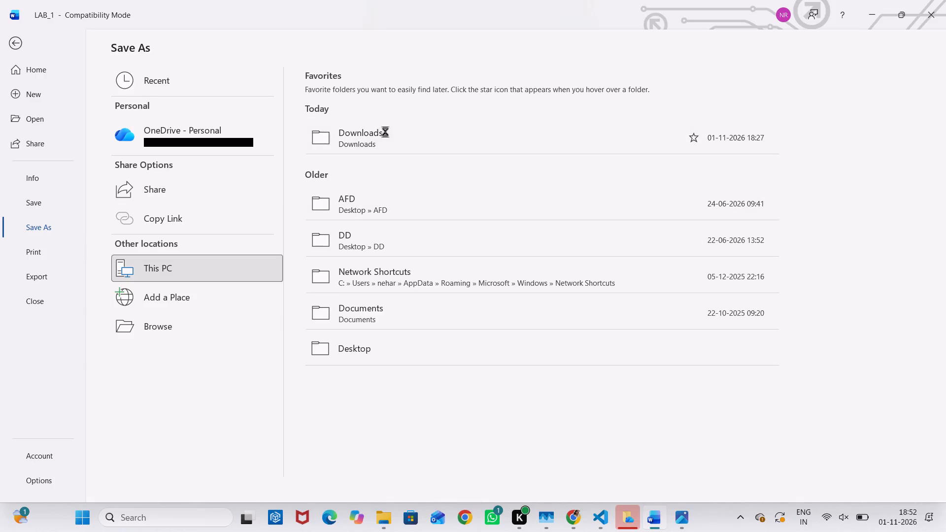
key("BackSpace")
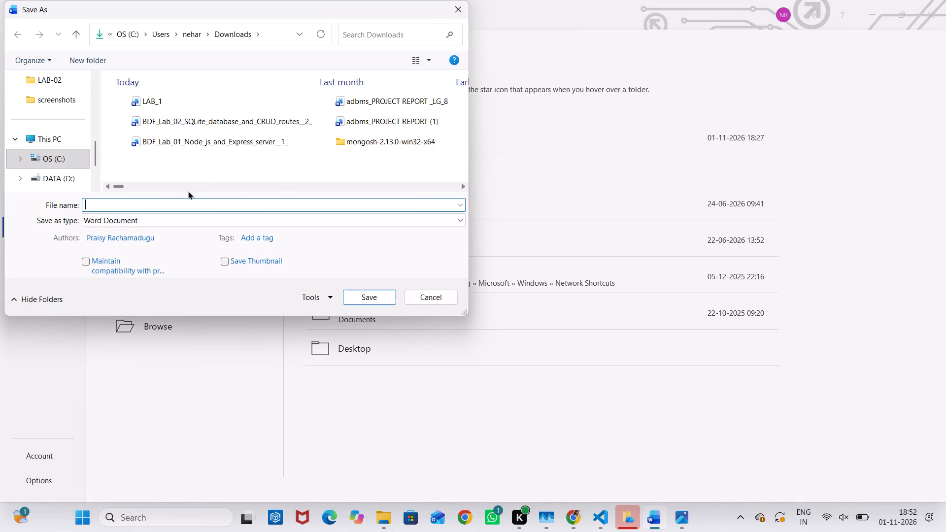
key("a")
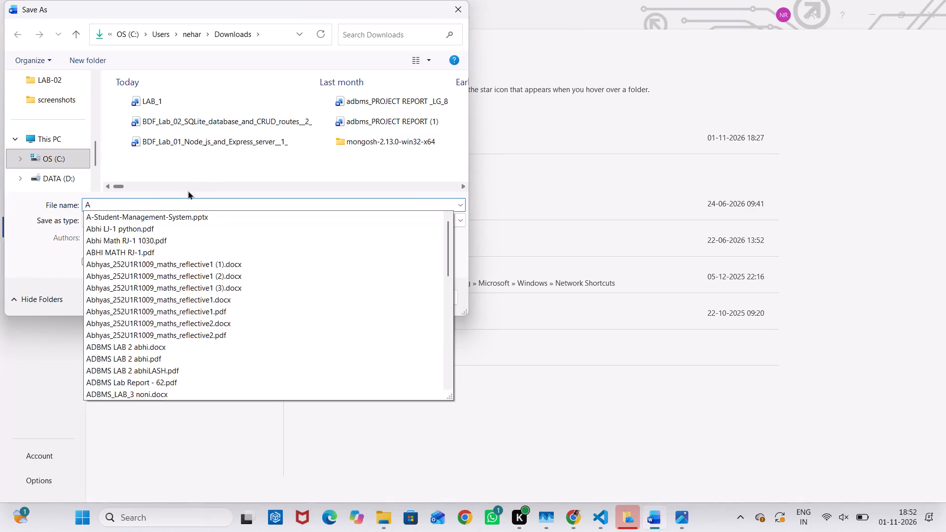
key("BackSpace")
type("LA")
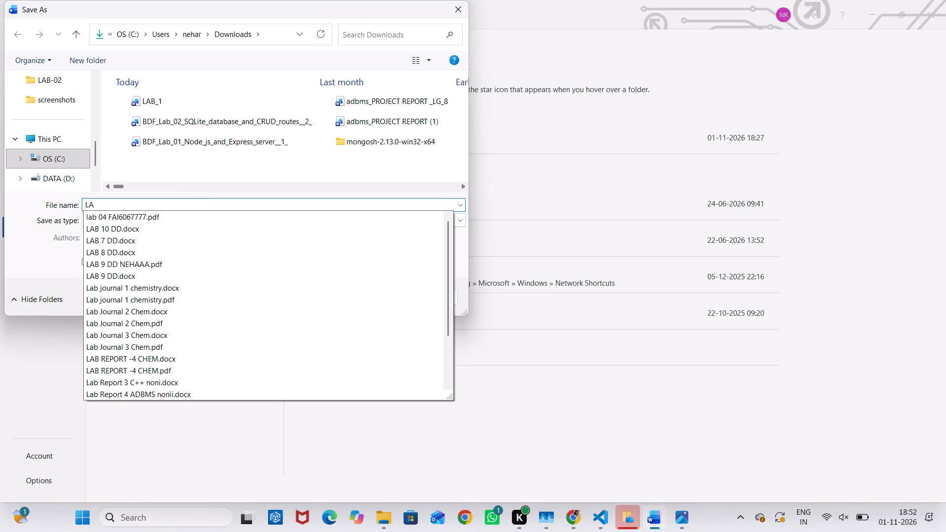
key("b")
key("minus")
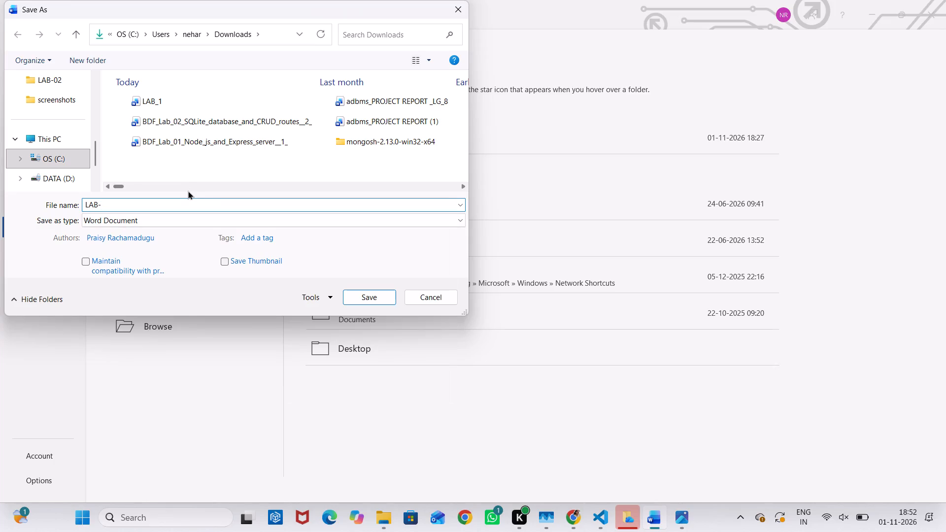
type("02")
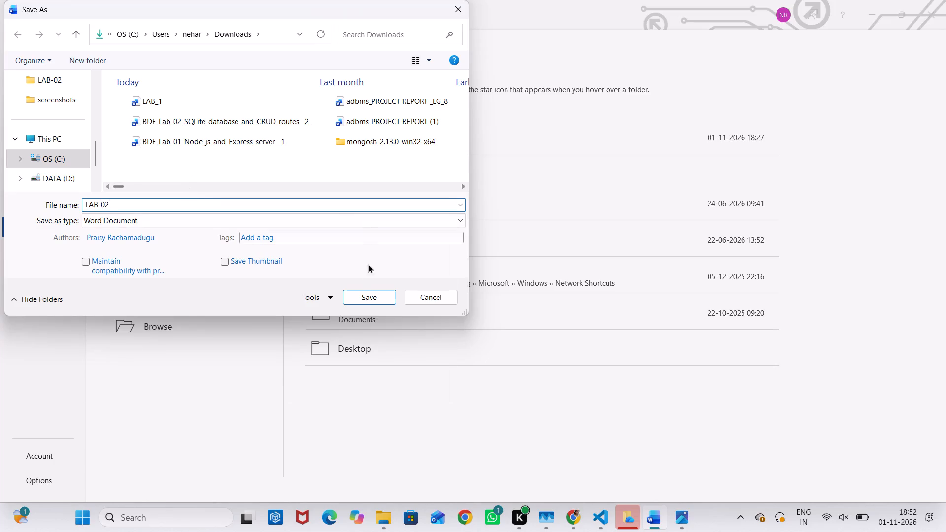
left_click(362, 293)
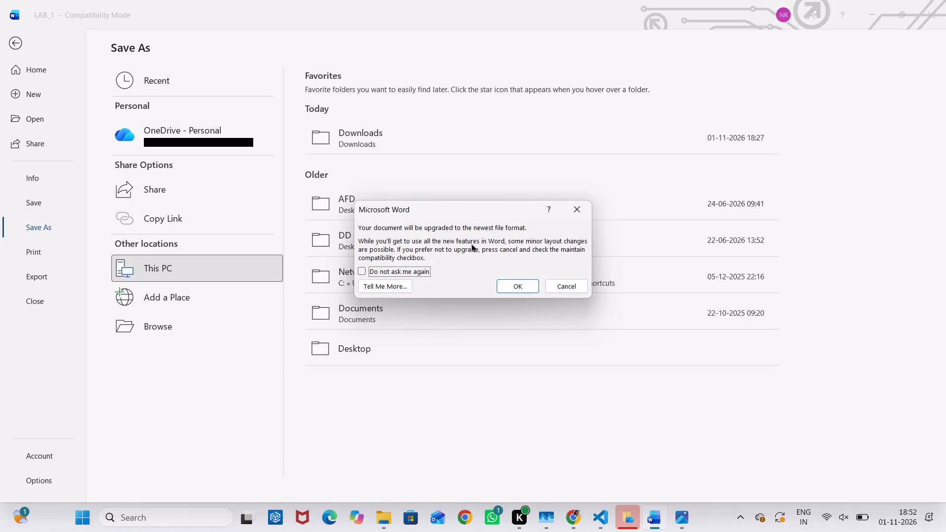
left_click(378, 270)
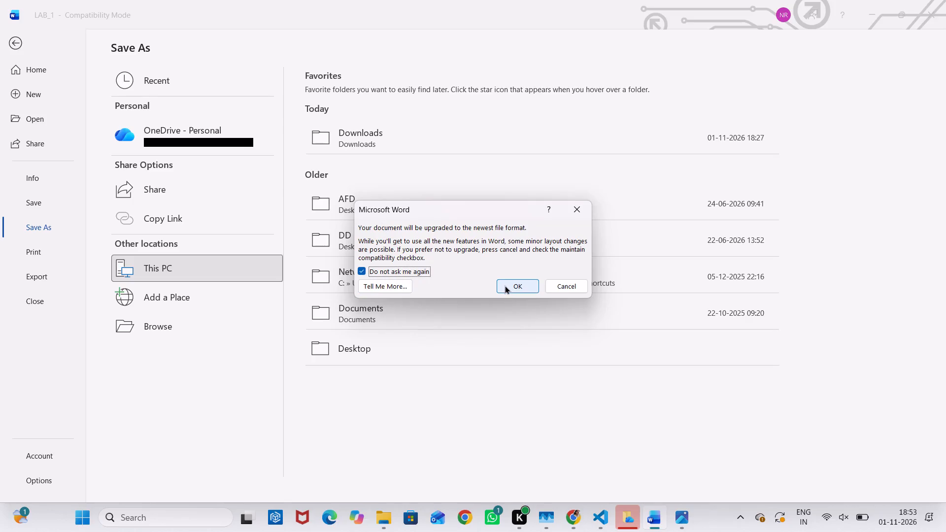
left_click(506, 287)
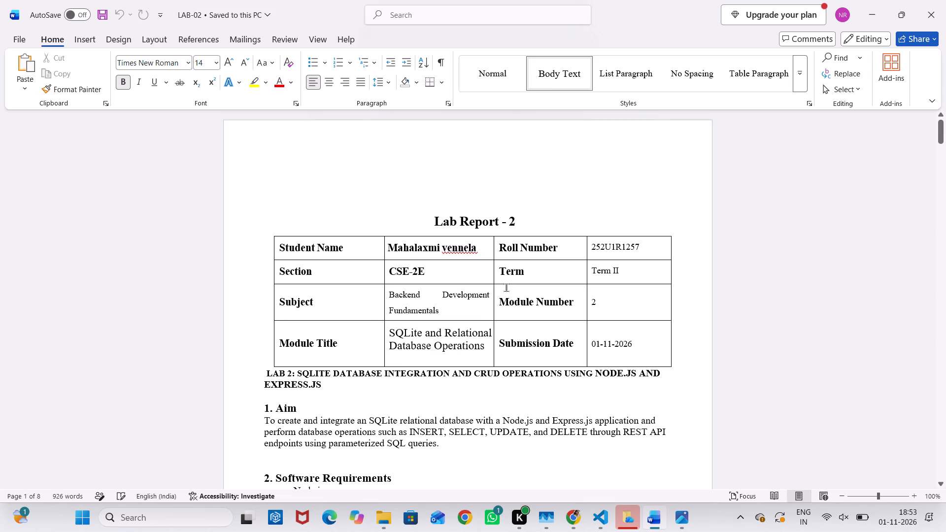
Export the report as a PDF named LAB-02 to the Downloads folder.
left_click(12, 39)
left_click(31, 284)
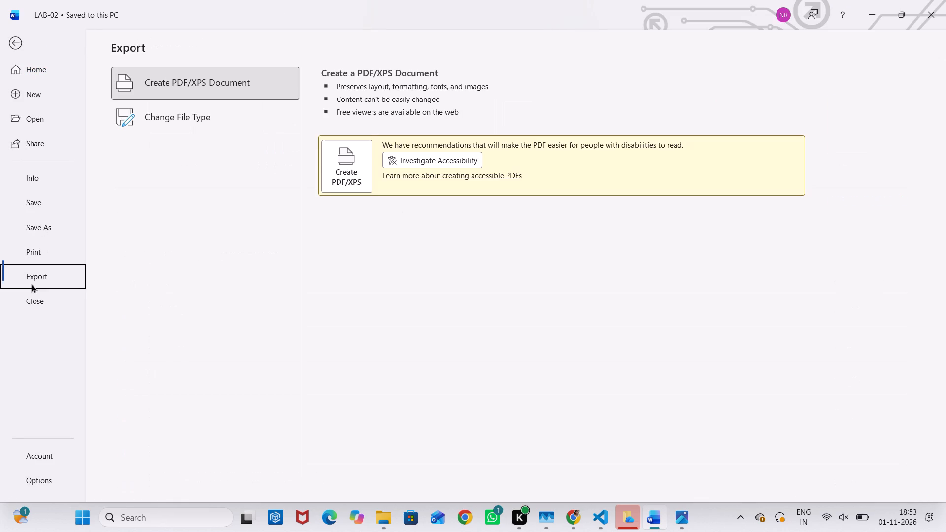
left_click(339, 168)
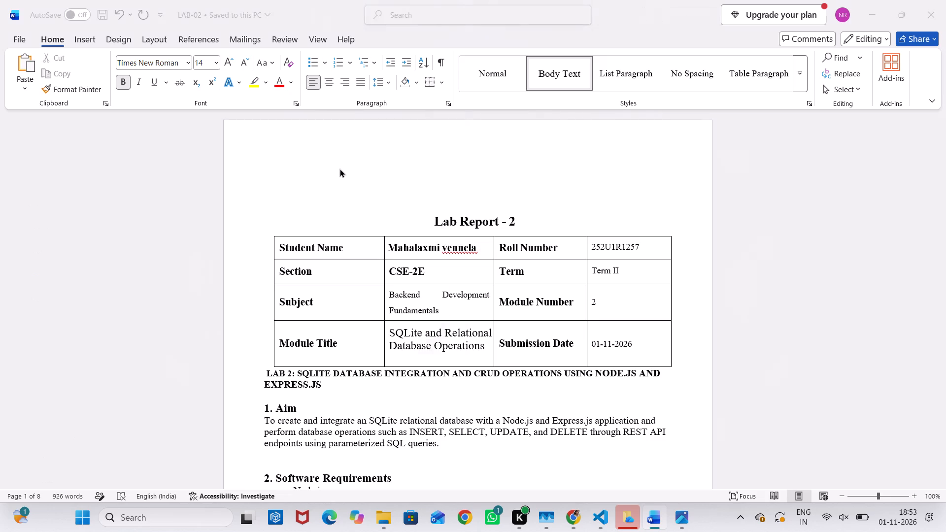
left_click(364, 331)
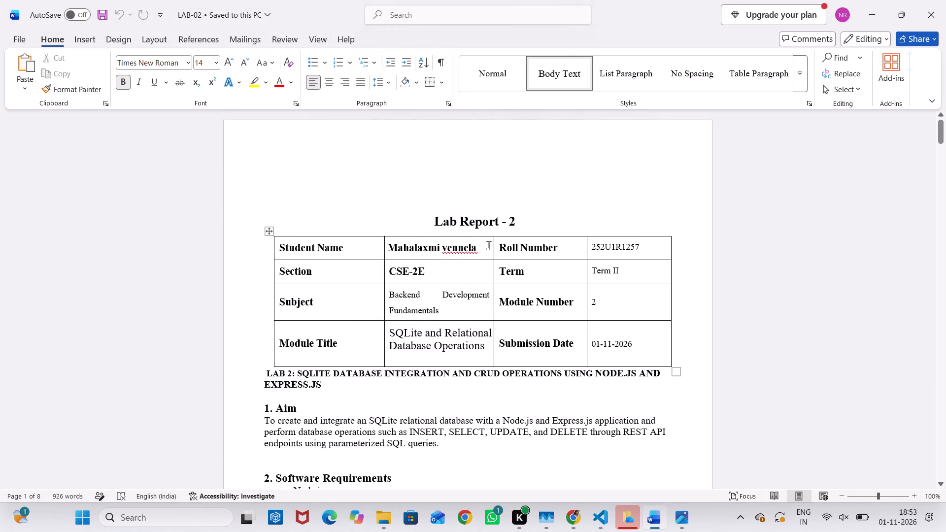
Review the saved report from the Procedure section through the screenshots, project links and Conclusion, and close the document.
scroll(489, 245, "down", 7)
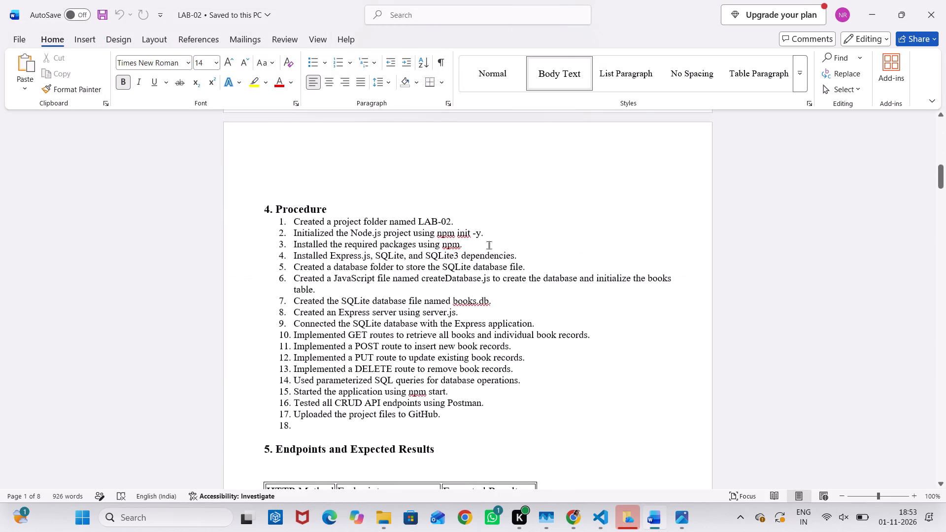
scroll(489, 245, "down", 11)
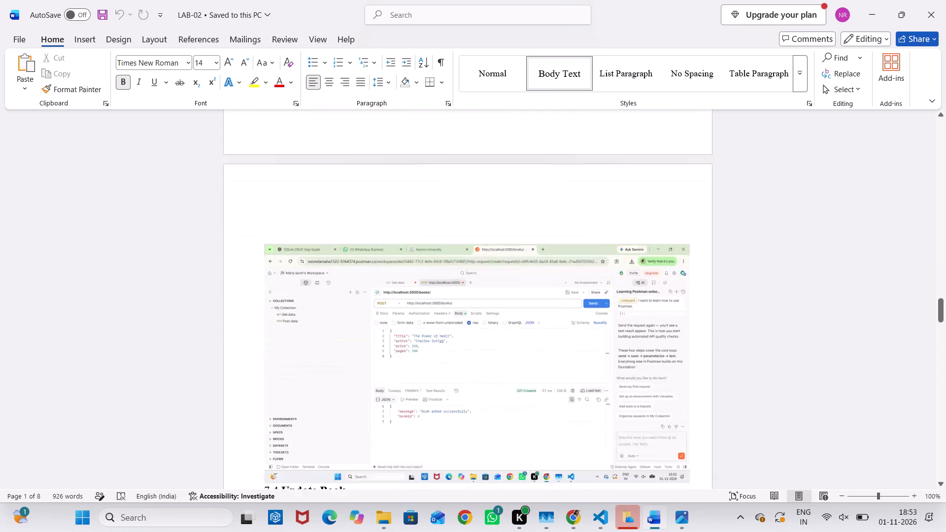
scroll(489, 245, "down", 7)
scroll(489, 245, "up", 2)
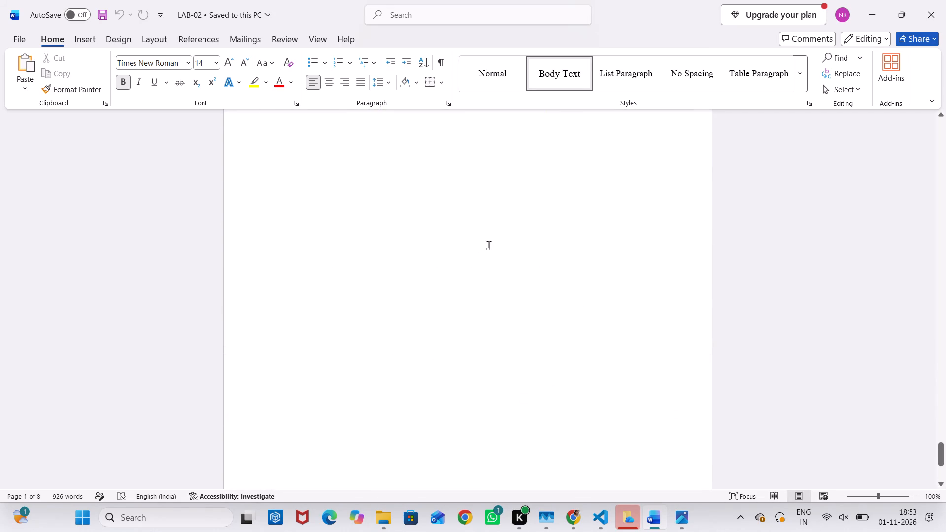
scroll(489, 245, "up", 3)
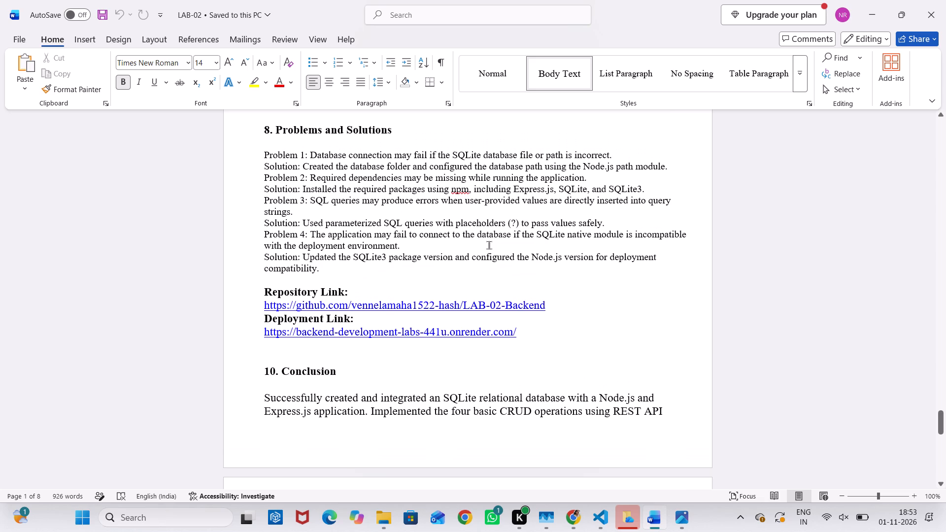
scroll(489, 245, "down", 1)
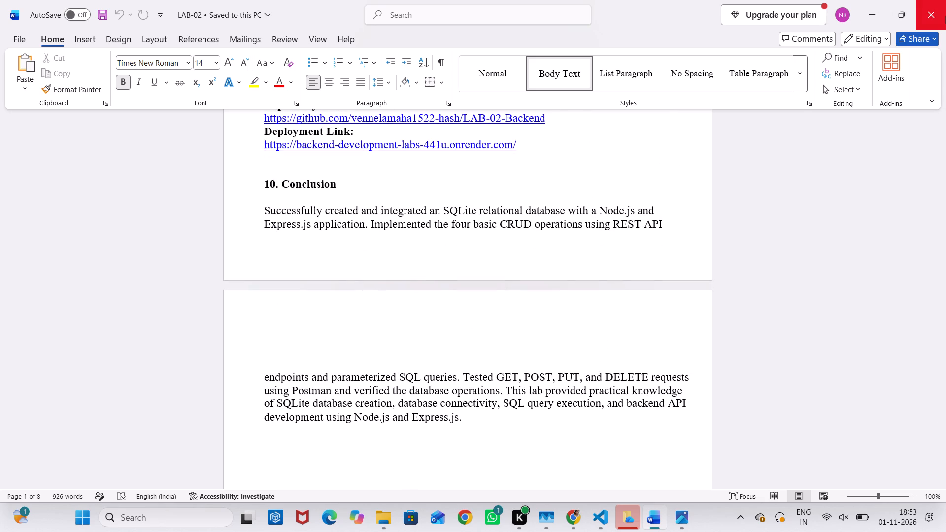
left_click(945, 15)
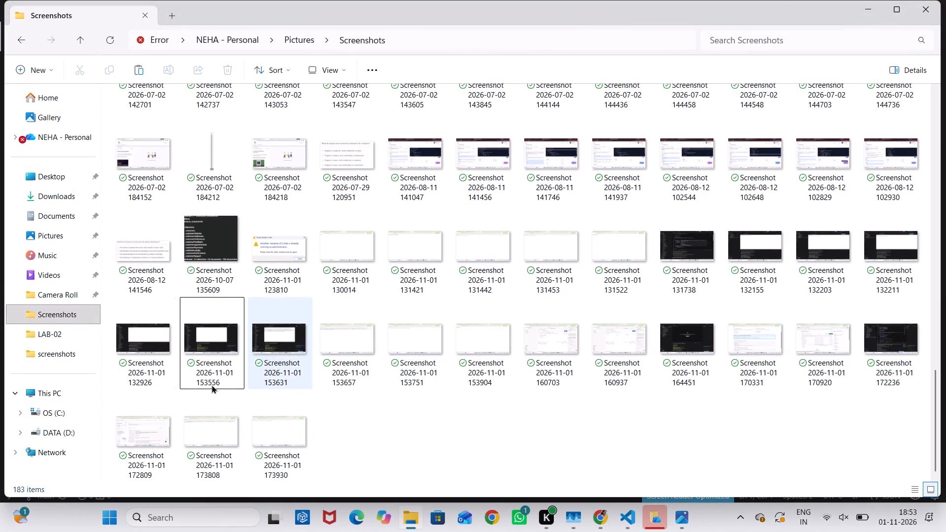
Open the LAB-02 PDF from the Downloads folder and review its pages through the project links and Conclusion.
left_click(58, 194)
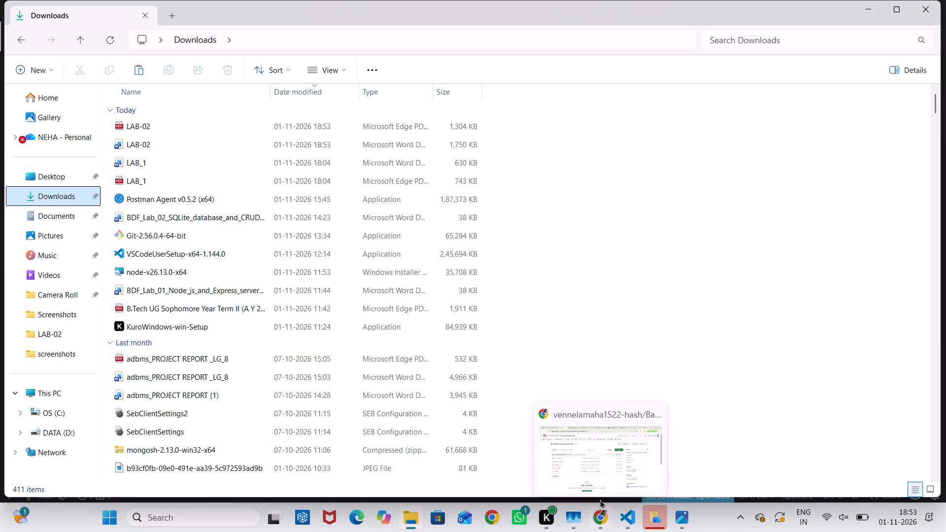
left_click(608, 470)
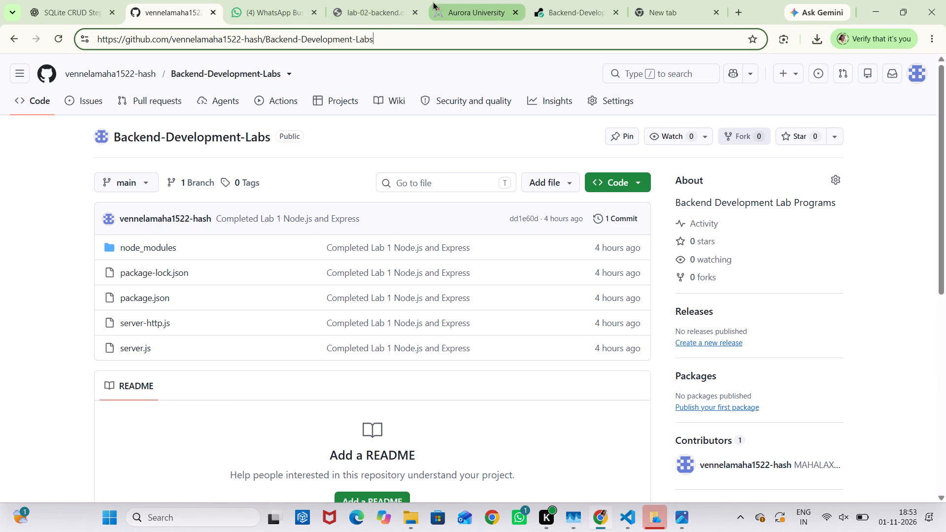
left_click(414, 517)
double_click(209, 130)
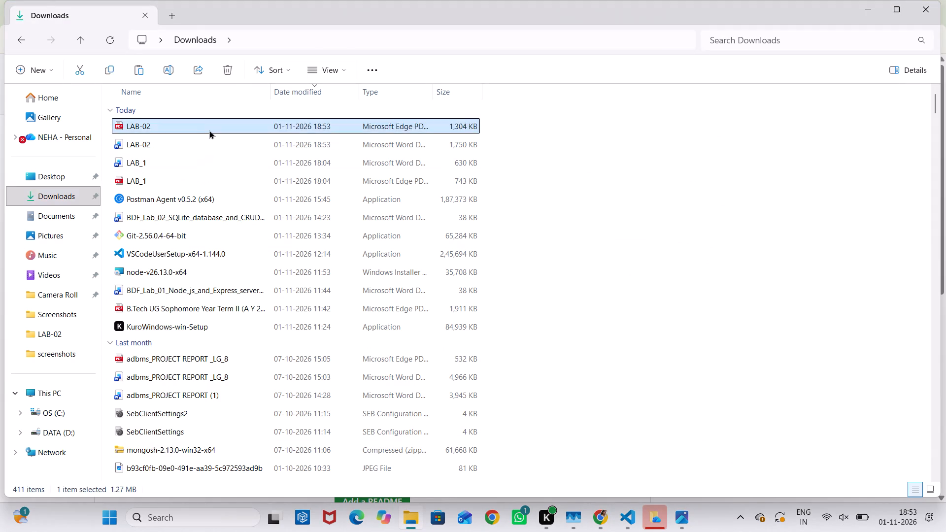
scroll(373, 285, "down", 6)
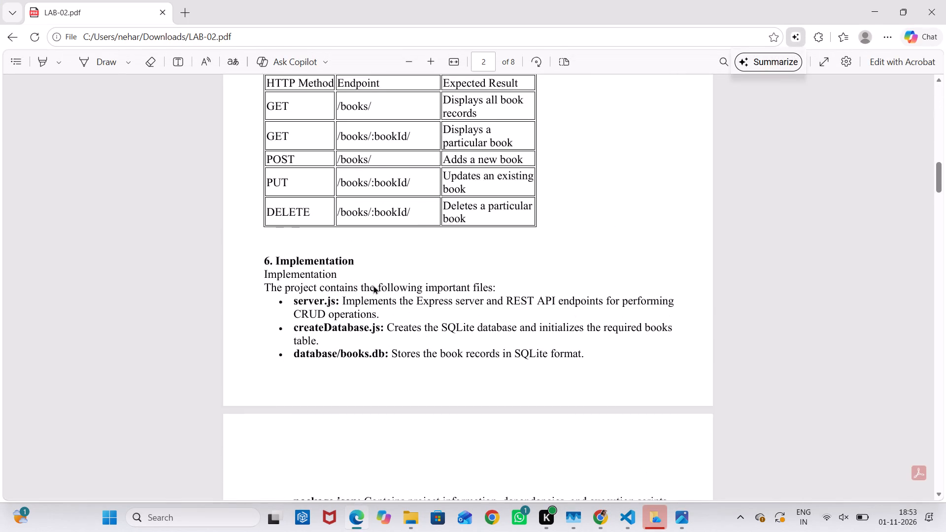
scroll(373, 285, "down", 14)
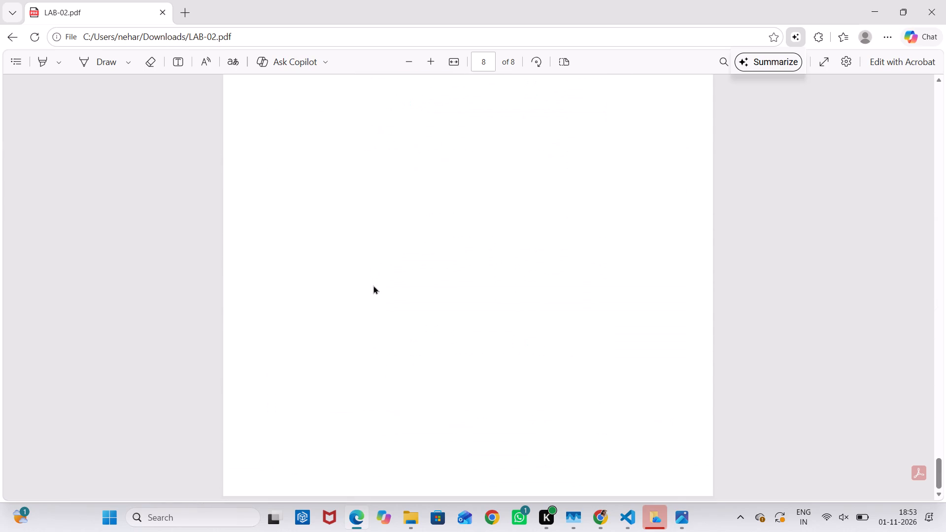
scroll(373, 285, "down", 2)
scroll(373, 285, "up", 7)
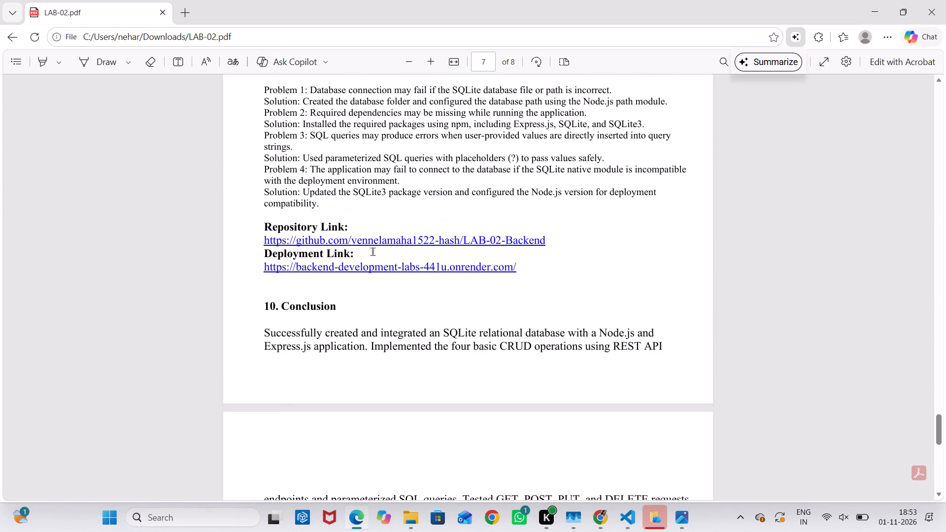
Follow the repository link in the LAB-02 PDF to check the LAB-02-Backend GitHub page, and close the browser window.
left_click(384, 242)
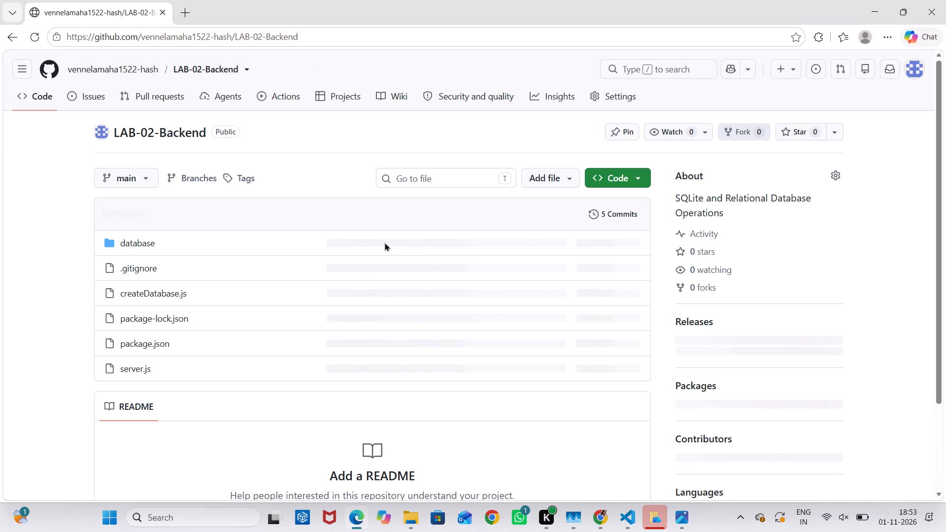
left_click(934, 7)
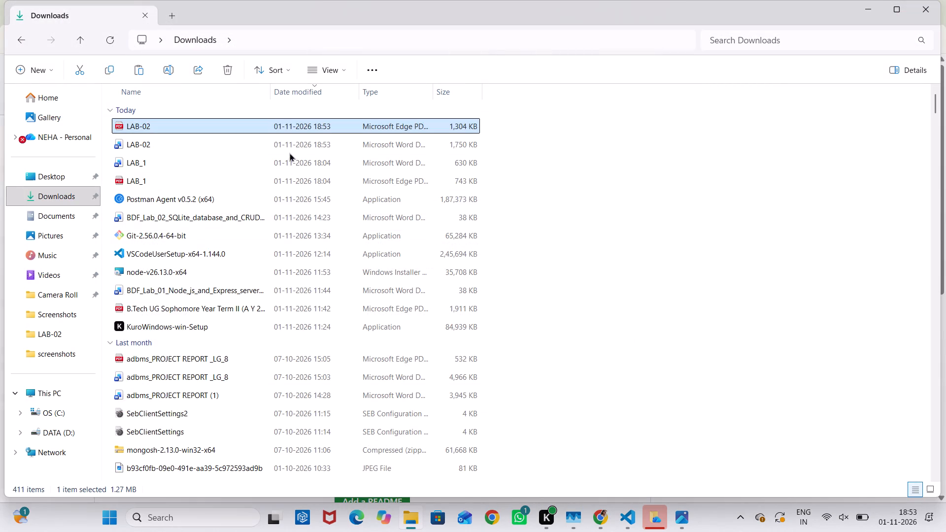
Reopen the LAB-02 PDF from Downloads and follow its deployment link to check the Render site.
double_click(323, 126)
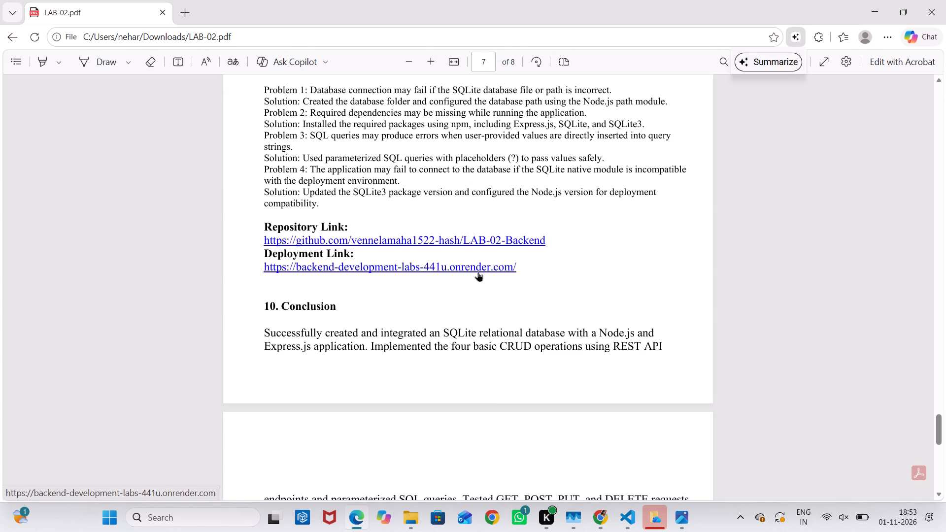
left_click(478, 271)
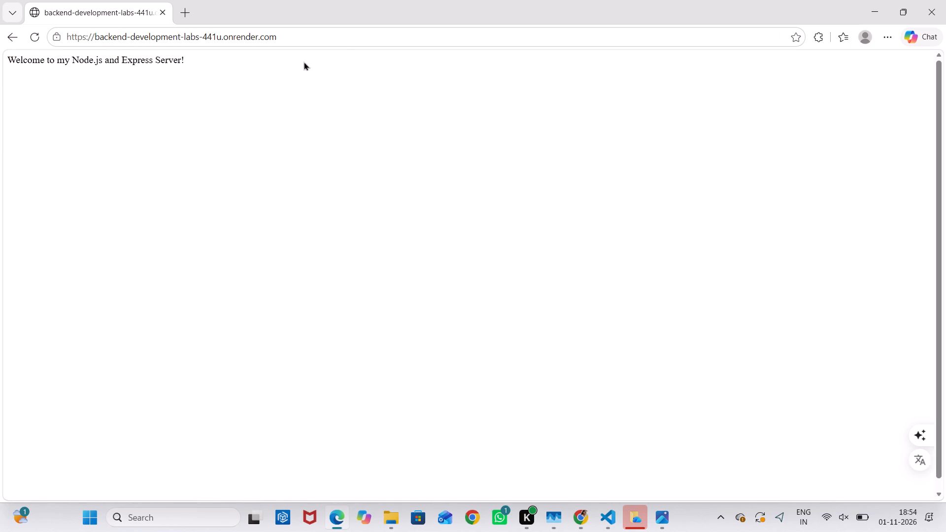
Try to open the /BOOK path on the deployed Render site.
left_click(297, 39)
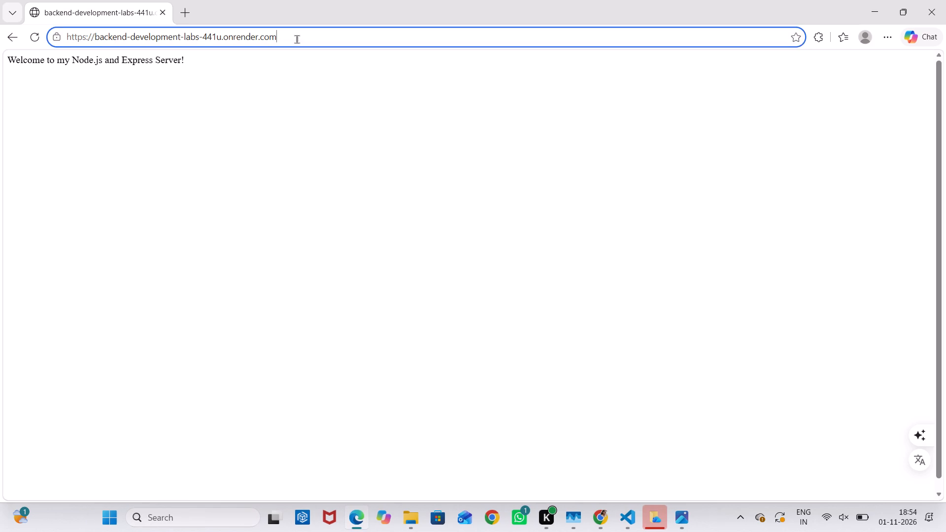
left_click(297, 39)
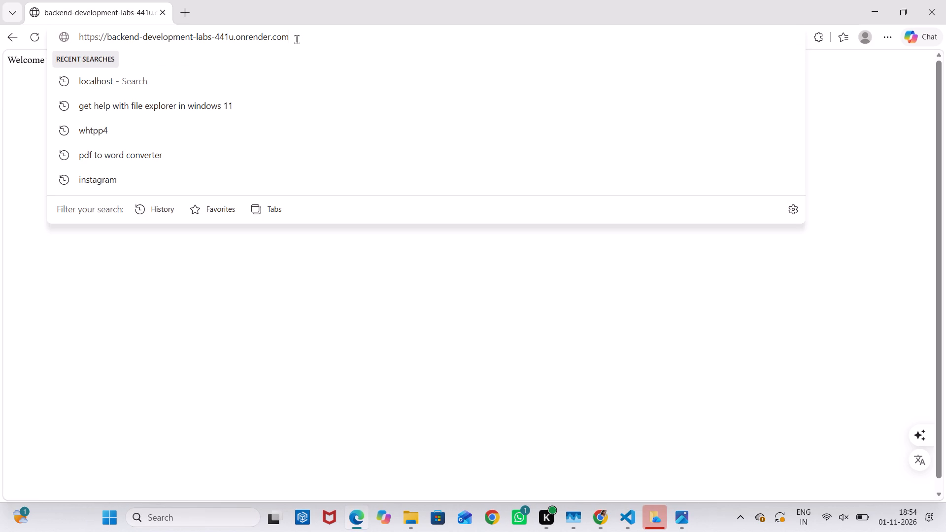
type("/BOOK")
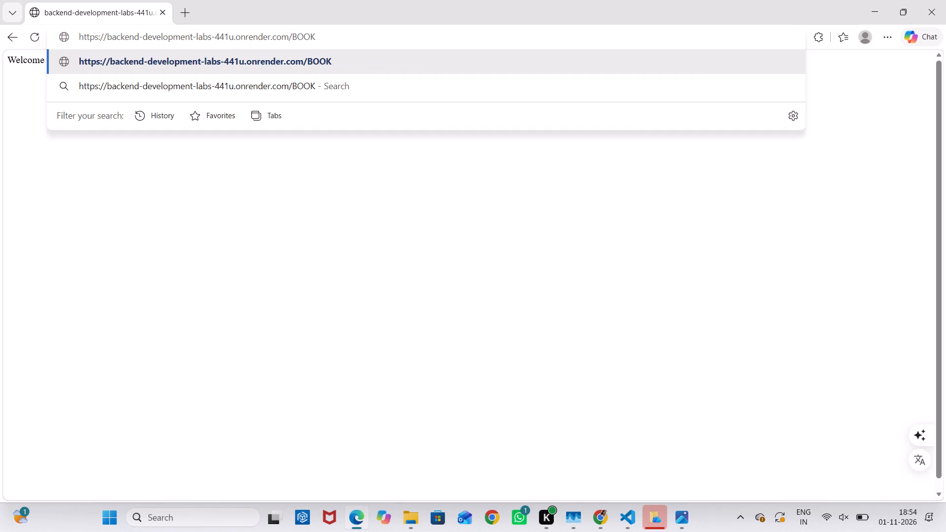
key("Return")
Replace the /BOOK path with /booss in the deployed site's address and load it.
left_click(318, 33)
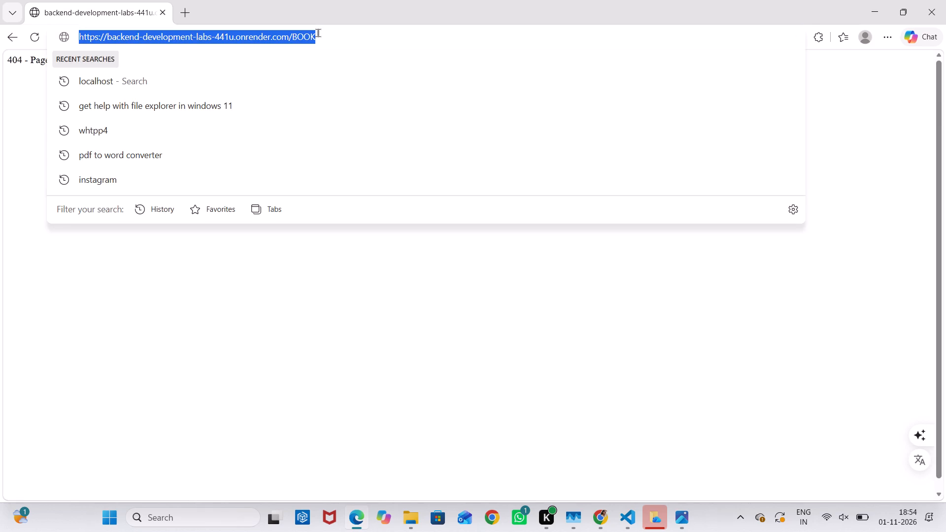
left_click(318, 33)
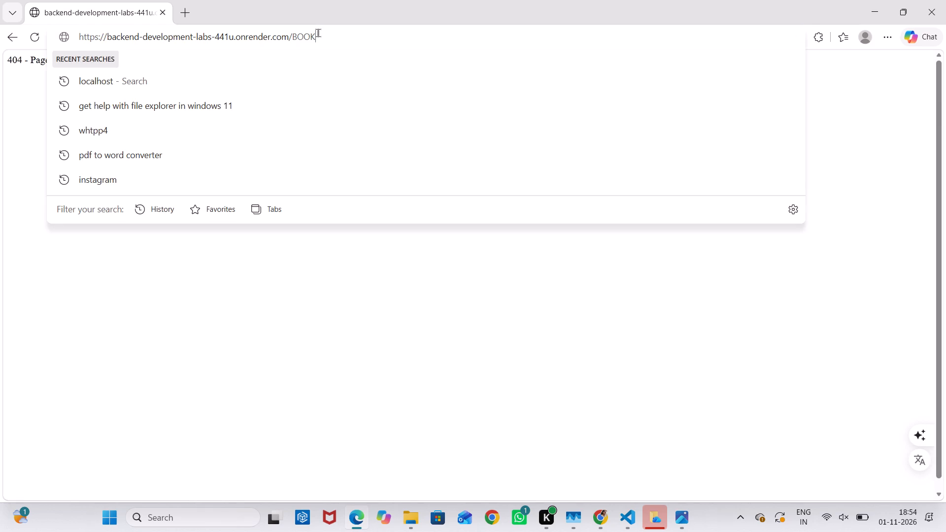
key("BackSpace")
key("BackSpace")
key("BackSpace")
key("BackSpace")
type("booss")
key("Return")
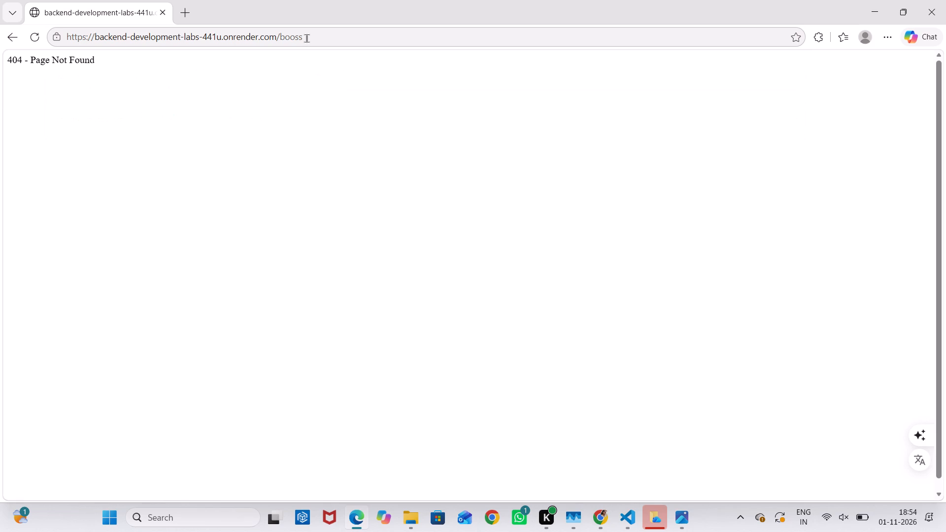
Correct the path to /books, load it to check the deployed books endpoint, and close the browser window.
left_click(306, 38)
left_click(331, 35)
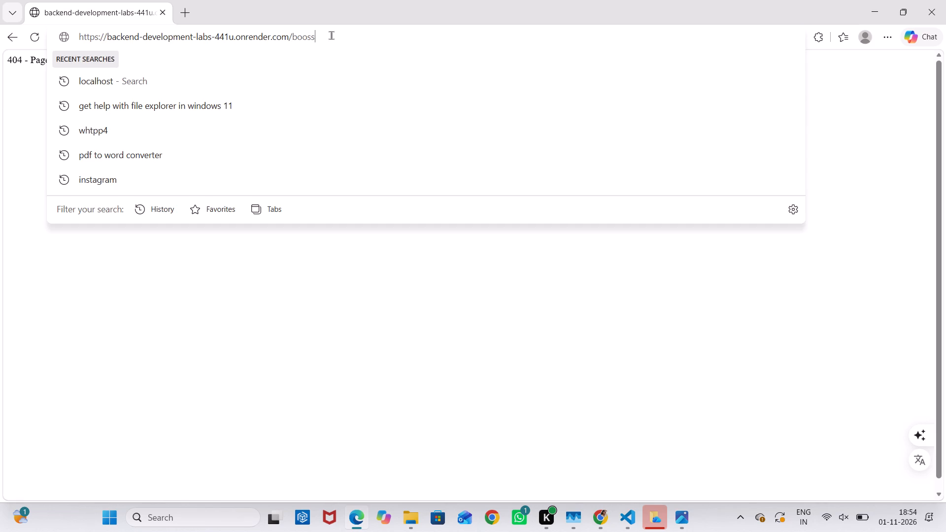
key("BackSpace")
key("BackSpace")
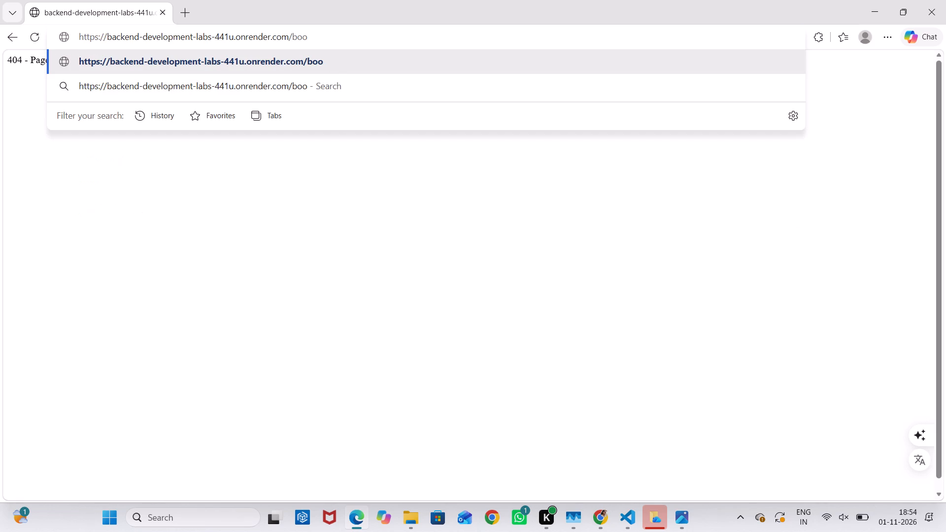
type("ks")
key("Return")
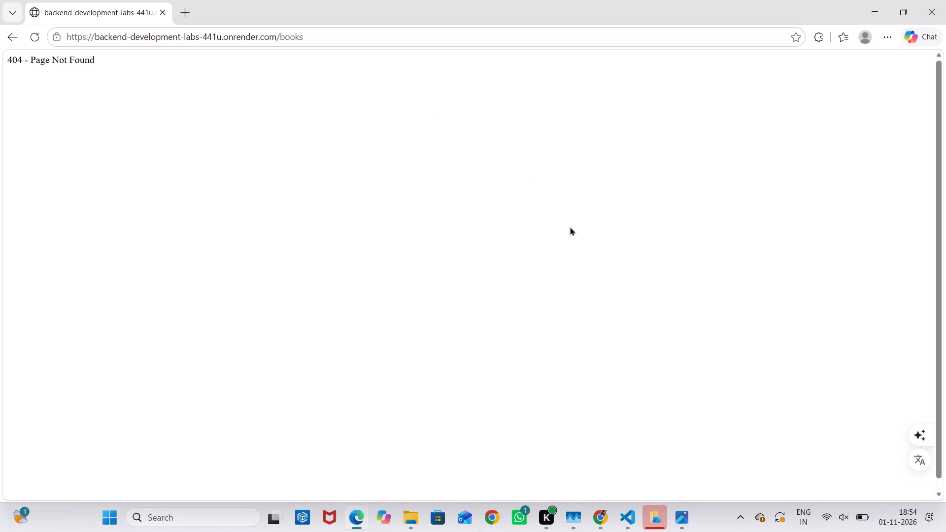
left_click(921, 13)
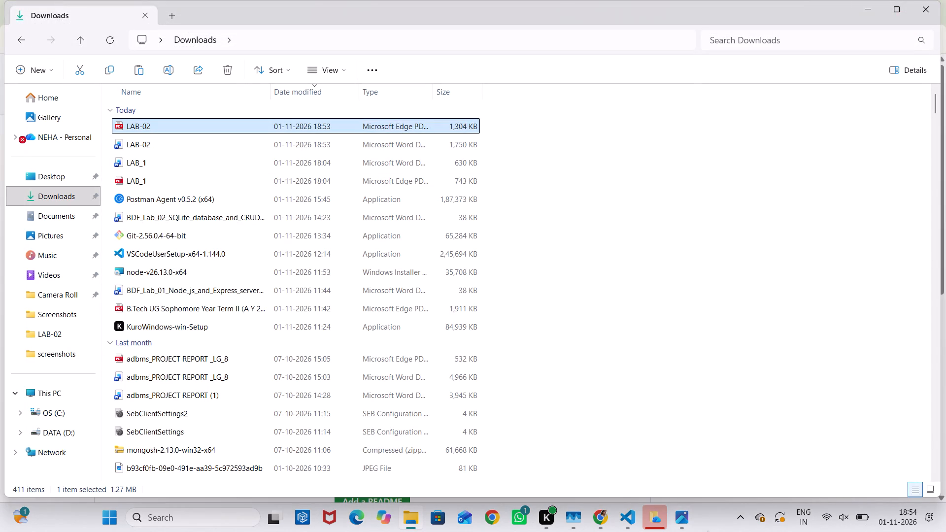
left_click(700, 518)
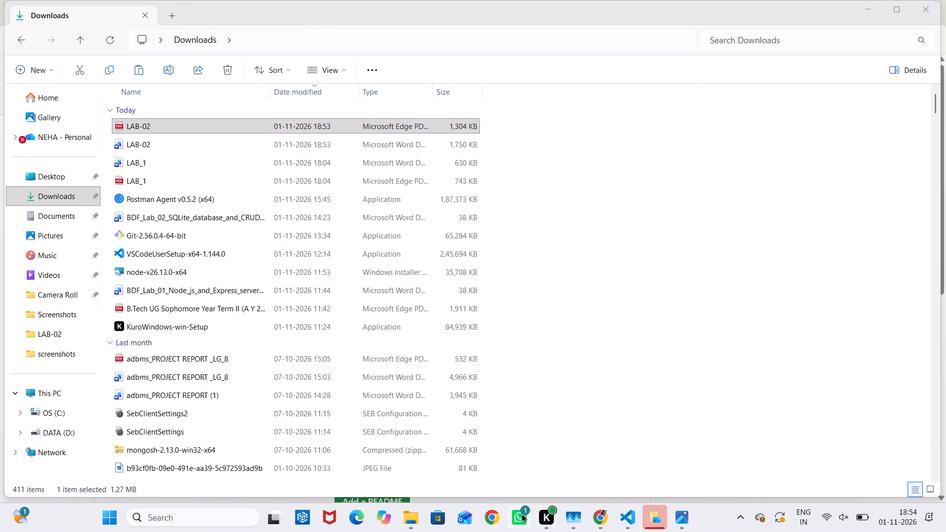
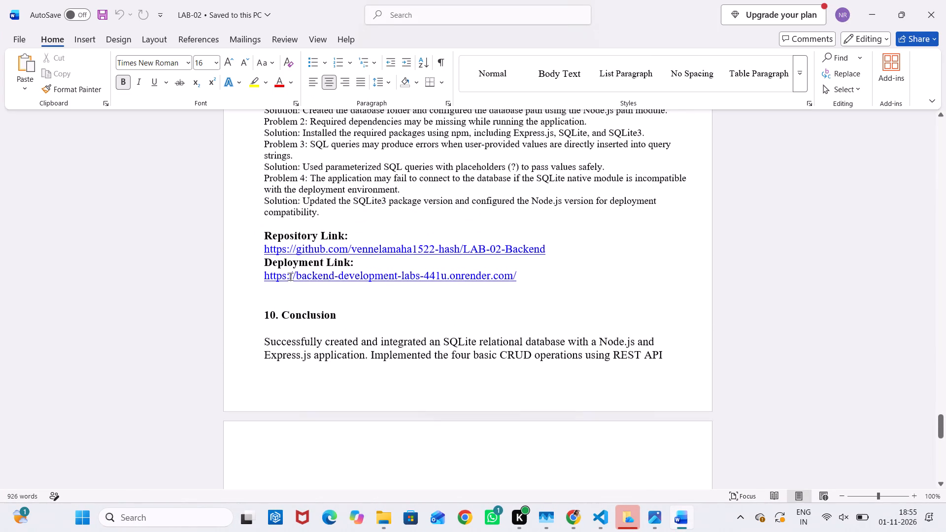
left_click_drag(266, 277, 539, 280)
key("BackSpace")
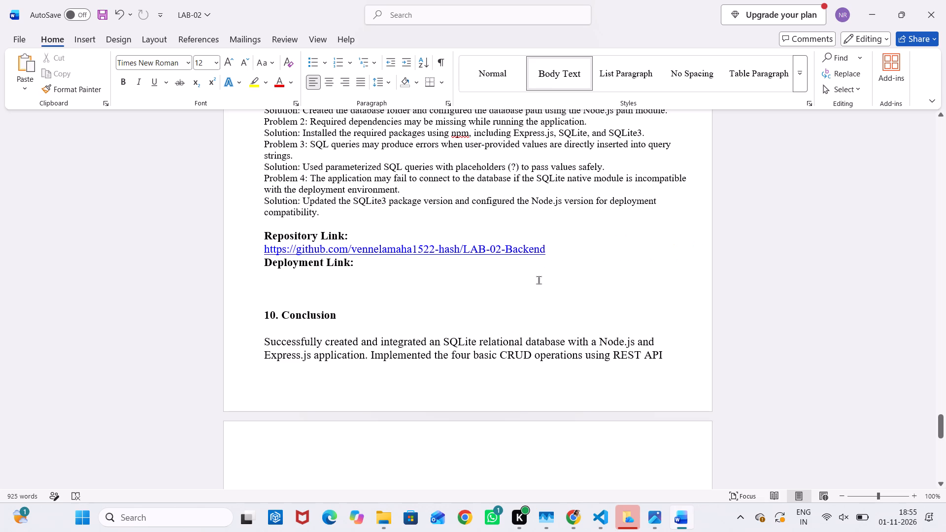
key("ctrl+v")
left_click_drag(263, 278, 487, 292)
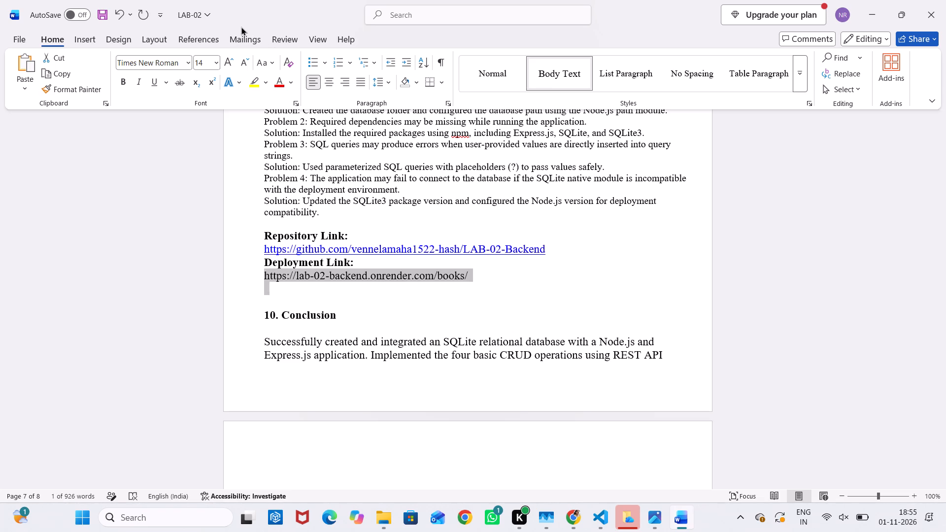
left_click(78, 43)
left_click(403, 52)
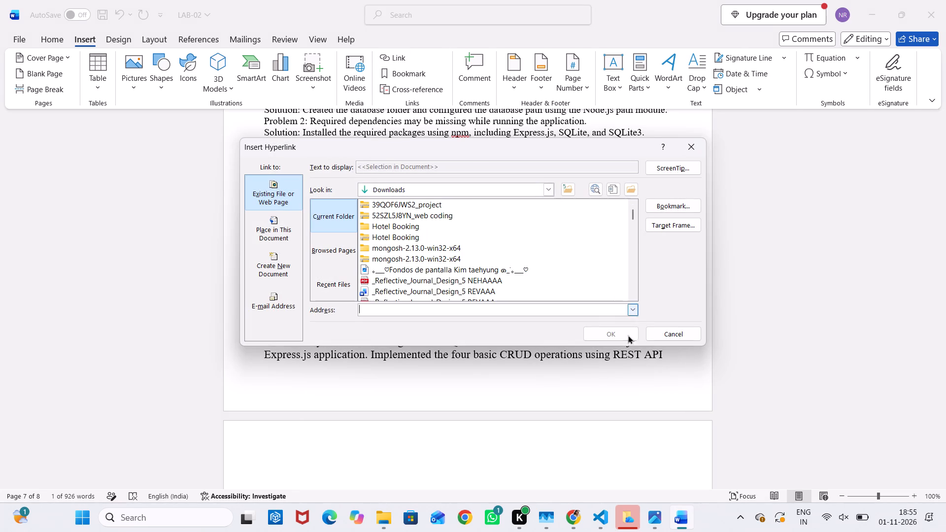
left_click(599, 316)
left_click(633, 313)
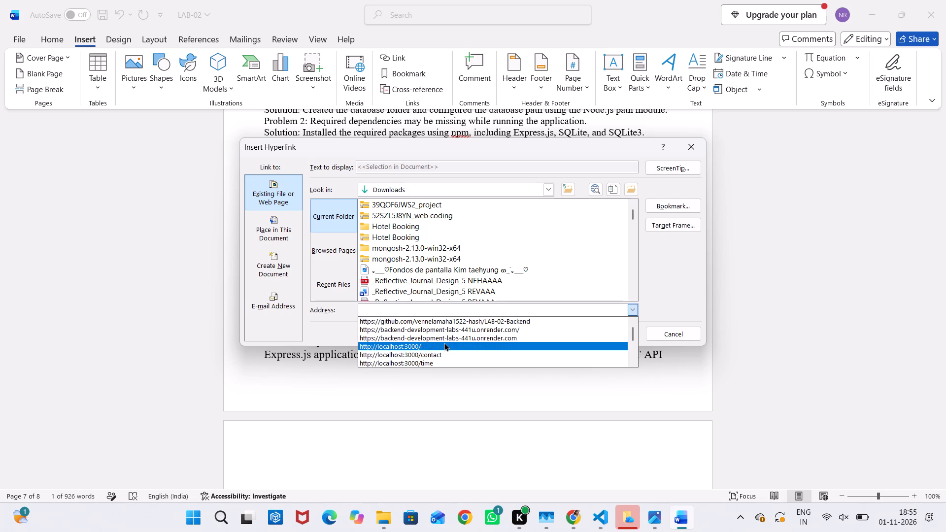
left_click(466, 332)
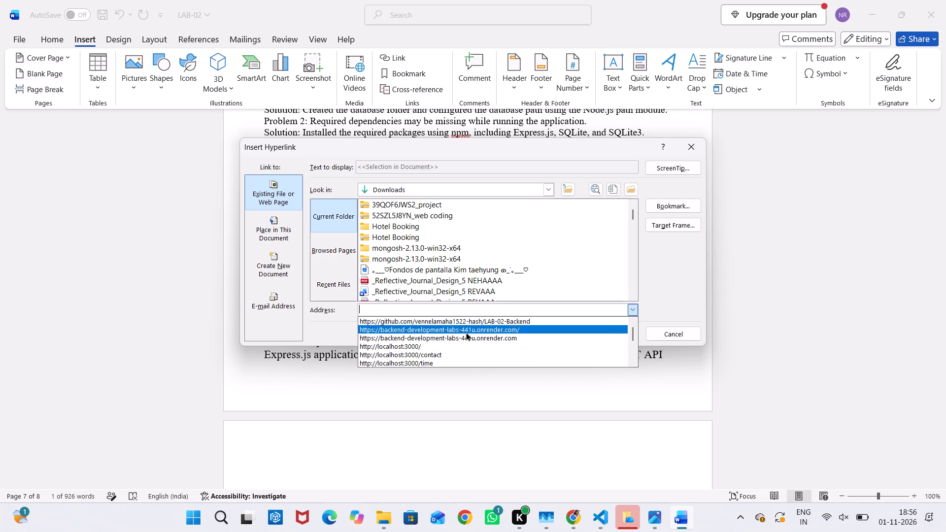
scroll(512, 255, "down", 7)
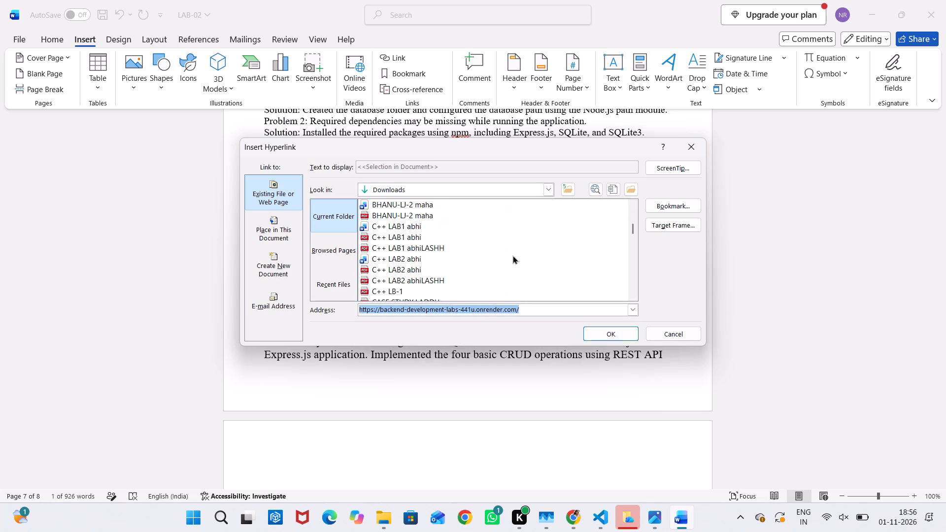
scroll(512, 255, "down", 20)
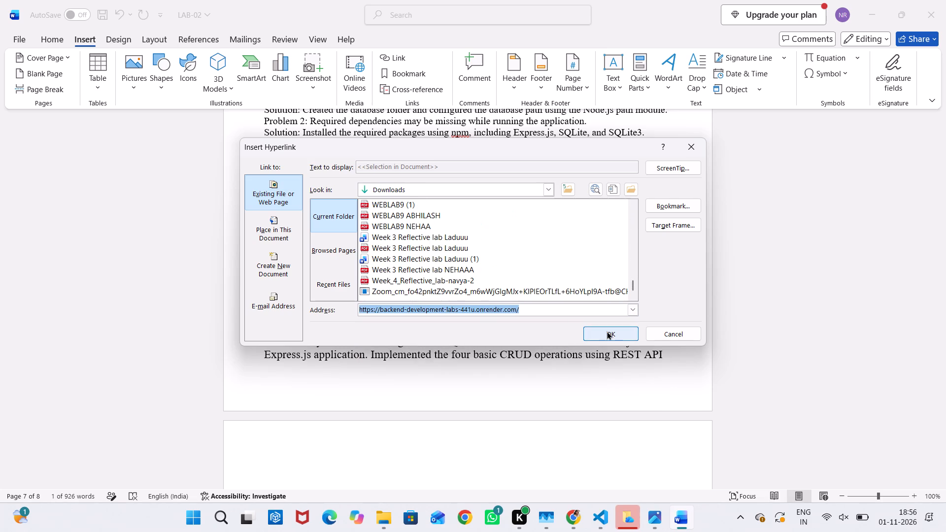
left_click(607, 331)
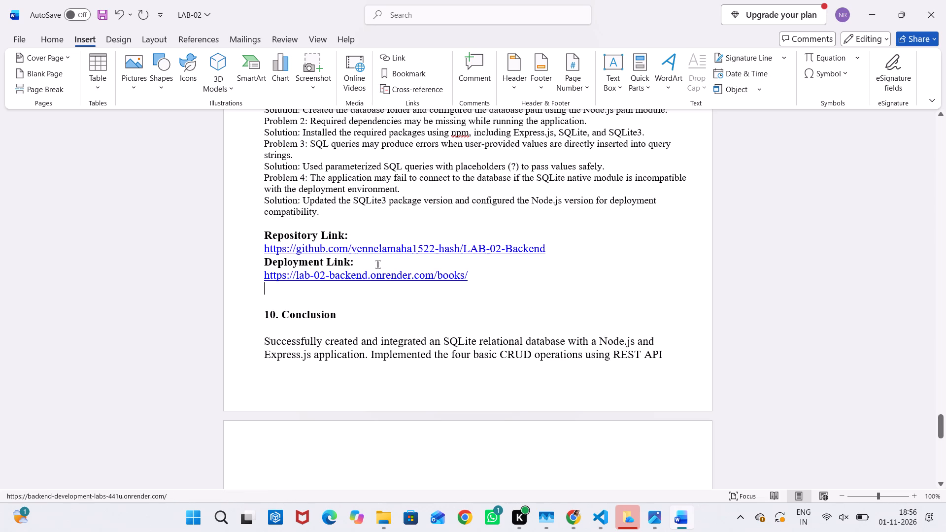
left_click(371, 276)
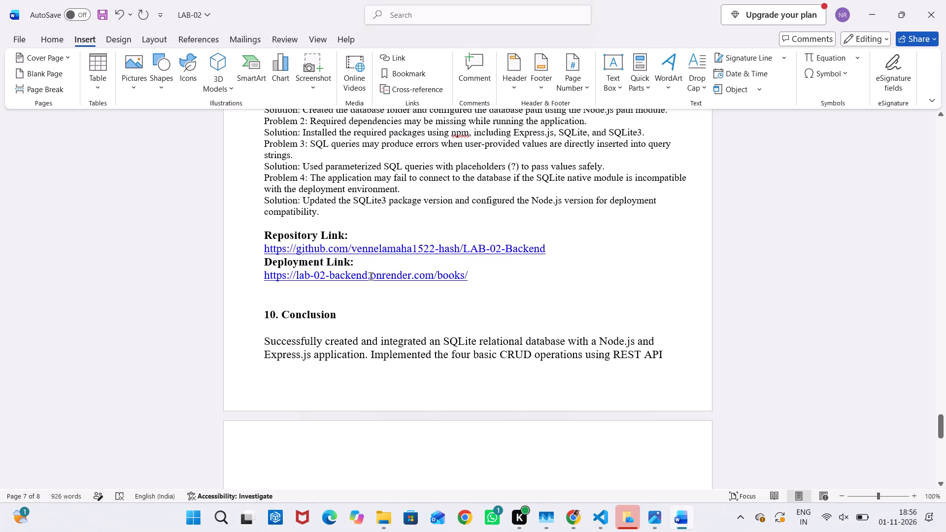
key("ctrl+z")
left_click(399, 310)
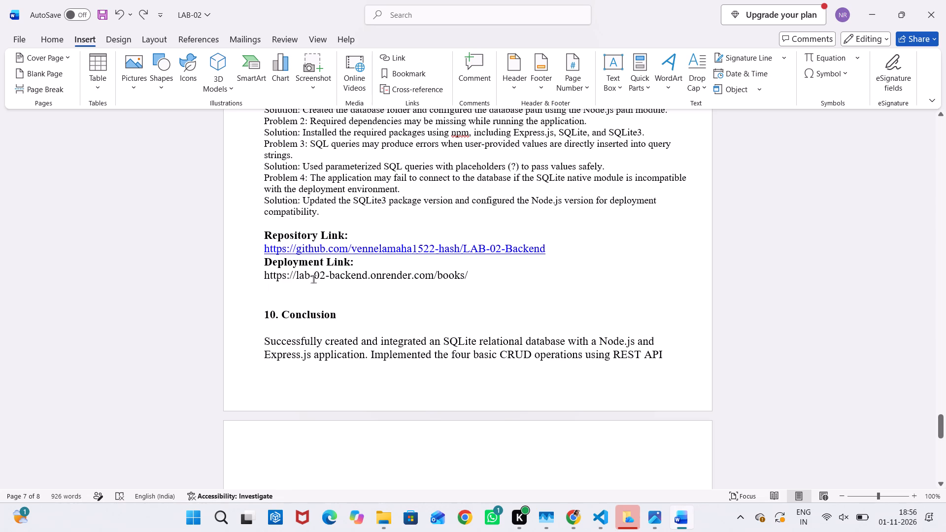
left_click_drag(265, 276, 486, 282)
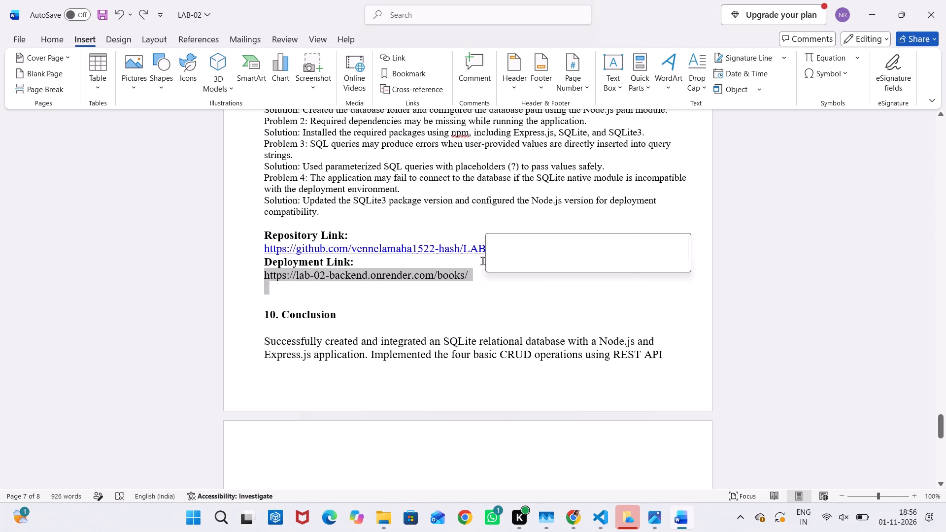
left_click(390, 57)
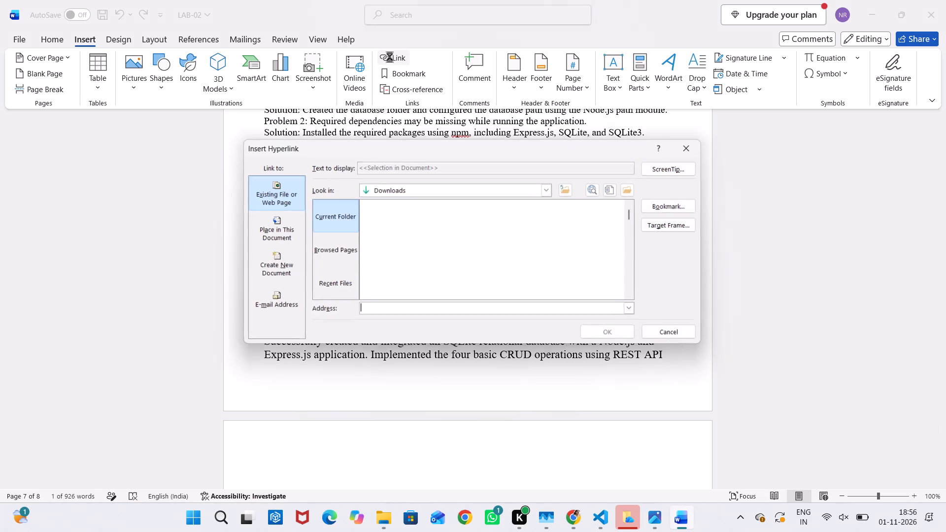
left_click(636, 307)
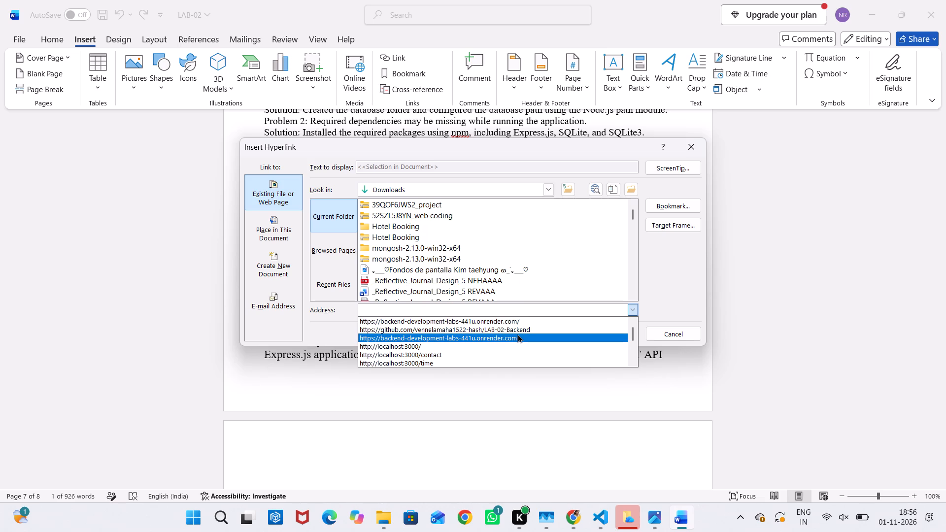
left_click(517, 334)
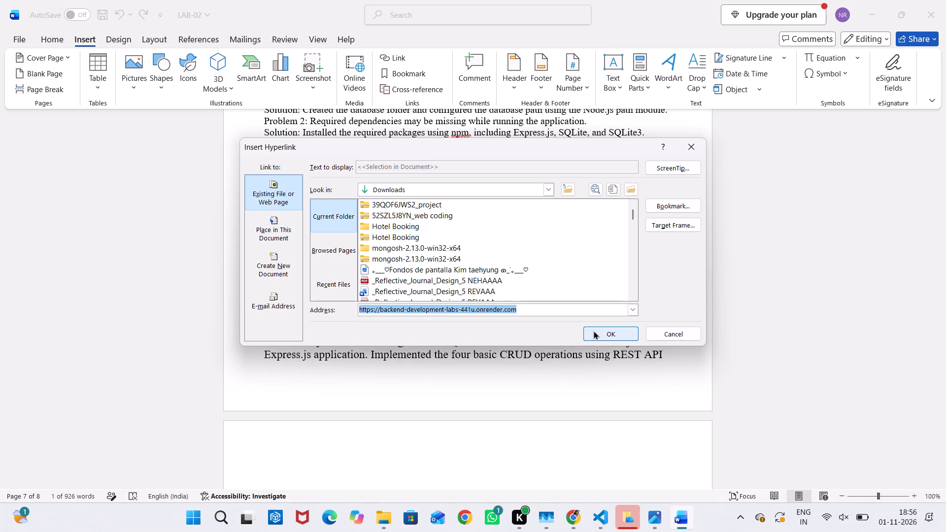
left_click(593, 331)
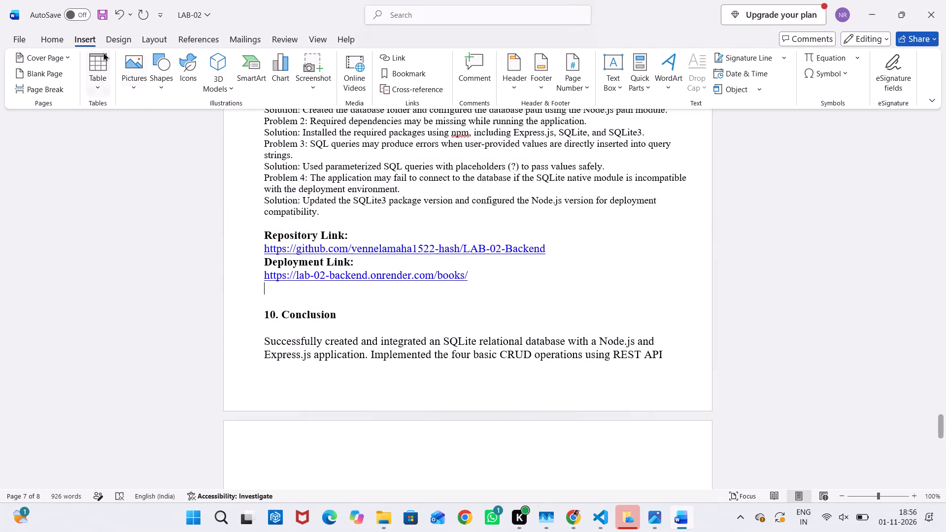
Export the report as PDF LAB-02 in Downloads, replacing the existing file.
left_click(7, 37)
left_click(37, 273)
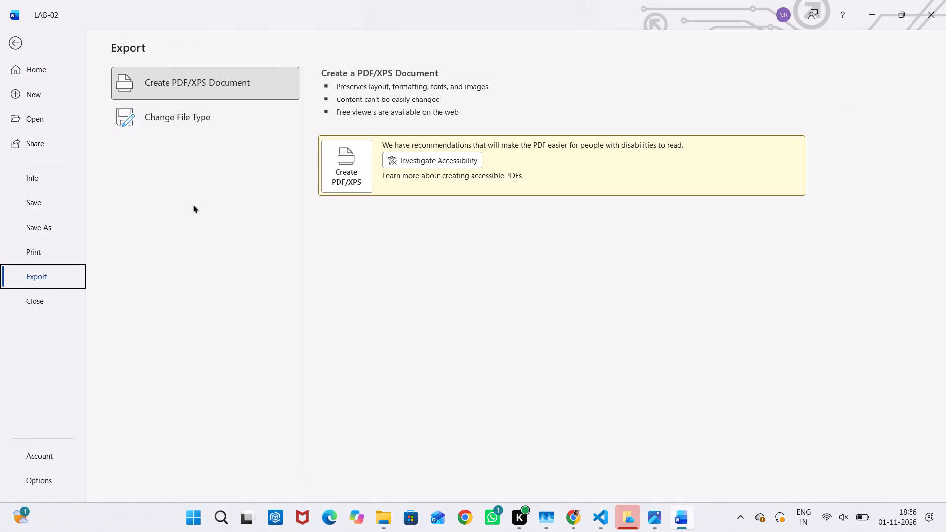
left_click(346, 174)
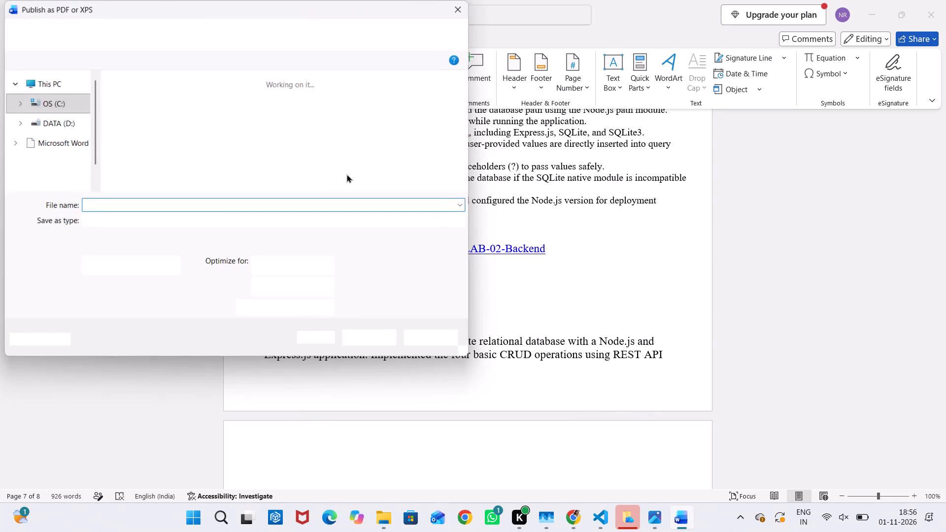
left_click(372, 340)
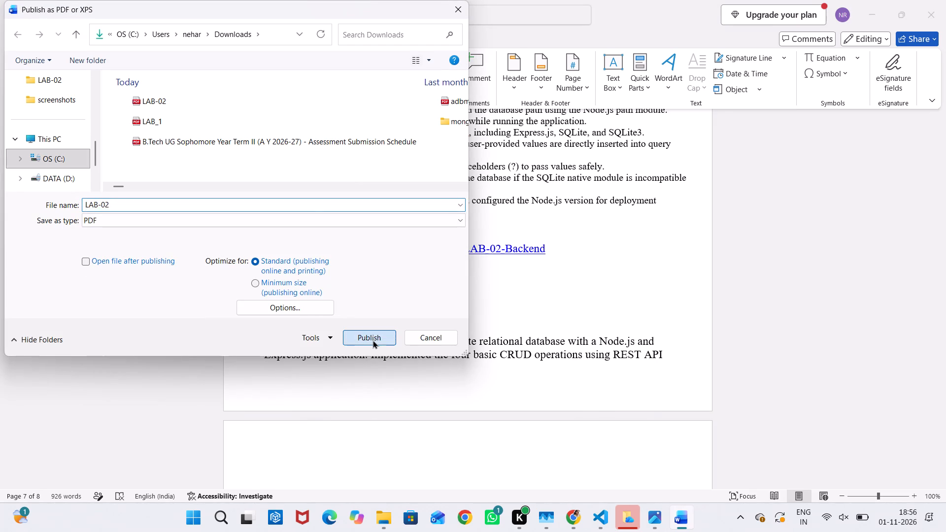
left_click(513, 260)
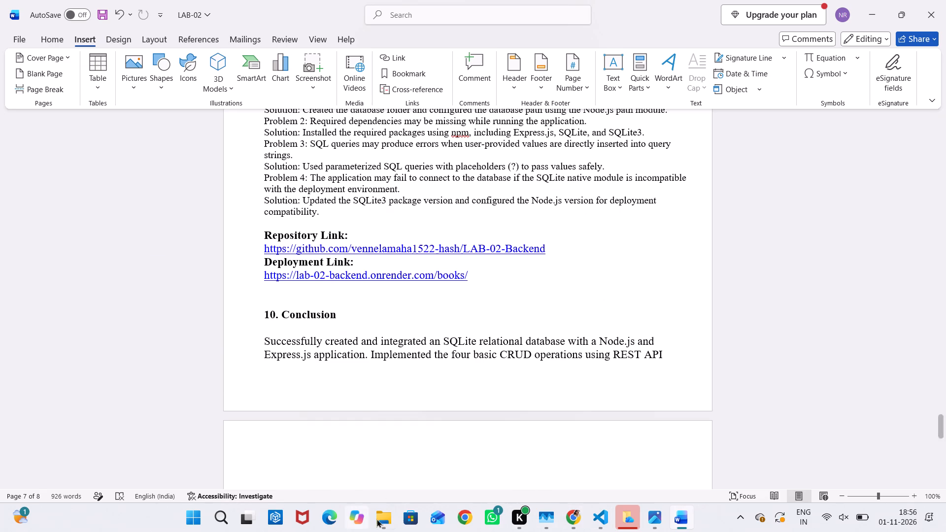
Open the exported LAB-02 PDF from Downloads in File Explorer and follow its deployment link to test it.
left_click(404, 451)
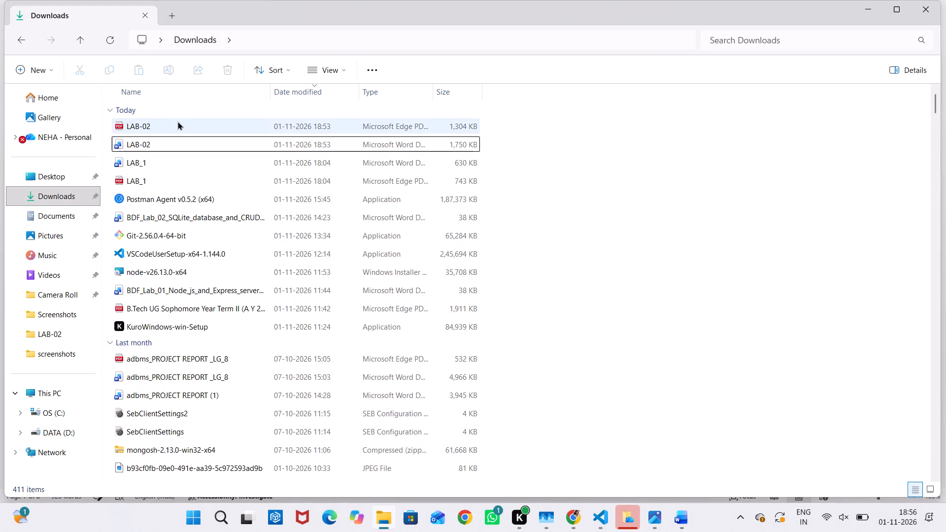
double_click(177, 121)
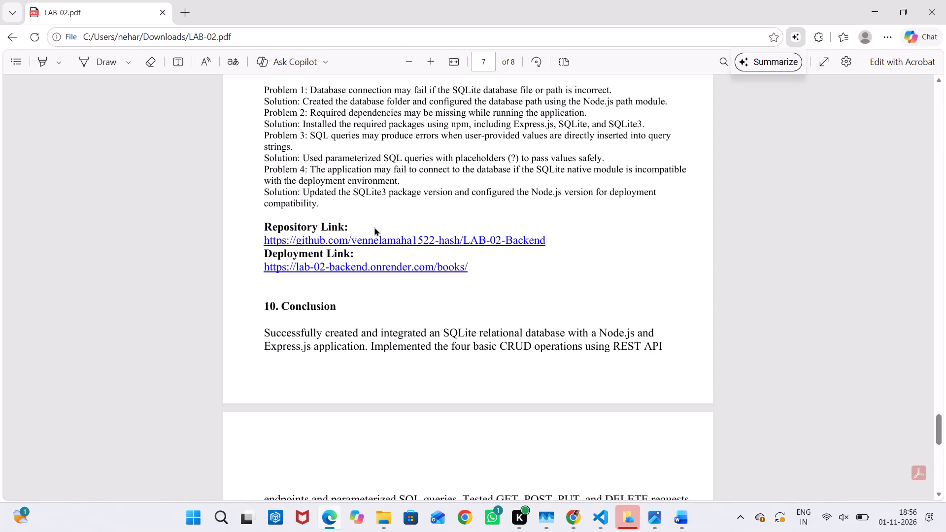
left_click(388, 266)
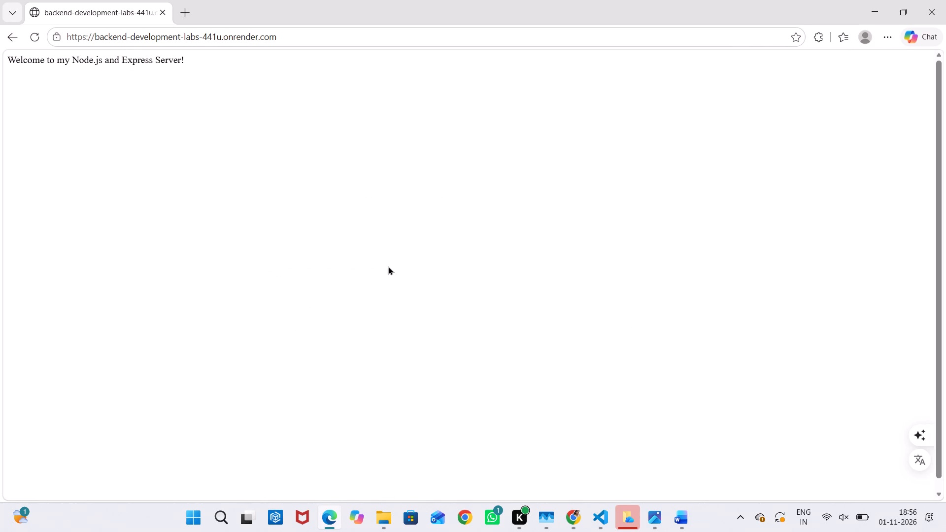
Load the copied address lab-02-backend.onrender.com/books/ in place of the page the PDF link opened.
left_click(190, 56)
left_click_drag(141, 57, 280, 34)
left_click(280, 34)
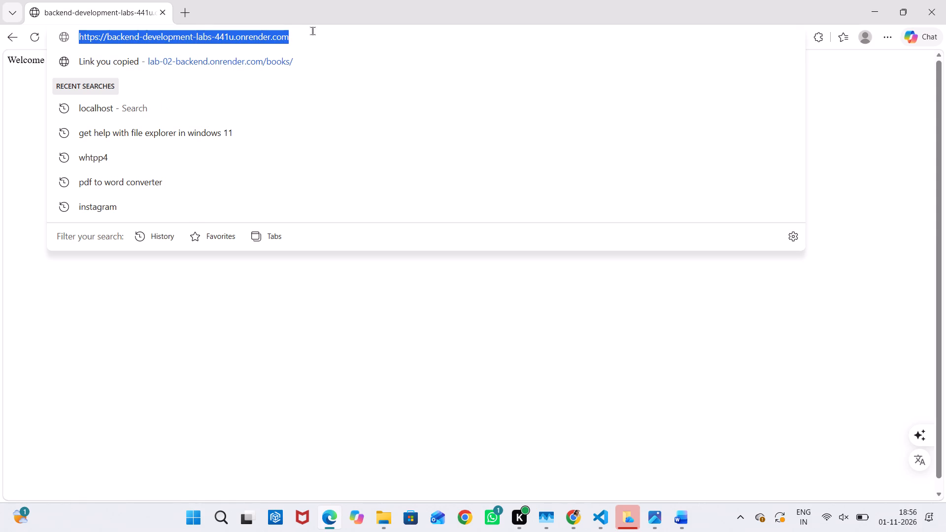
left_click(299, 57)
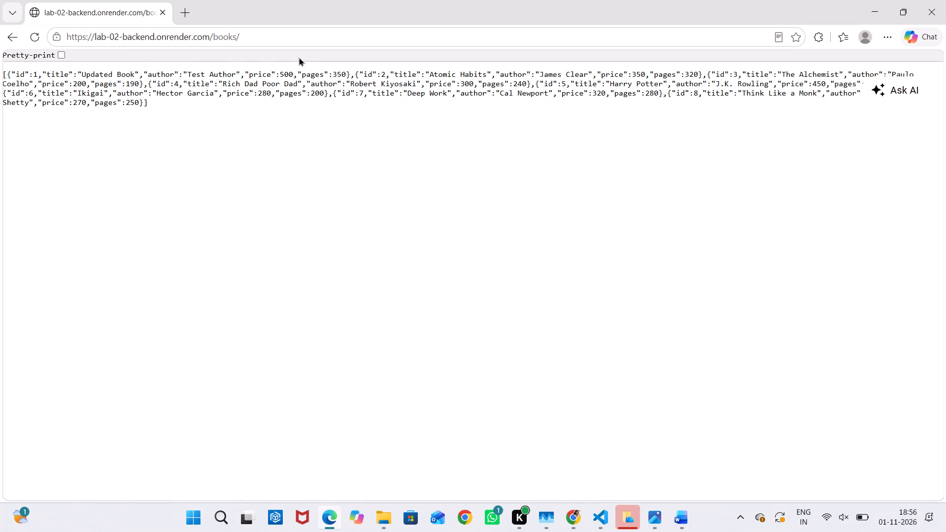
left_click(243, 35)
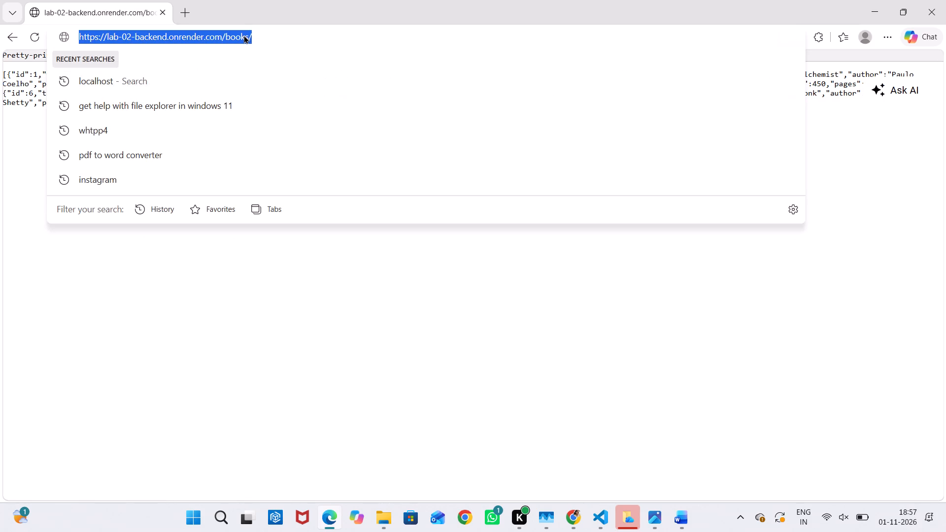
key("ctrl+c")
left_click(943, 7)
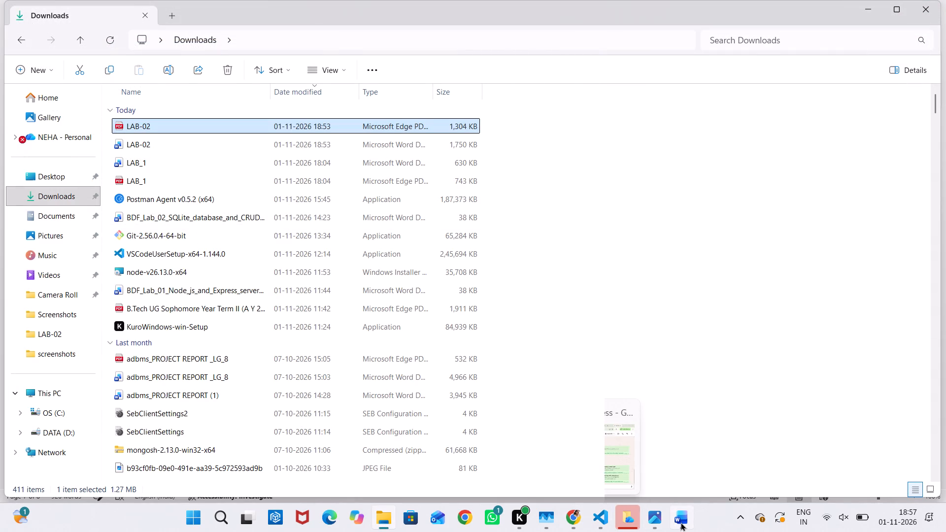
left_click(672, 476)
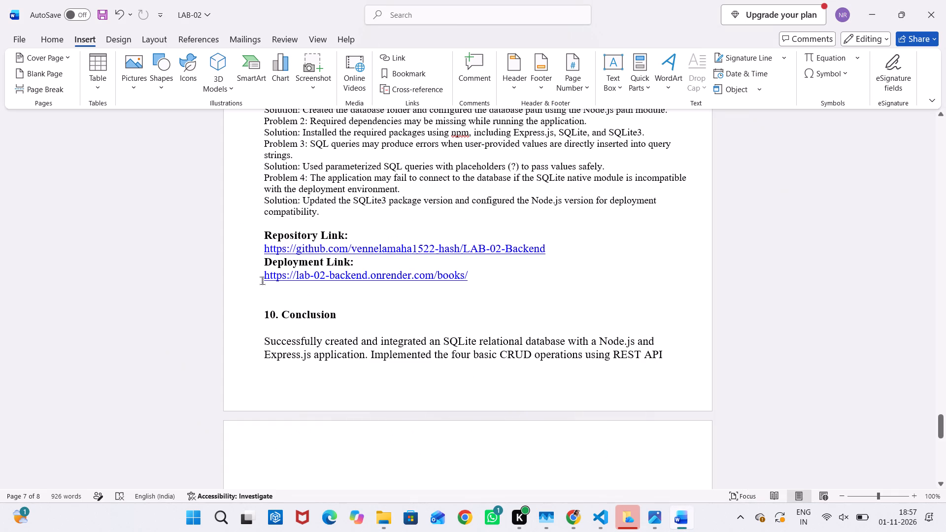
left_click_drag(263, 280, 471, 268)
left_click_drag(471, 268, 468, 269)
left_click_drag(468, 269, 312, 278)
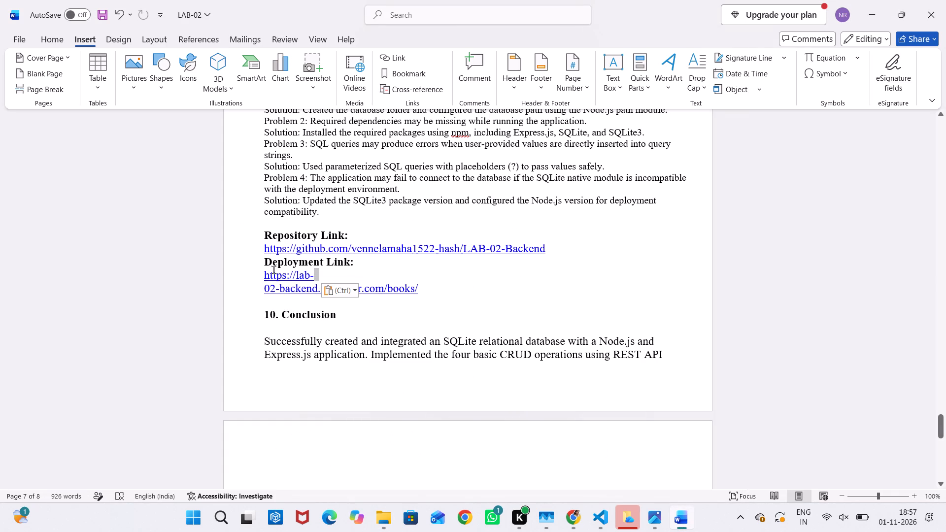
left_click_drag(262, 277, 448, 288)
key("BackSpace")
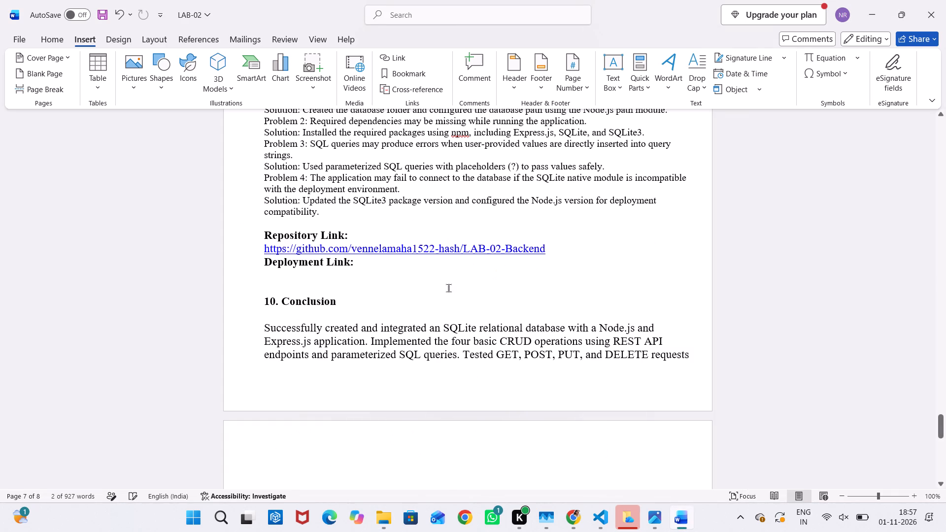
key("ctrl+v")
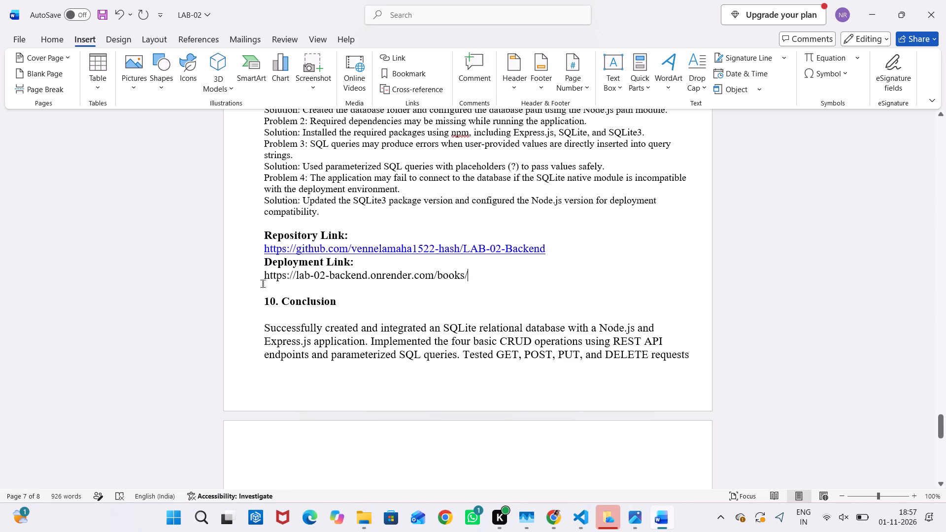
left_click_drag(266, 275, 531, 271)
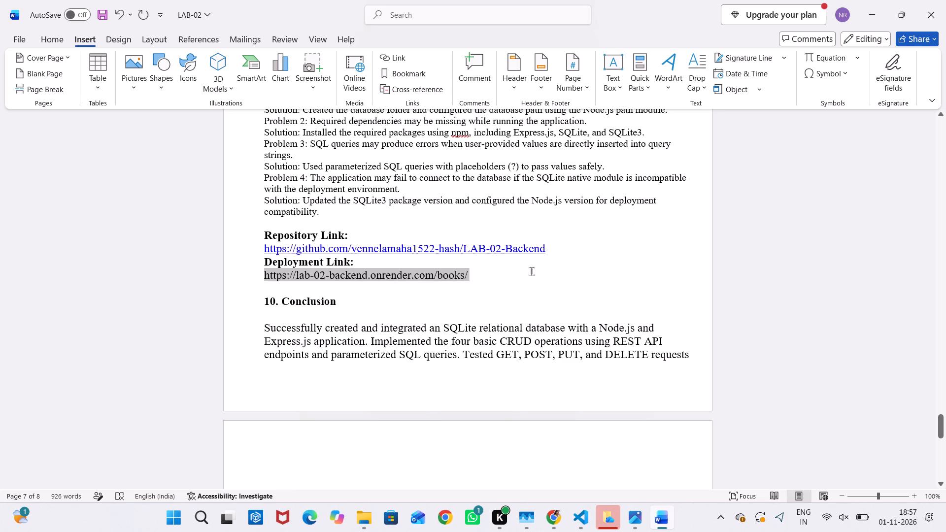
left_click_drag(531, 271, 544, 268)
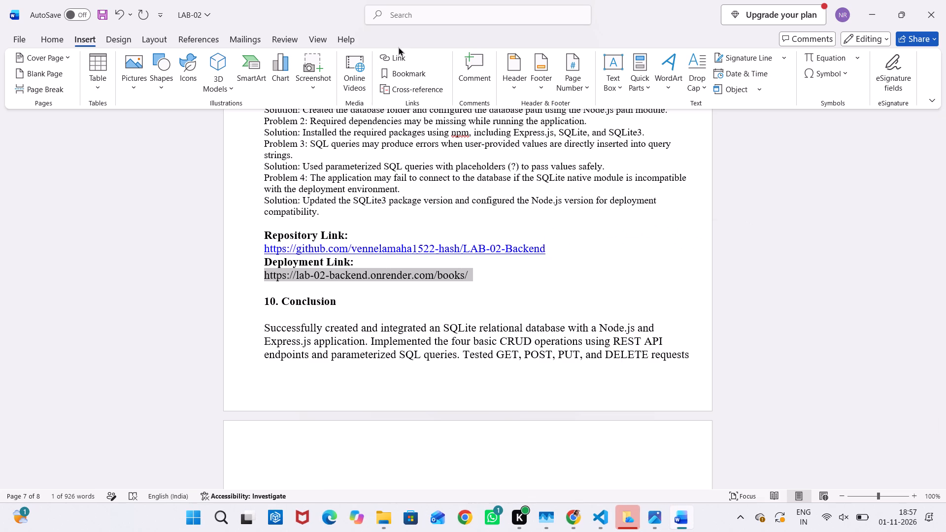
left_click(394, 54)
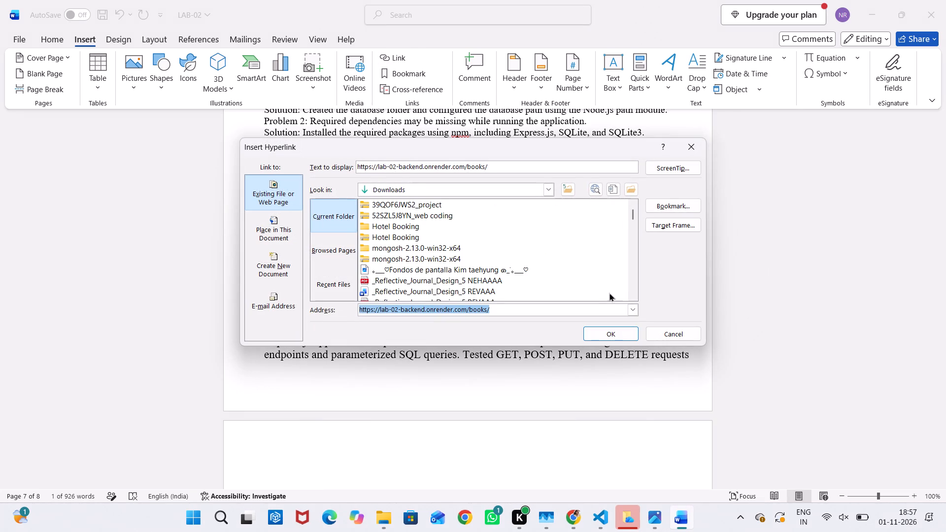
left_click(613, 334)
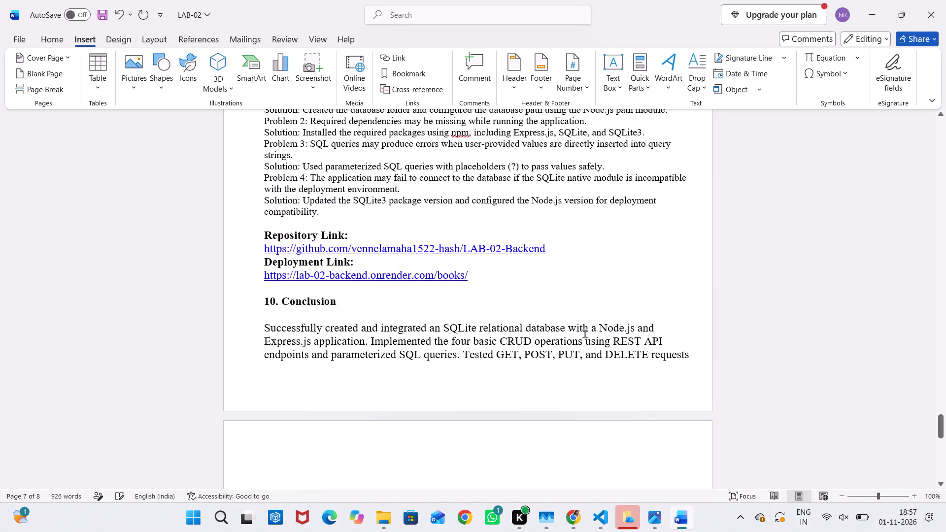
Export the corrected report as PDF LAB-02 in Downloads, replacing the existing file.
left_click(14, 37)
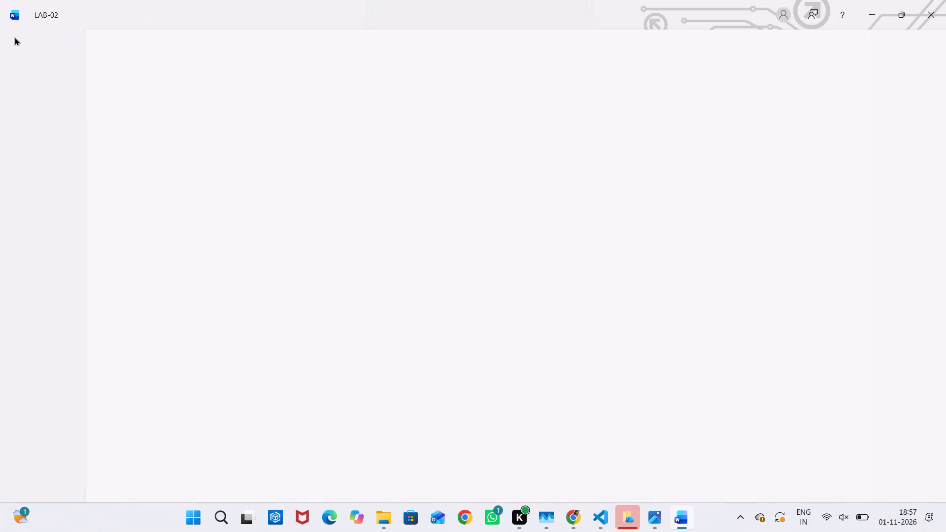
left_click(47, 276)
left_click(344, 165)
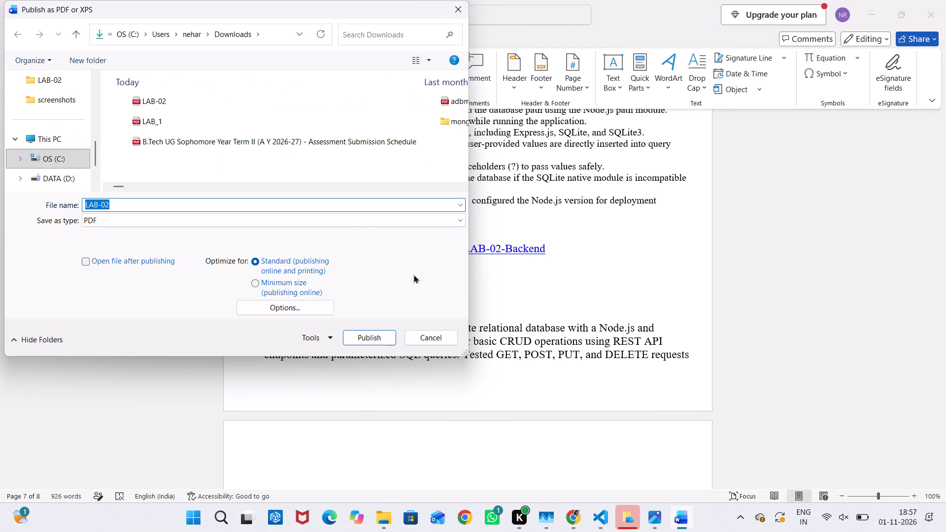
left_click(368, 337)
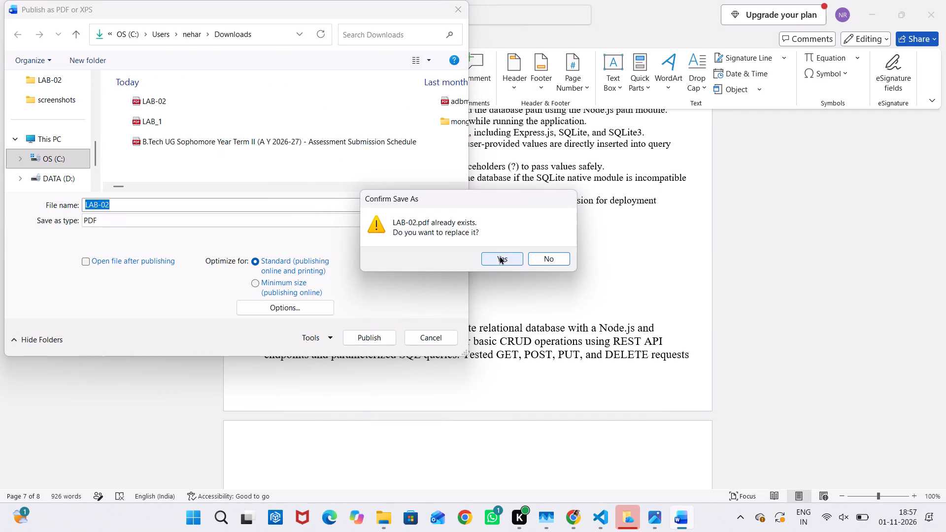
left_click(499, 256)
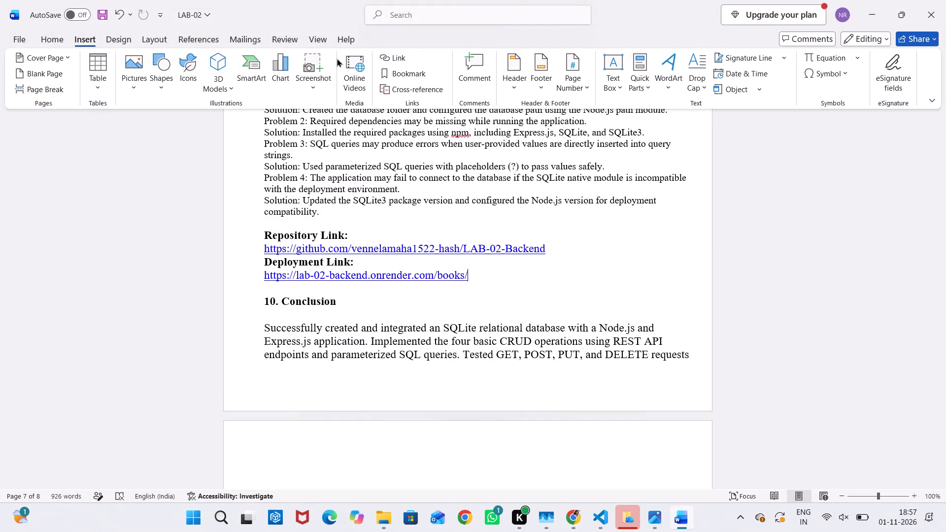
Turn on AutoSave for the report by uploading it to OneDrive - Personal, and close the document.
left_click(84, 15)
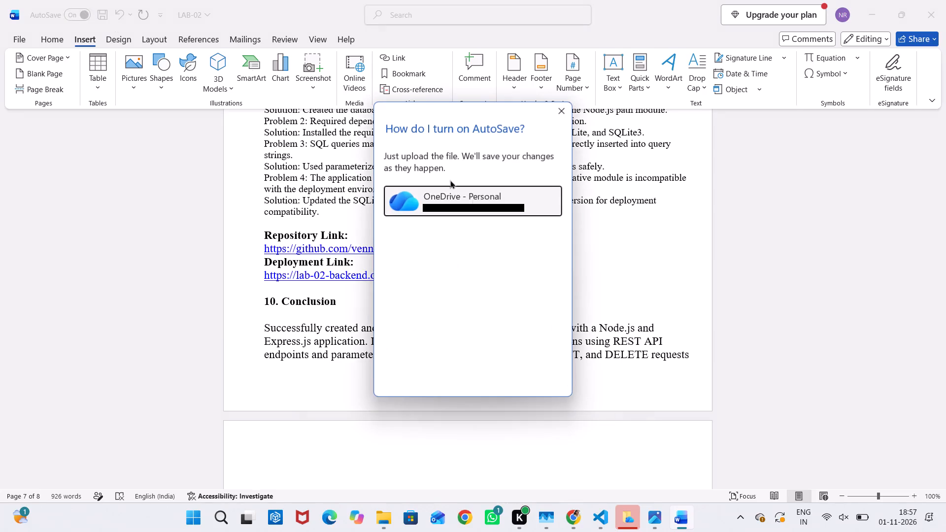
left_click(464, 197)
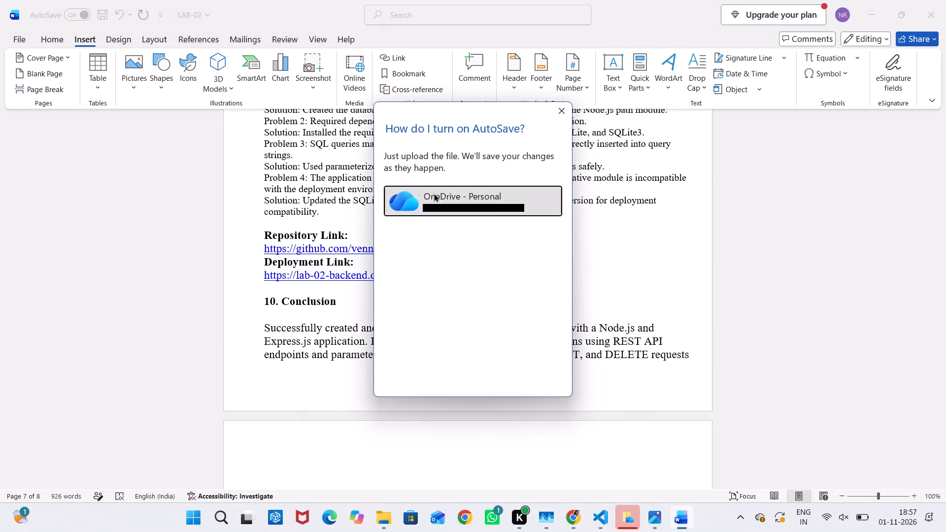
left_click(412, 203)
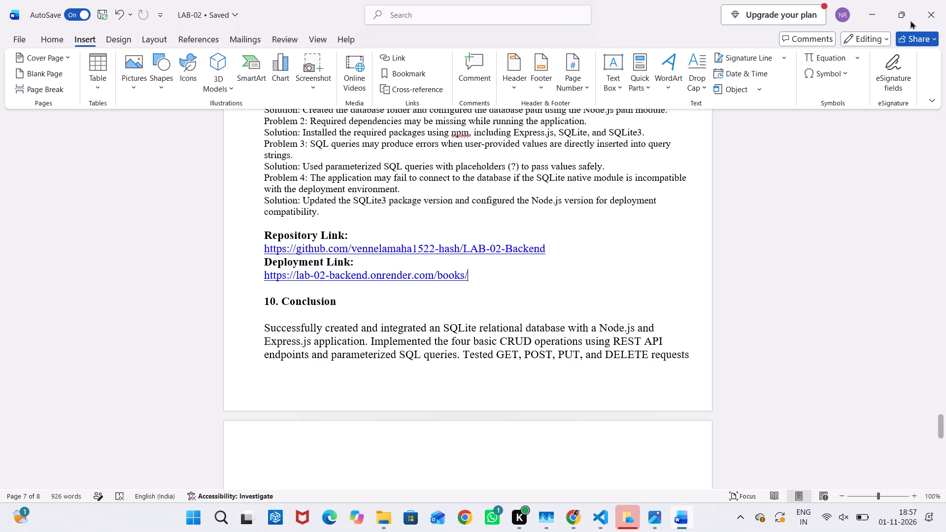
left_click(945, 0)
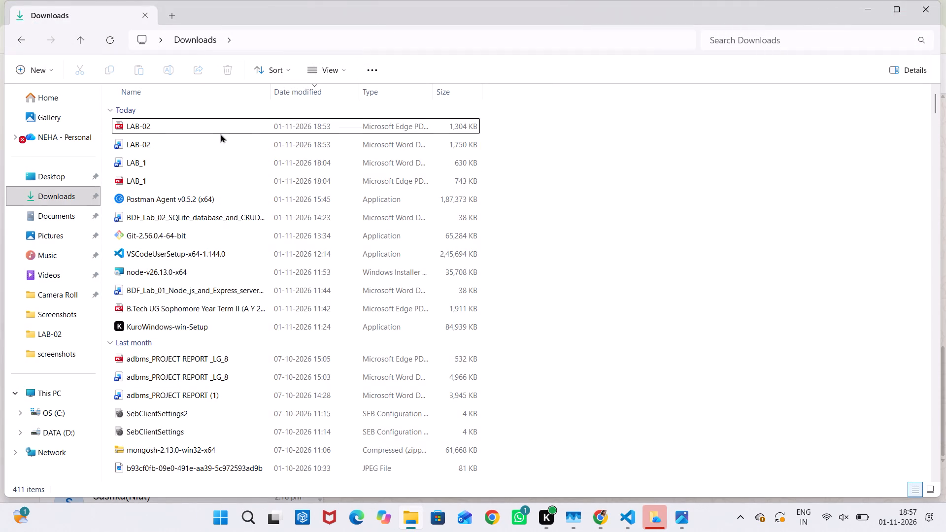
Open the re-exported LAB-02 PDF from Downloads to check its deployment link.
double_click(265, 127)
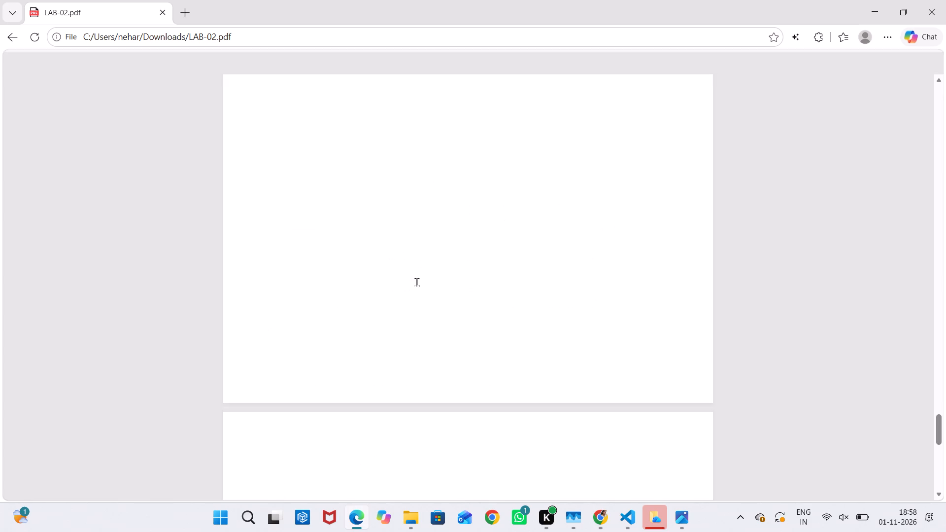
Open the Render deployment link above the Conclusion in the LAB-02 PDF to check that it works.
scroll(416, 282, "down", 6)
scroll(416, 282, "up", 5)
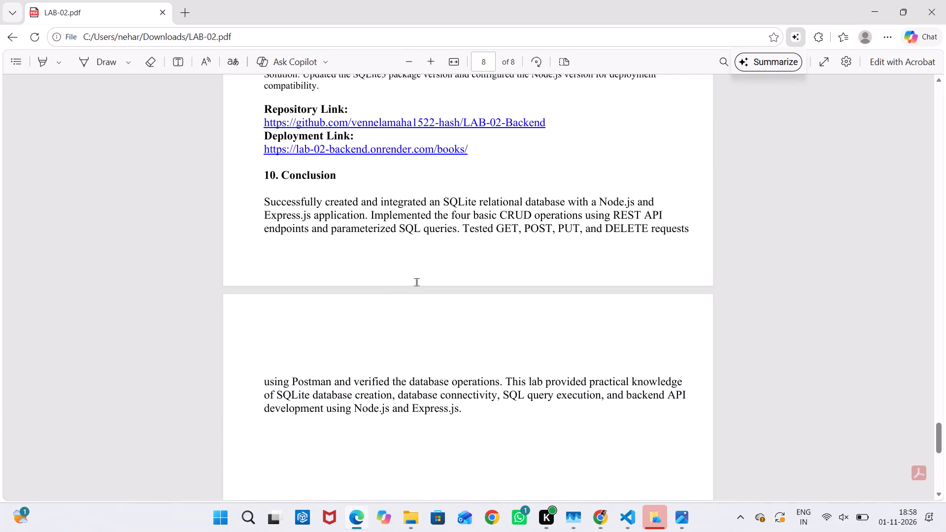
left_click(374, 152)
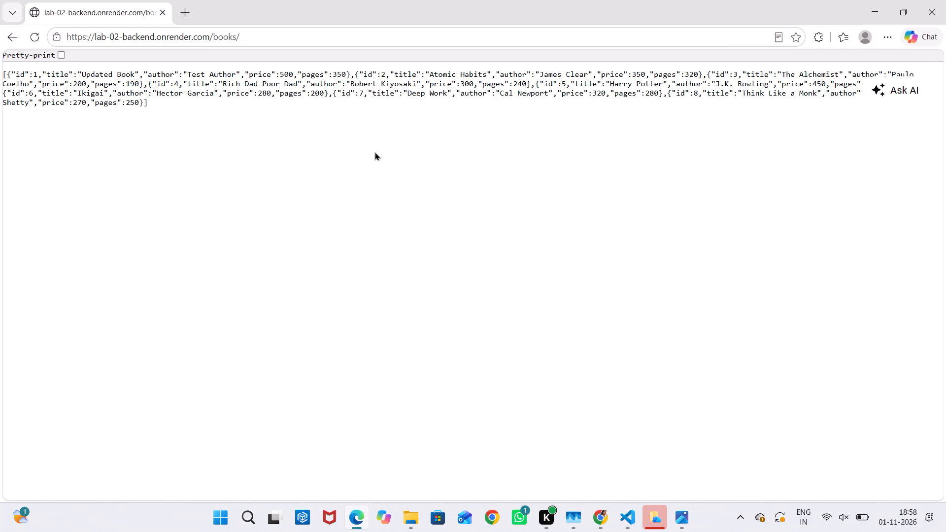
Load the single-book endpoint of the deployed API by extending the books address with 1/.
left_click(254, 36)
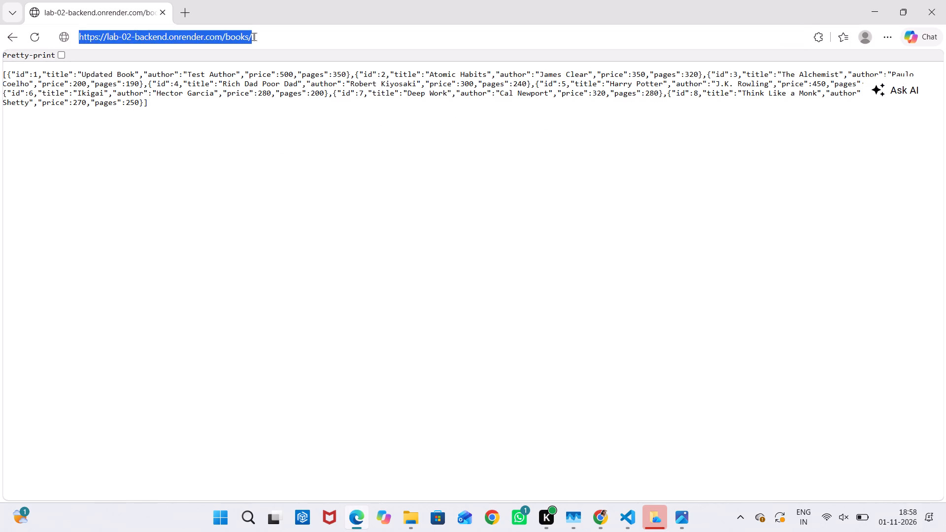
left_click(254, 36)
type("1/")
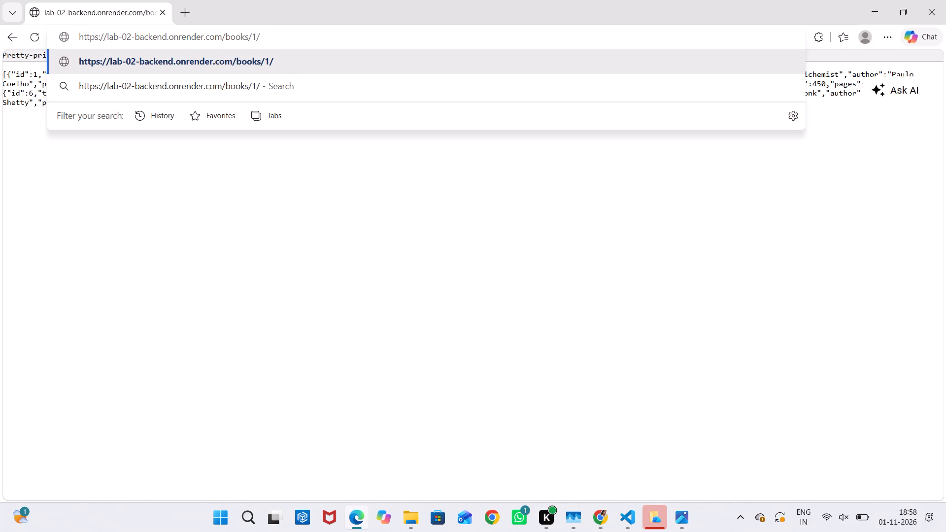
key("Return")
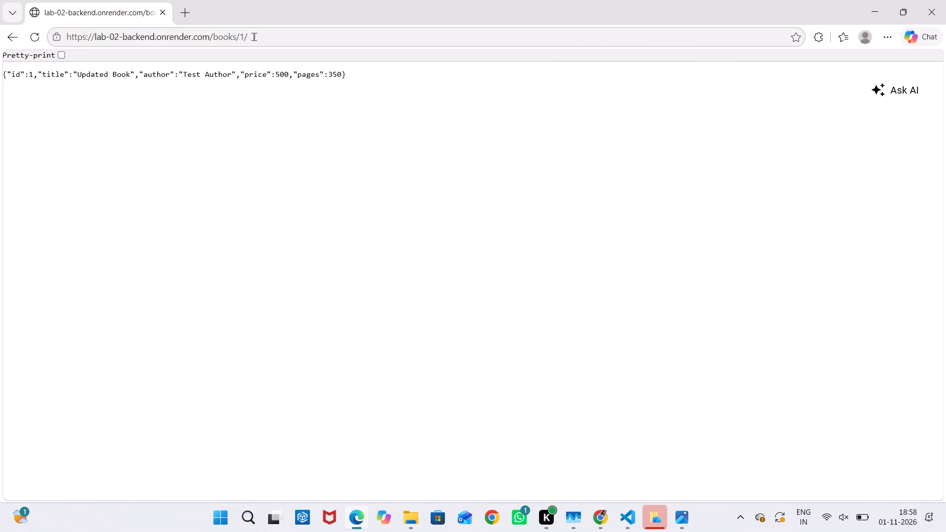
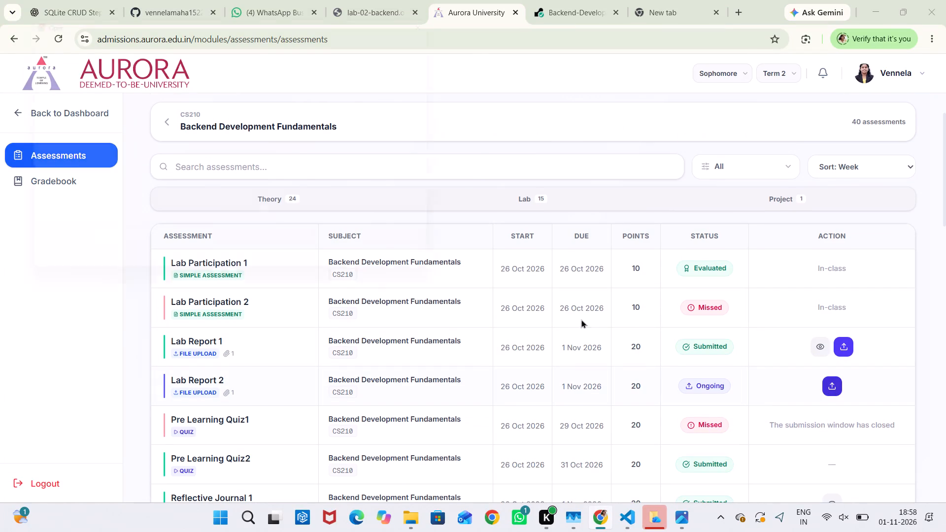
Upload the LAB-02 PDF from Downloads as the Lab Report 2 submission for Backend Development Fundamentals.
left_click(186, 106)
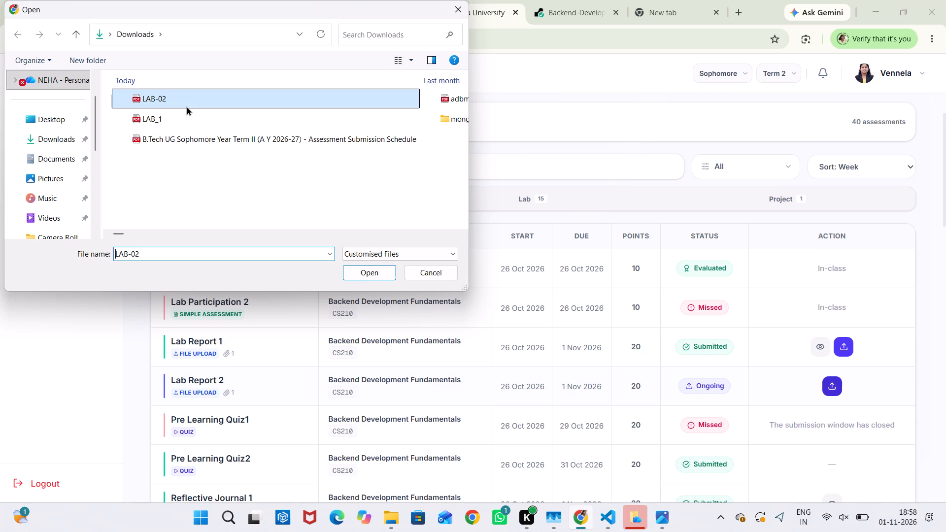
left_click(377, 275)
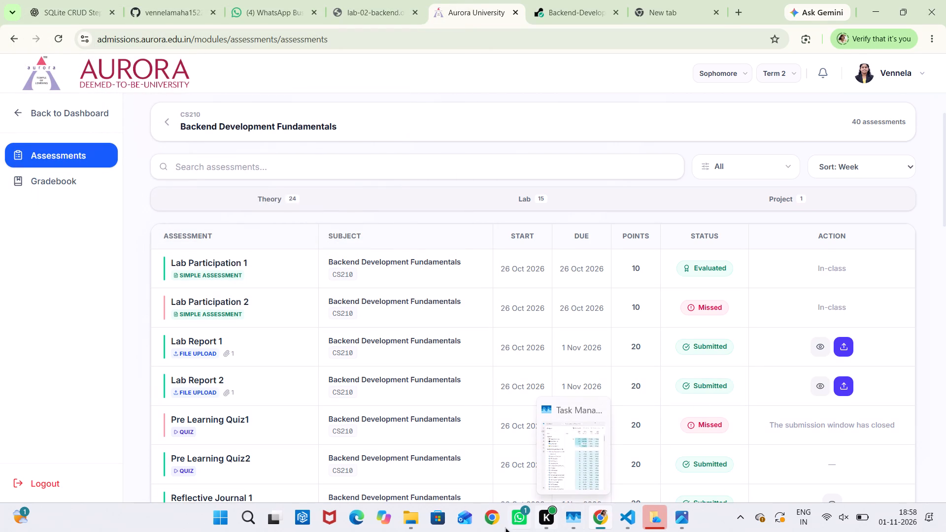
Switch to the Downloads folder in File Explorer and copy the LAB-02 PDF.
left_click(420, 465)
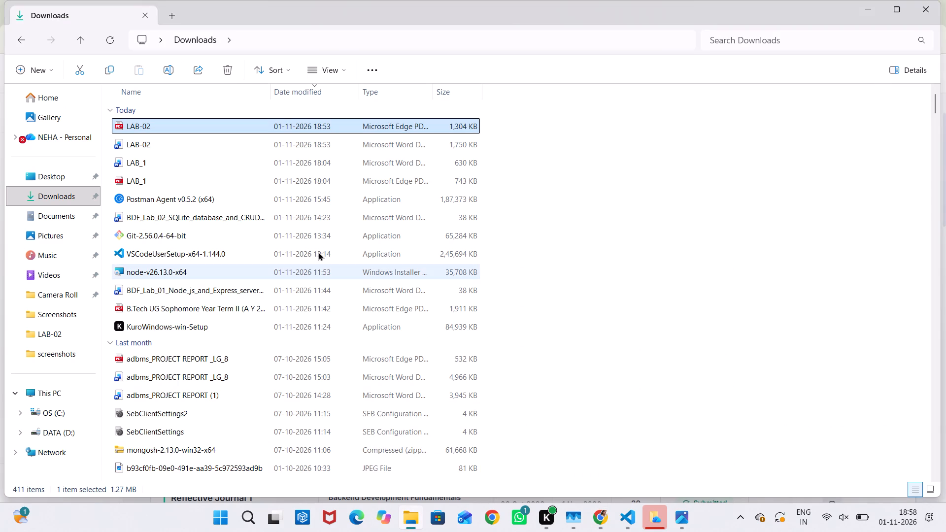
left_click(103, 64)
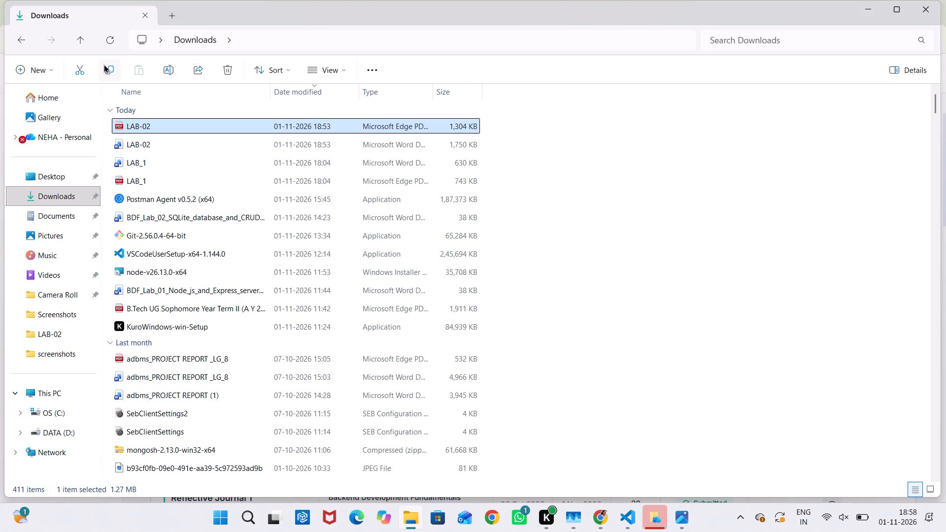
double_click(103, 64)
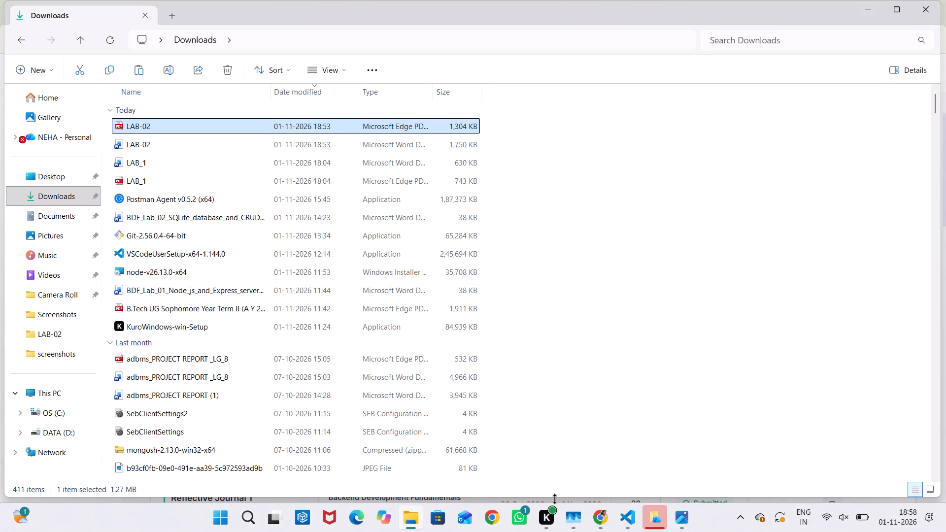